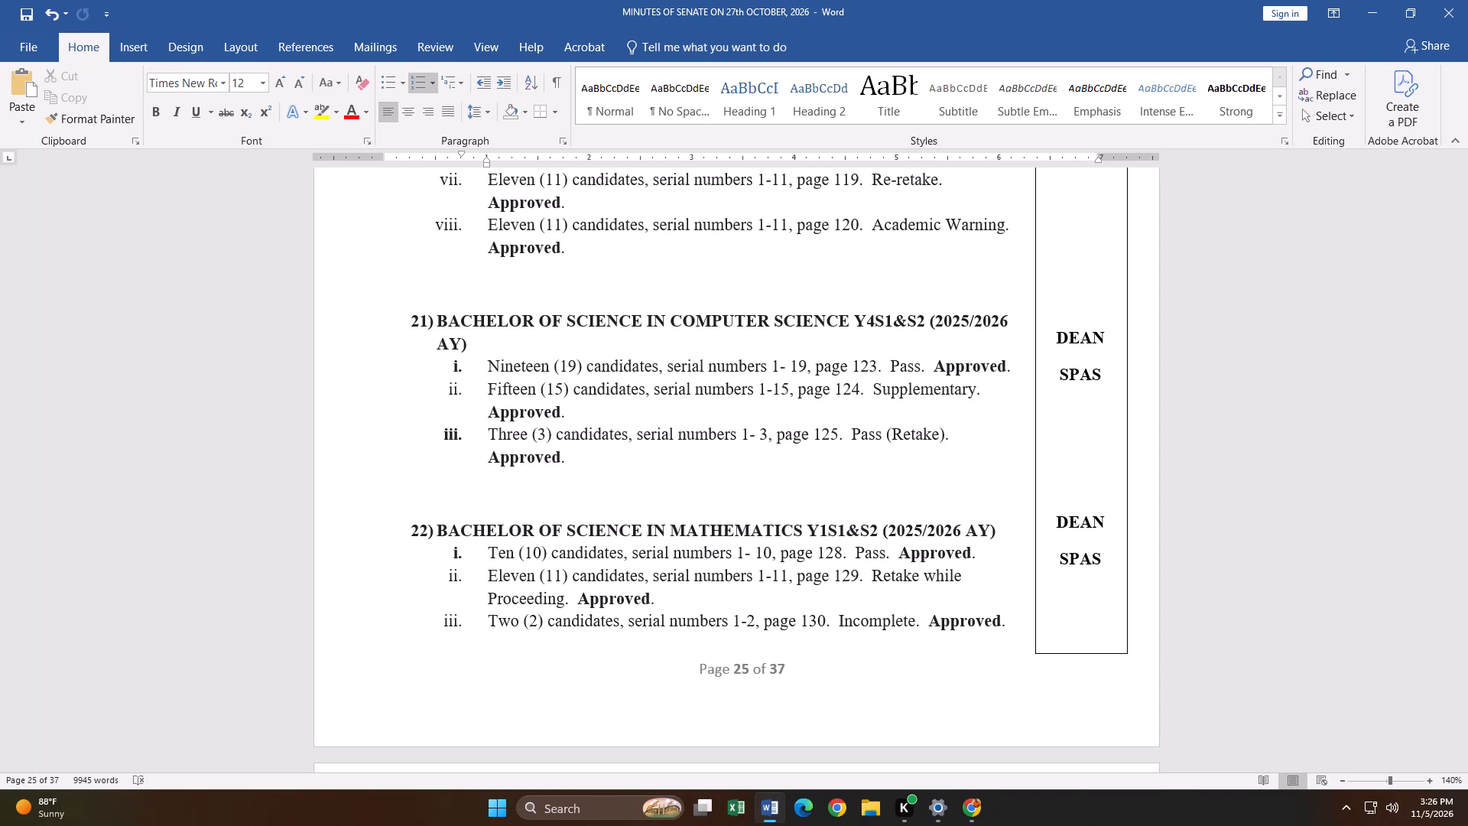
Switch to Google Chrome and close the Manage Tender page of the eGP Kenya portal.
click(975, 818)
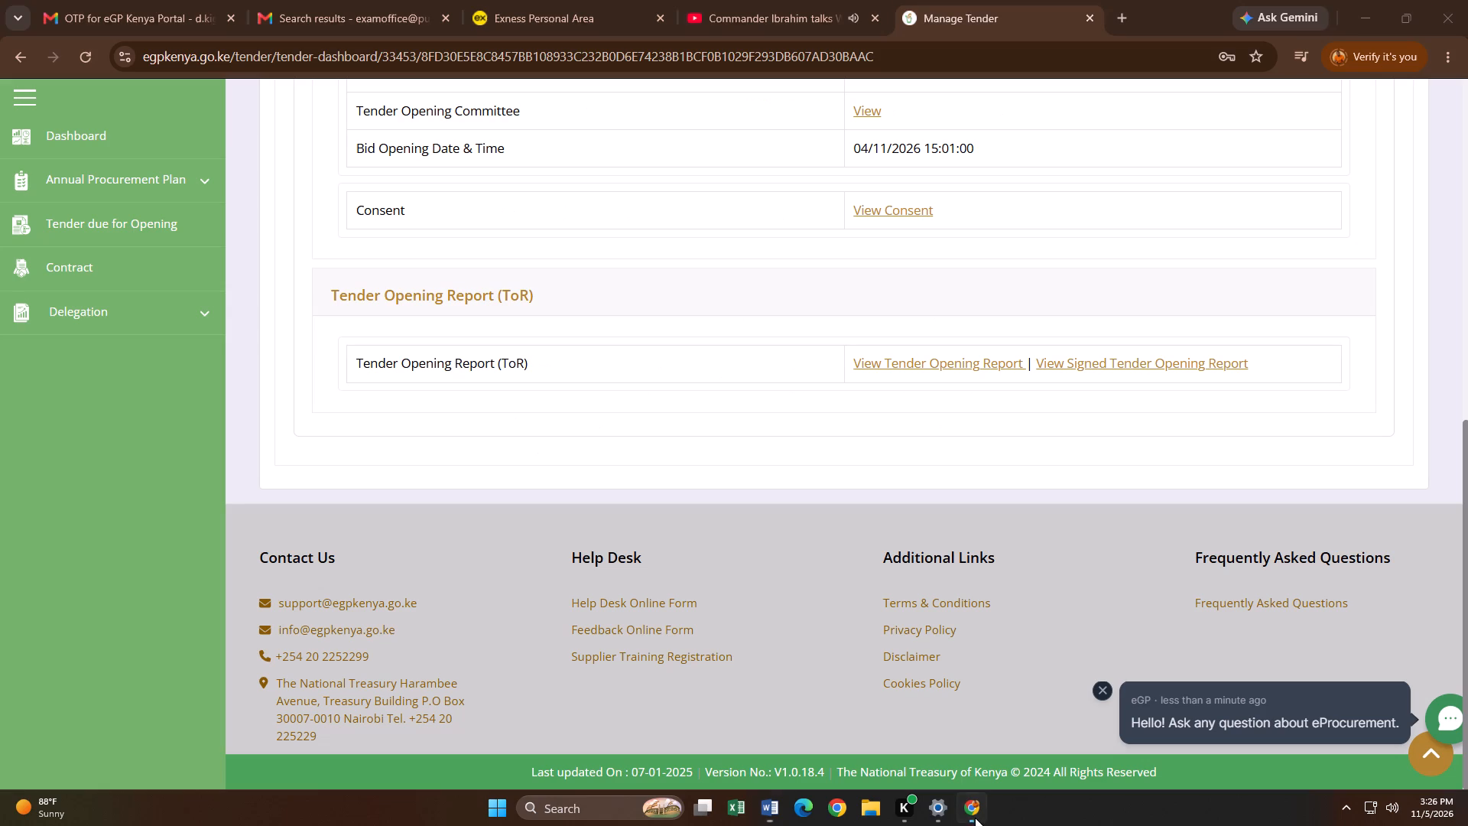
click(1088, 18)
Open the YouTube page with the Commander Ibrahim interview and rewind the video in stages to about 36:16.
click(762, 19)
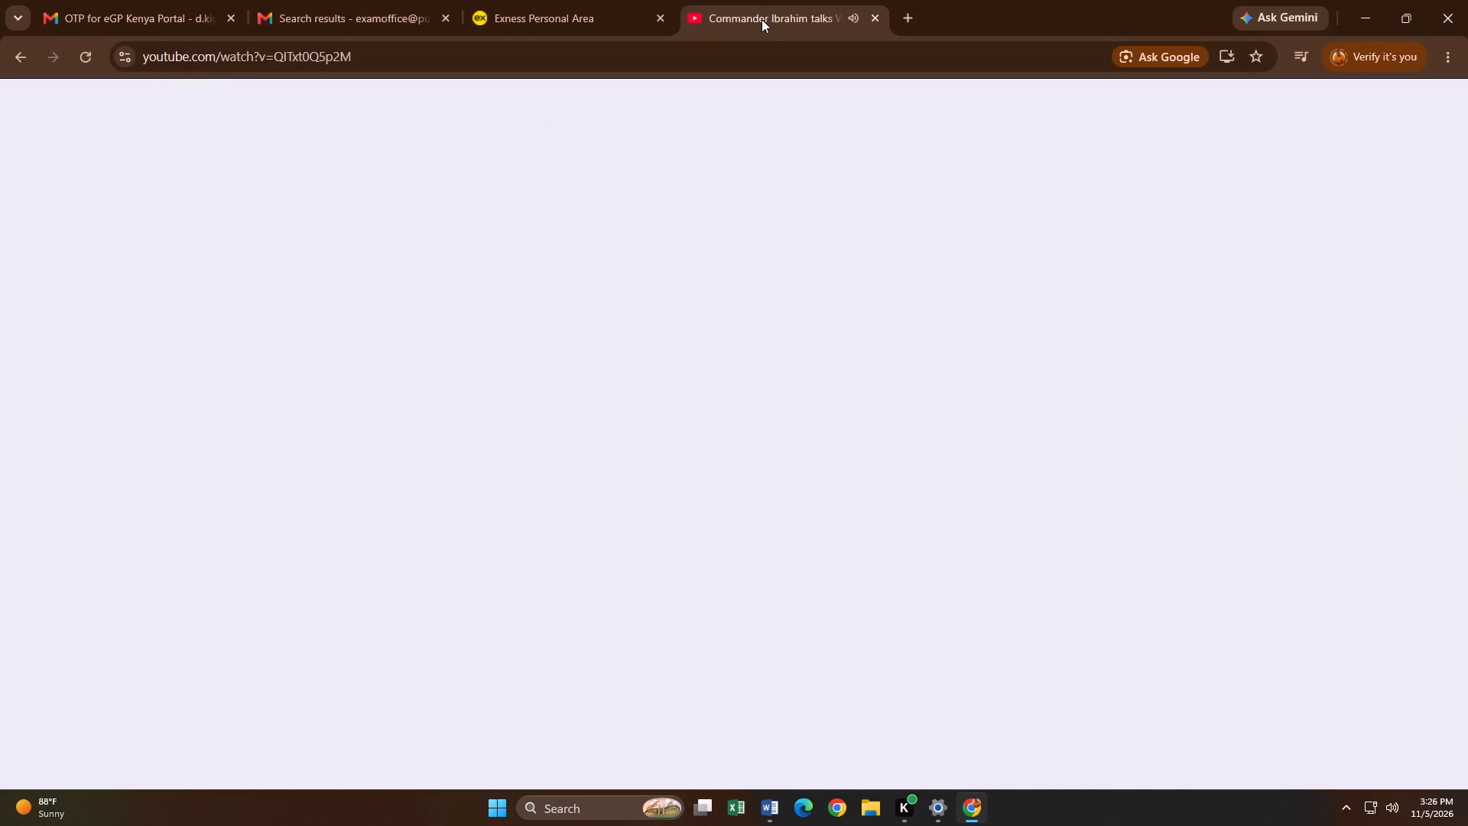
click(615, 569)
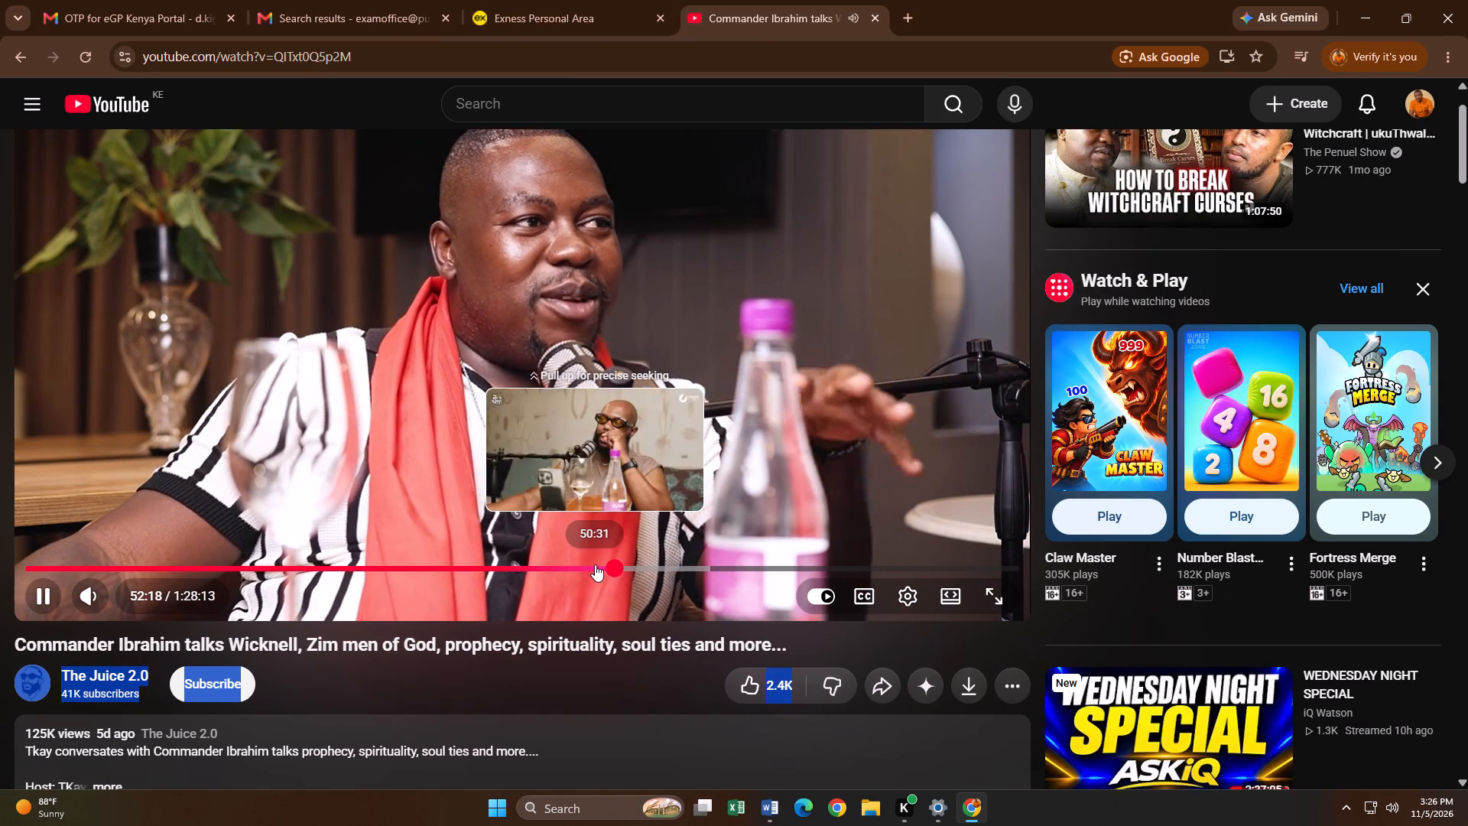
click(595, 564)
click(558, 566)
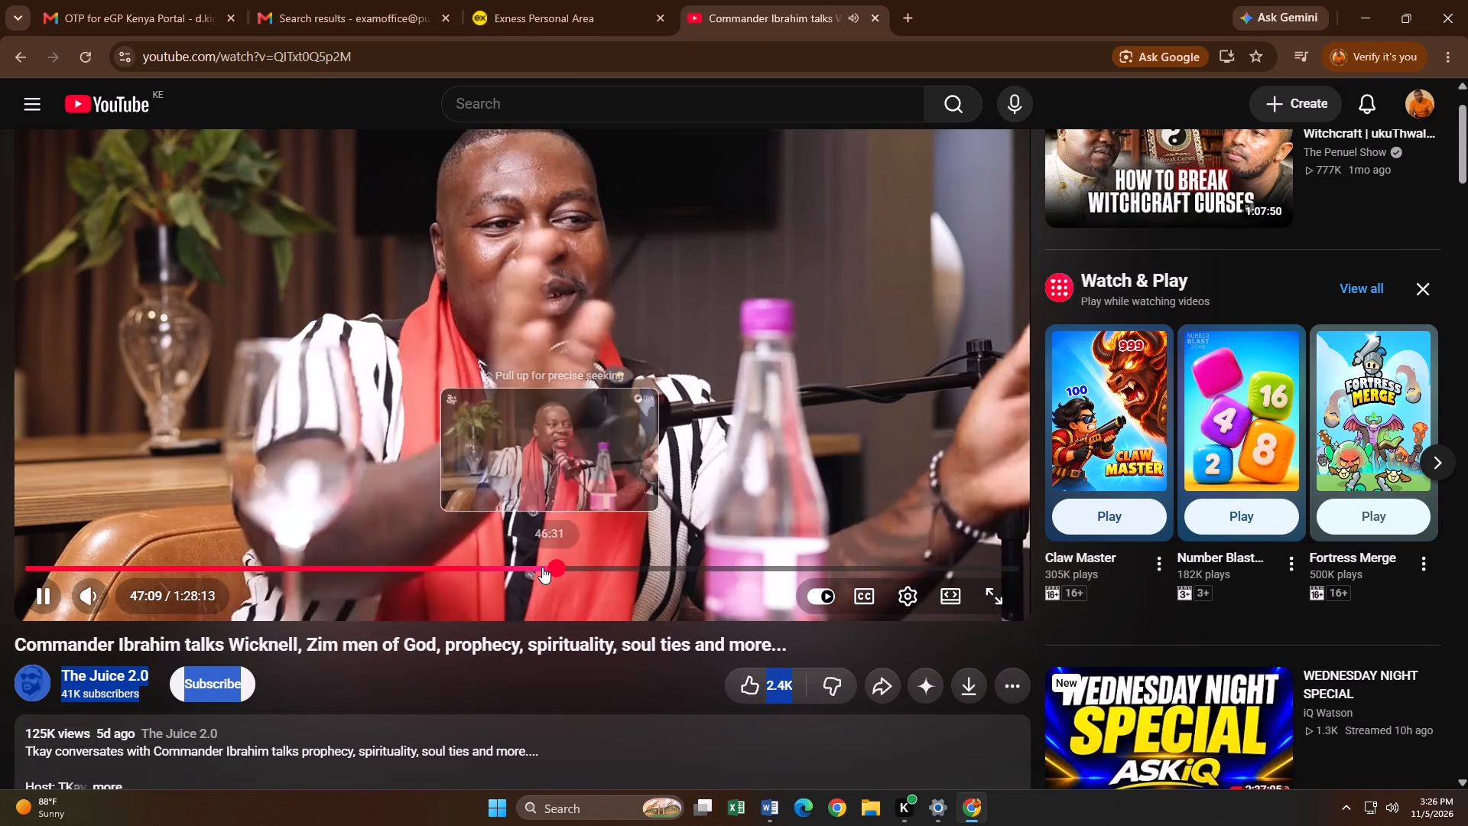
click(534, 569)
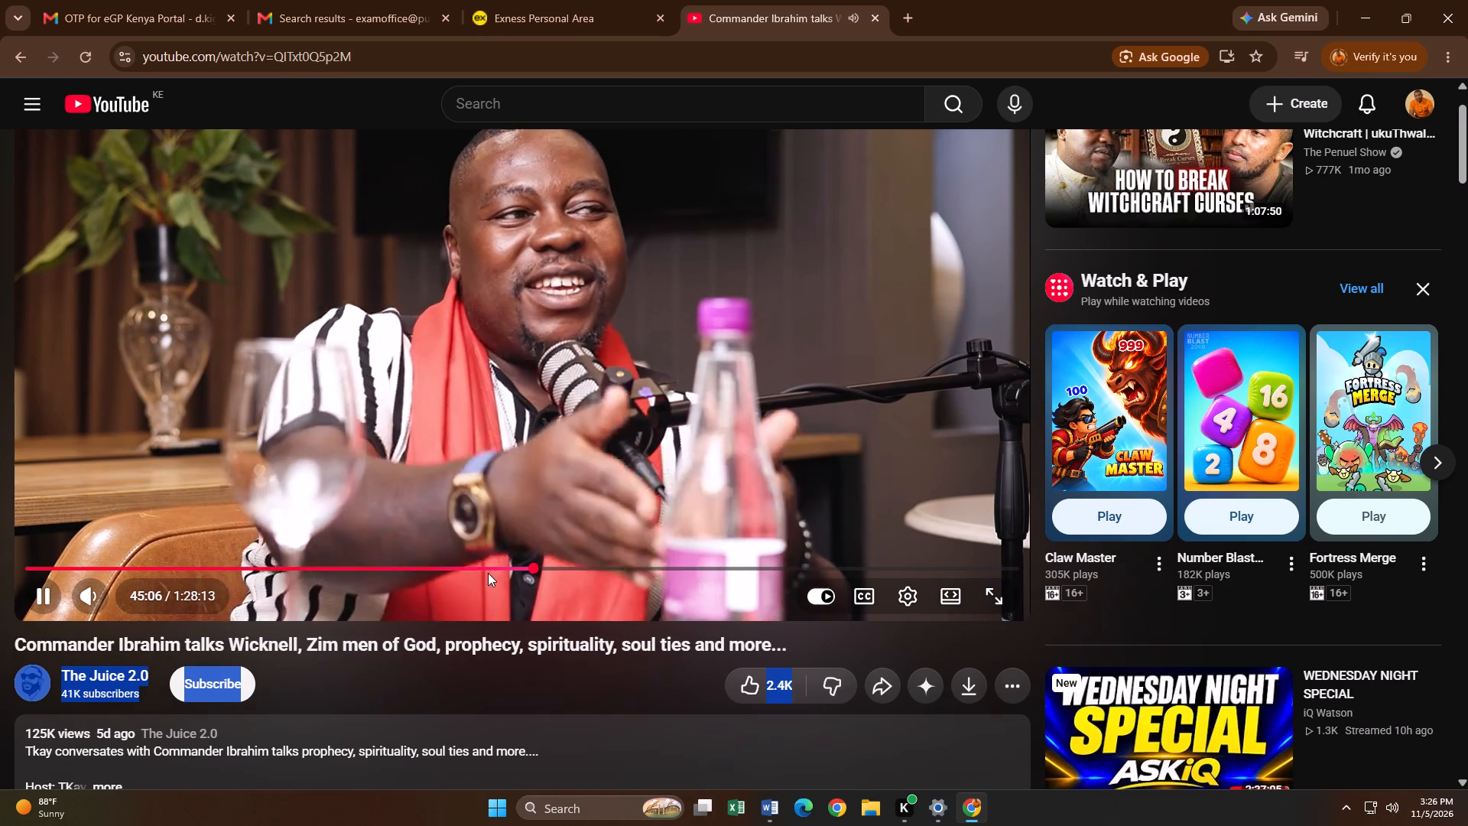
click(507, 565)
click(492, 566)
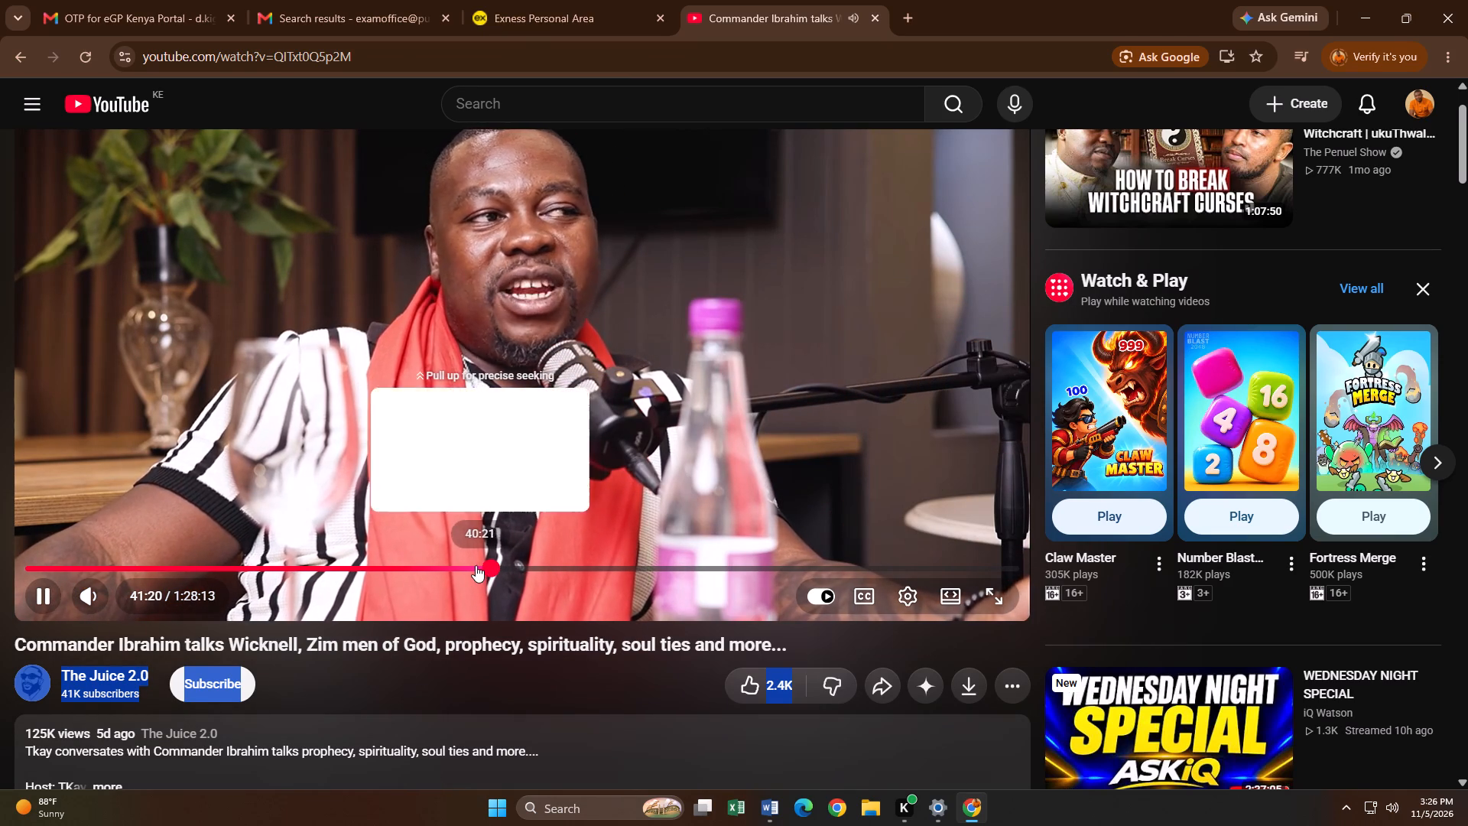
click(473, 565)
click(451, 566)
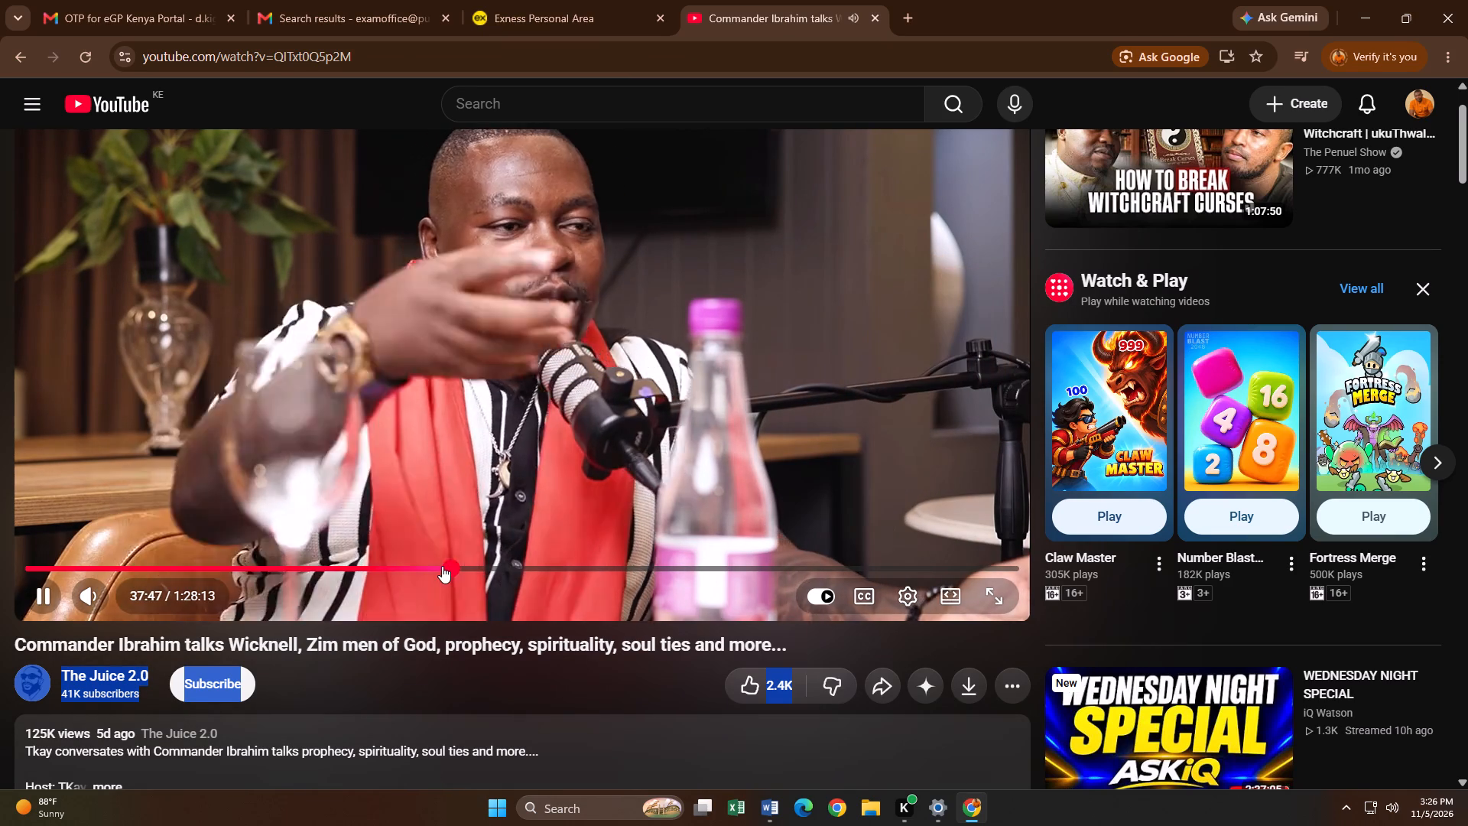
click(434, 568)
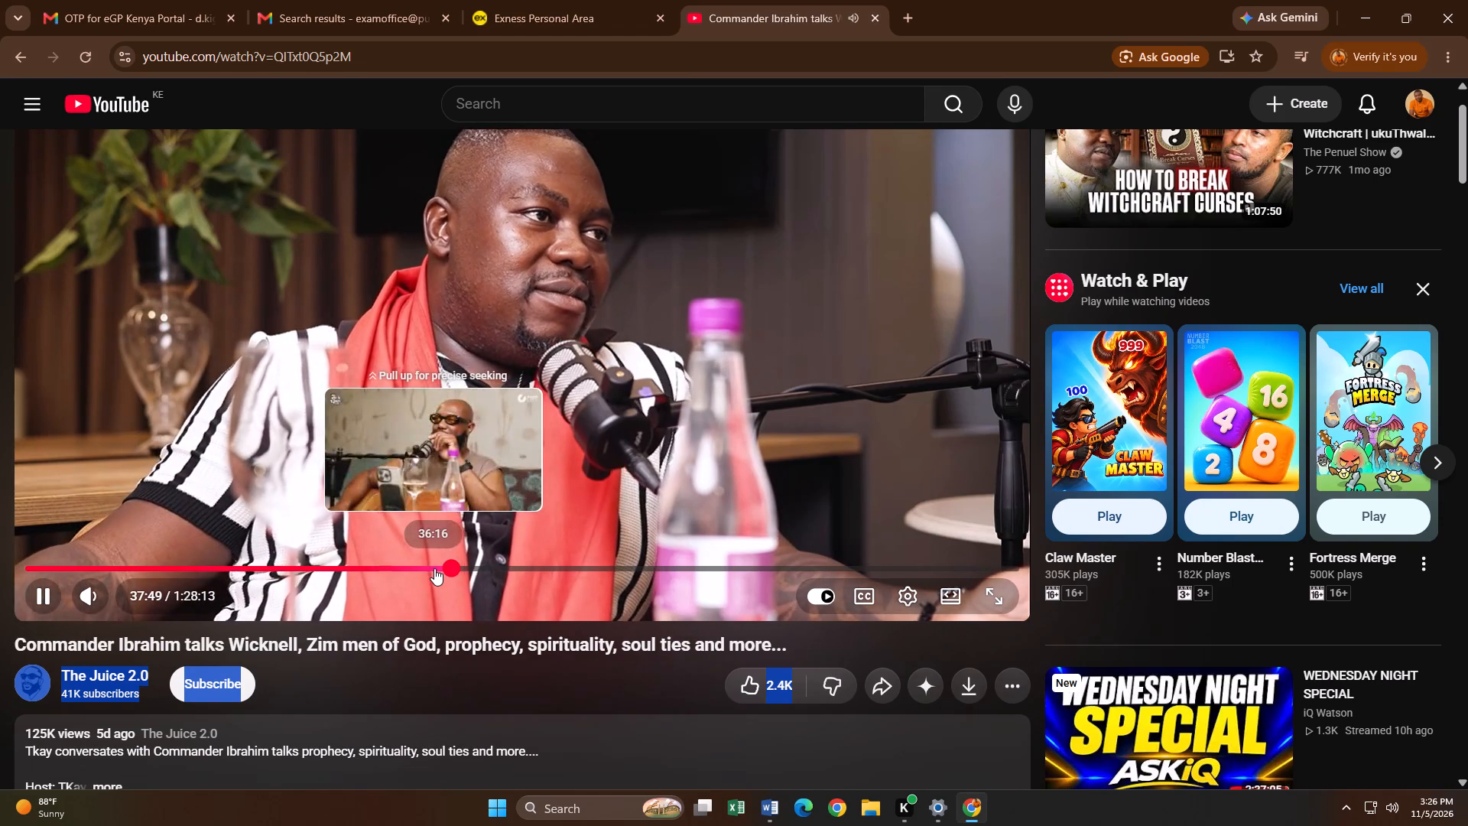
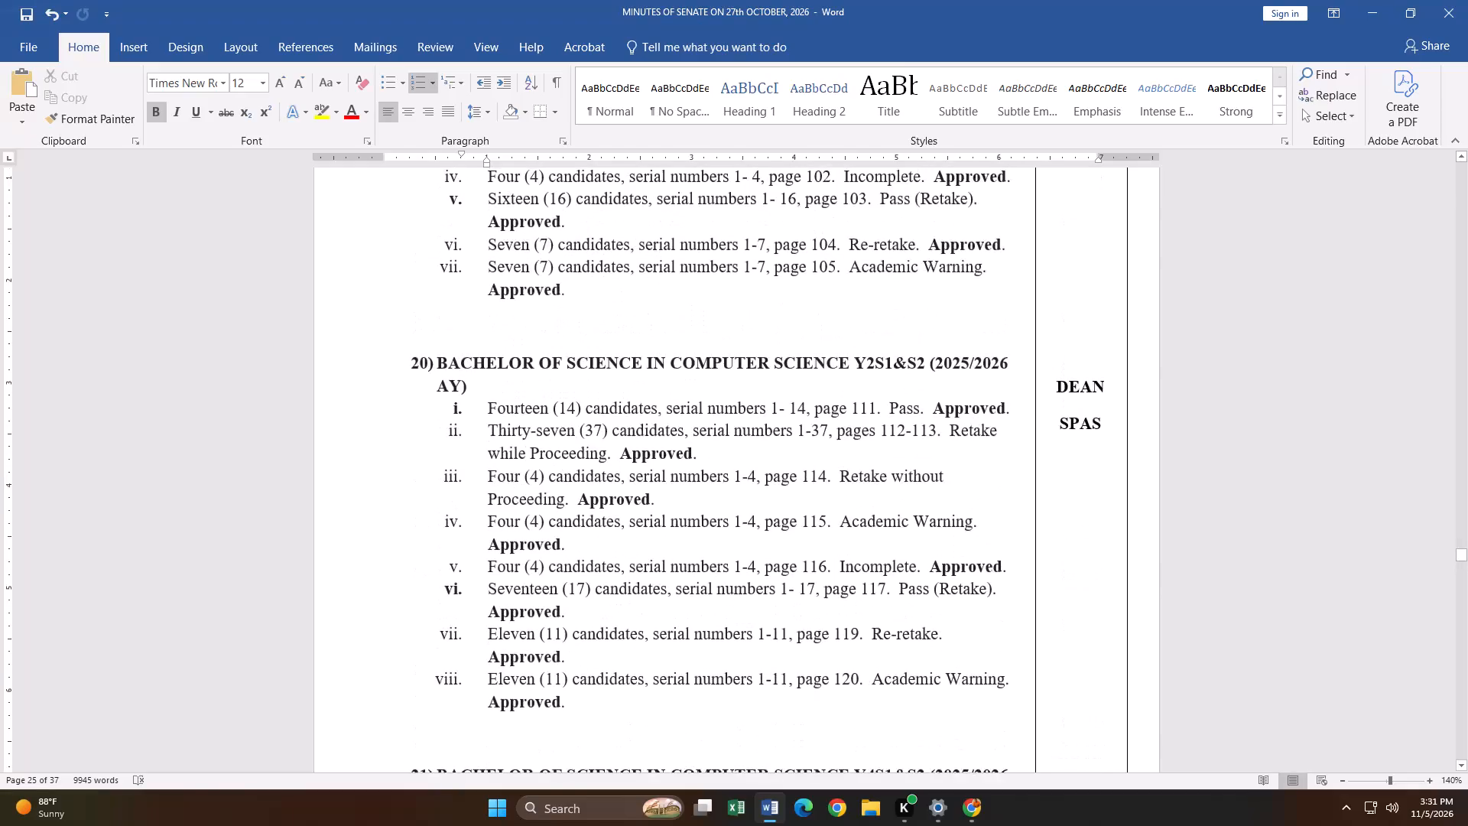
Add an empty numbered item 10 to the Senate agenda, just before "To Consolidated Classification/Award List of 2025 Graduands Results".
scroll(809, 567, up, 7)
scroll(505, 149, up, 7)
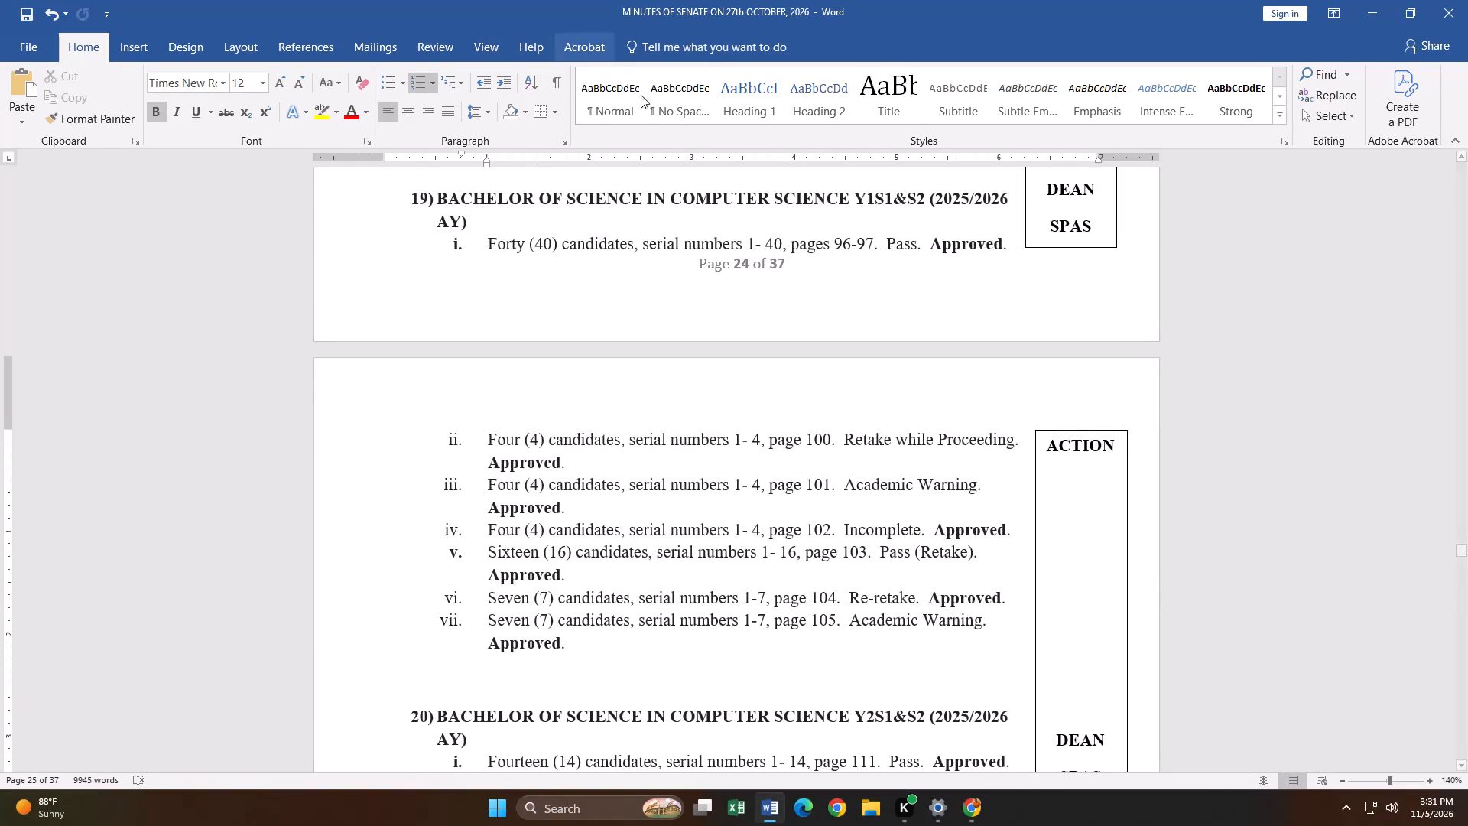
scroll(698, 551, up, 20)
scroll(698, 551, up, 16)
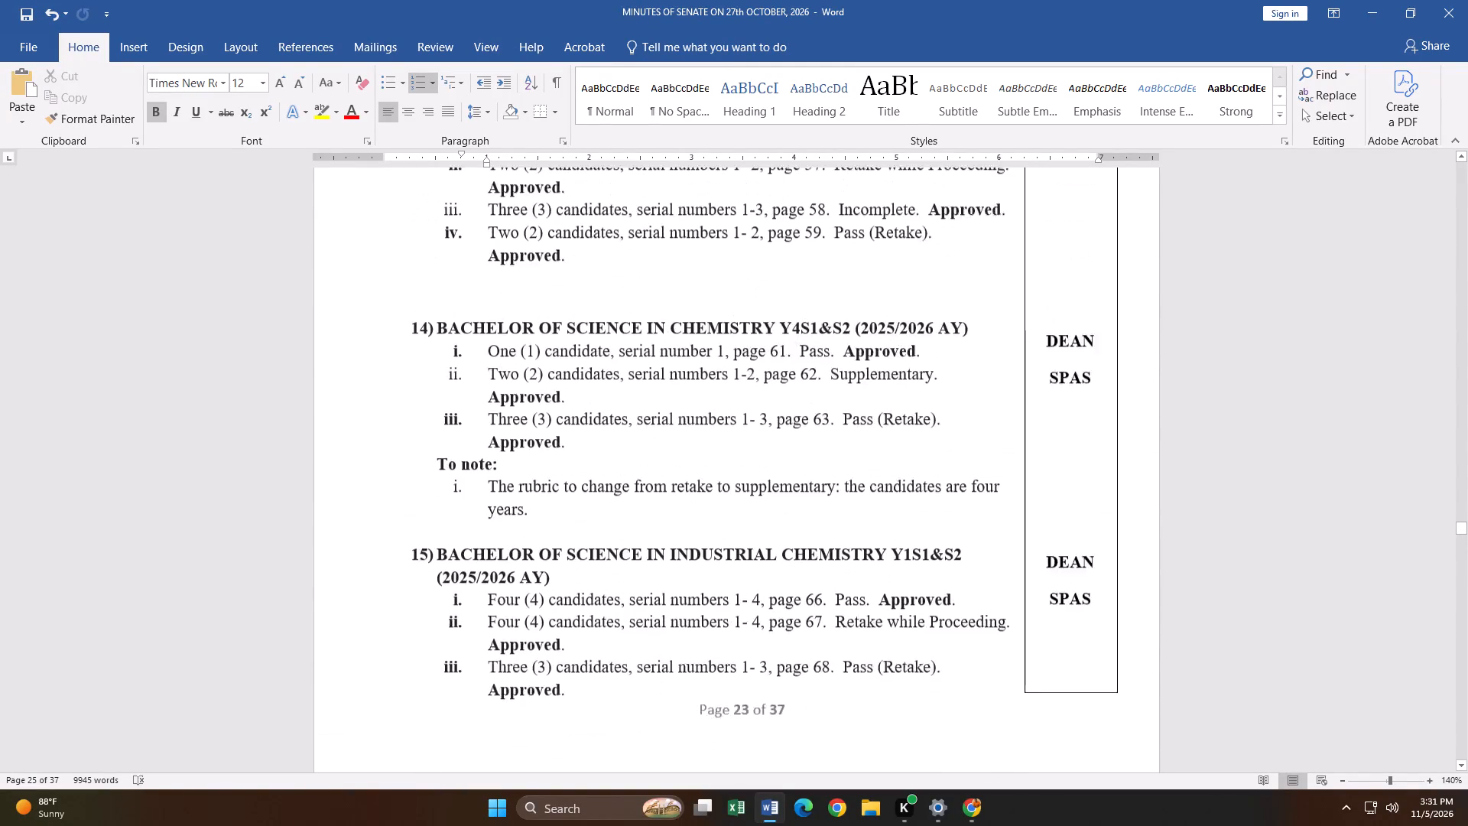
scroll(701, 539, up, 10)
drag(1460, 519, 1434, 293)
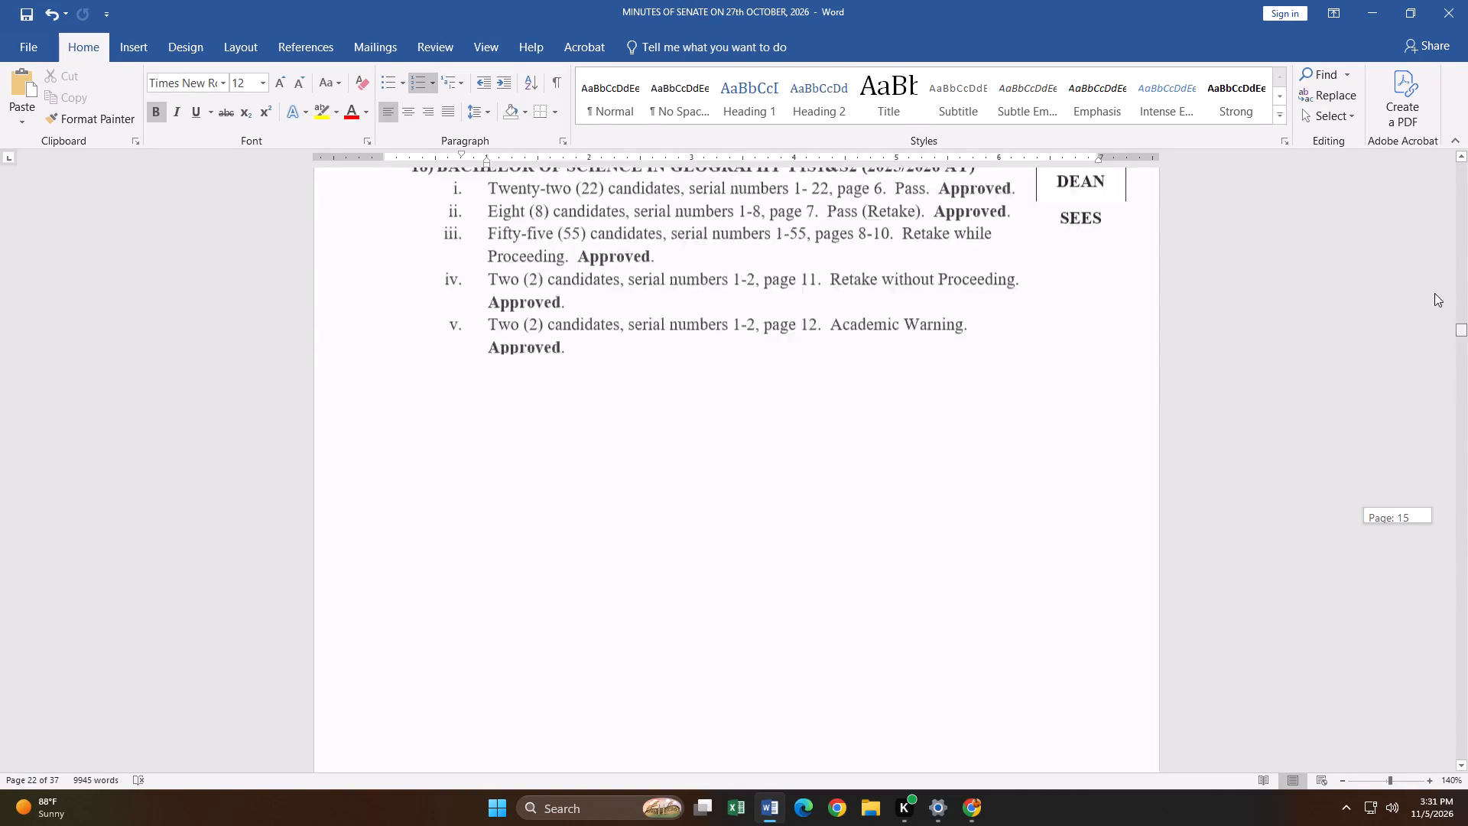
drag(1434, 293, 1434, 158)
scroll(736, 619, down, 6)
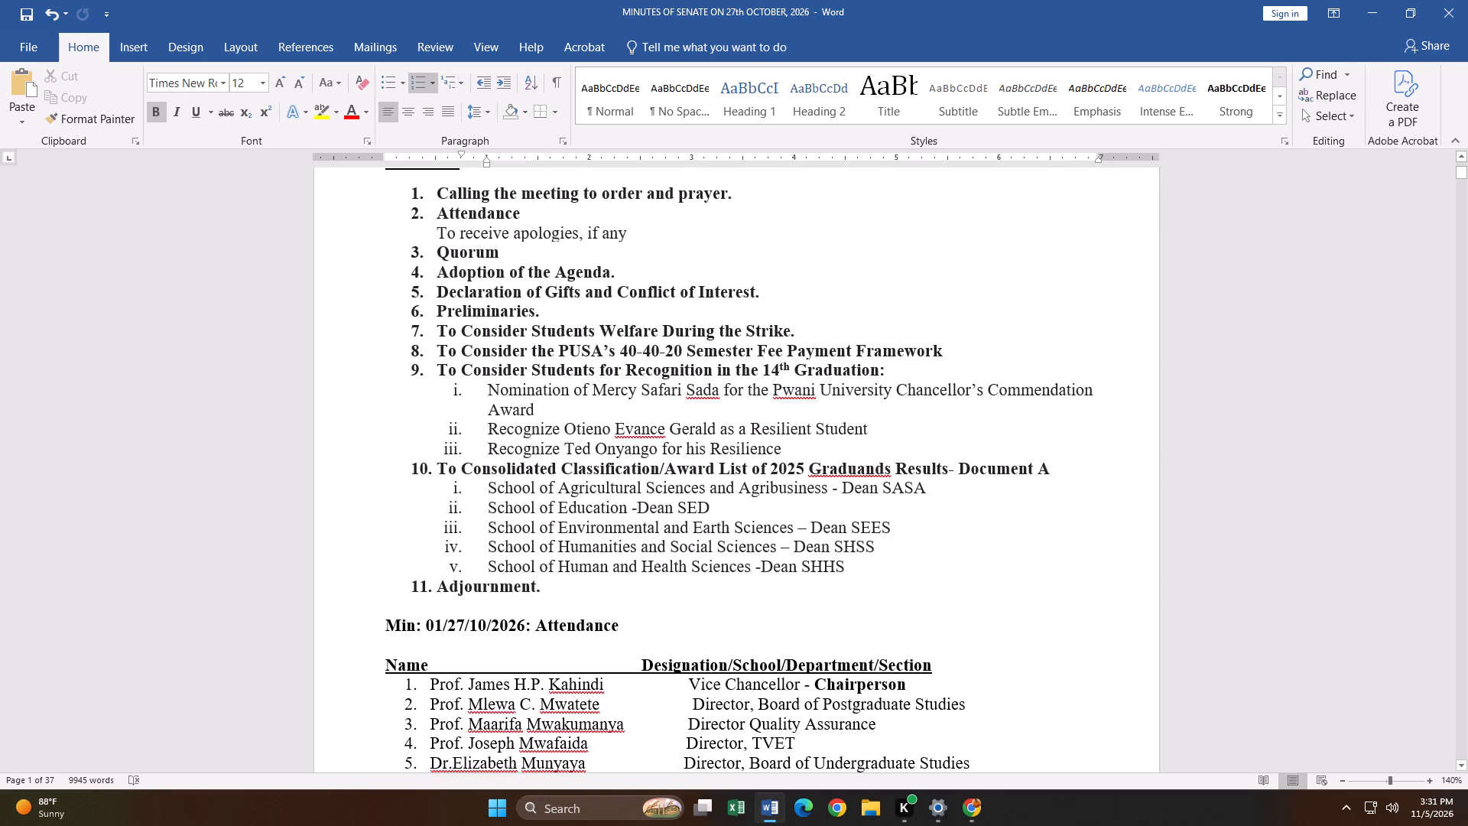
click(435, 468)
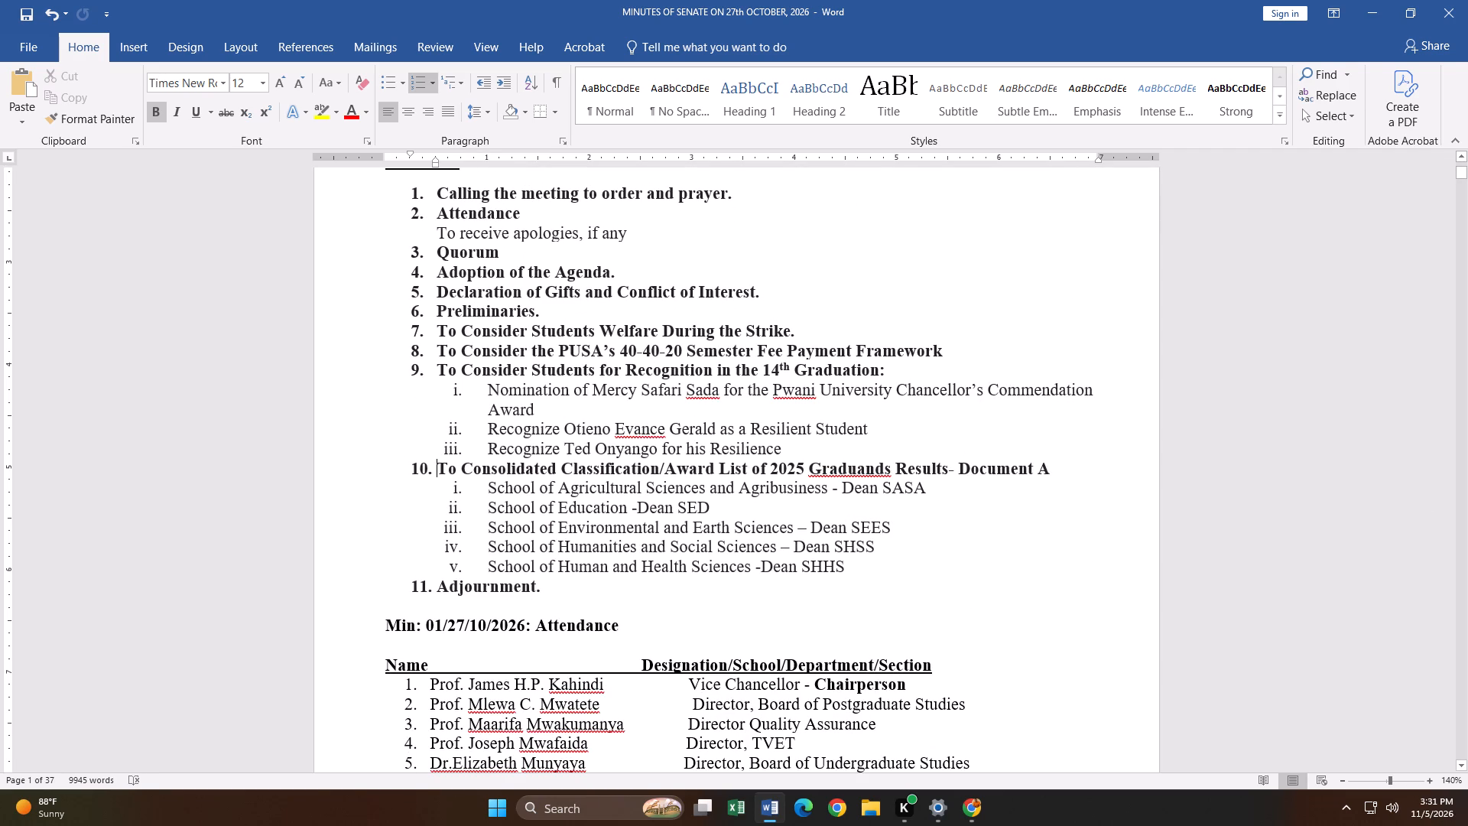
key(Return)
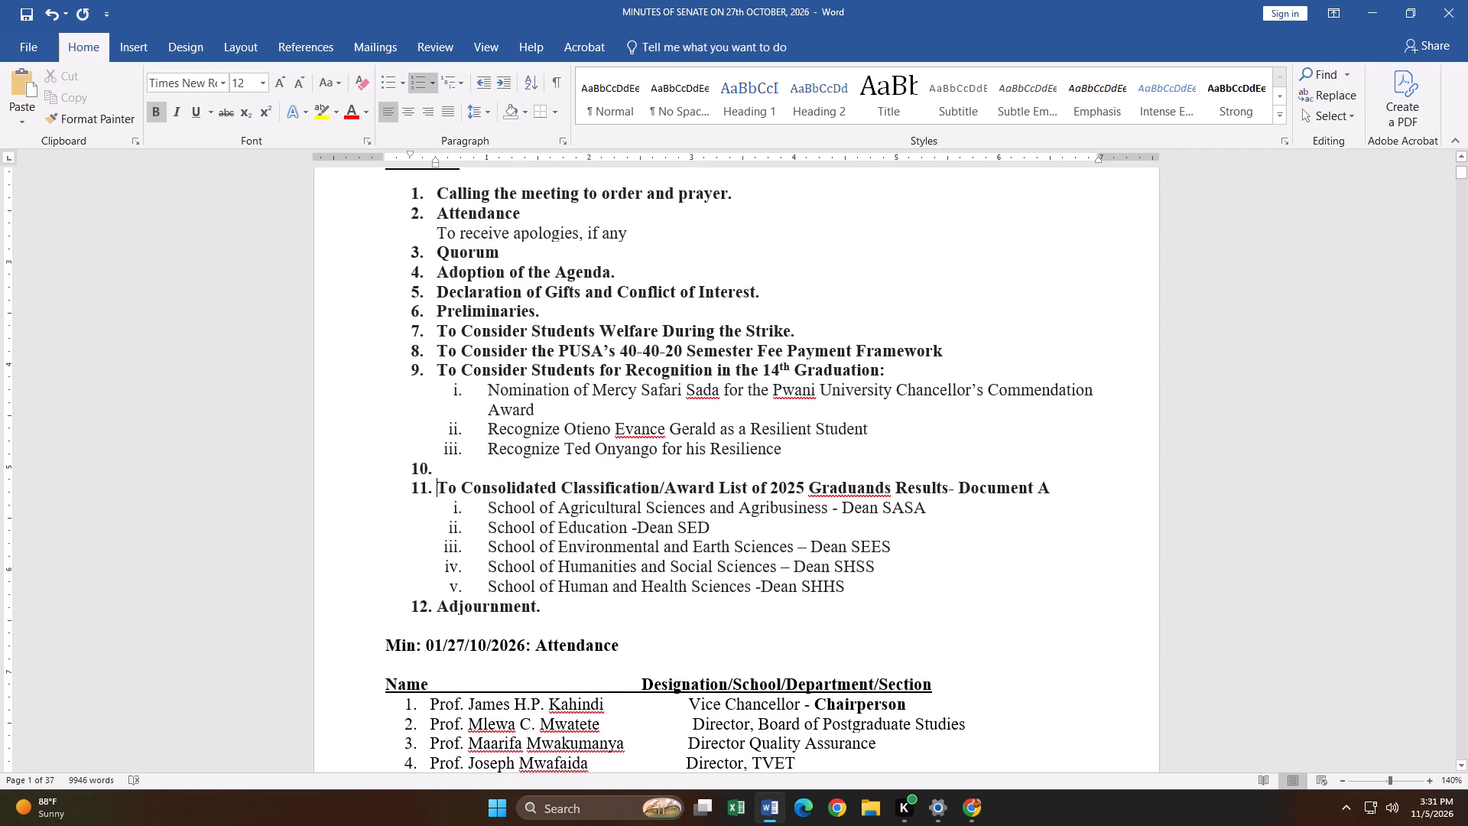
Enter "To Consider Pending Exam Results/Passlists" as the text of the empty agenda item 10.
click(439, 467)
text(o)
key(space)
text(onisder)
key(space)
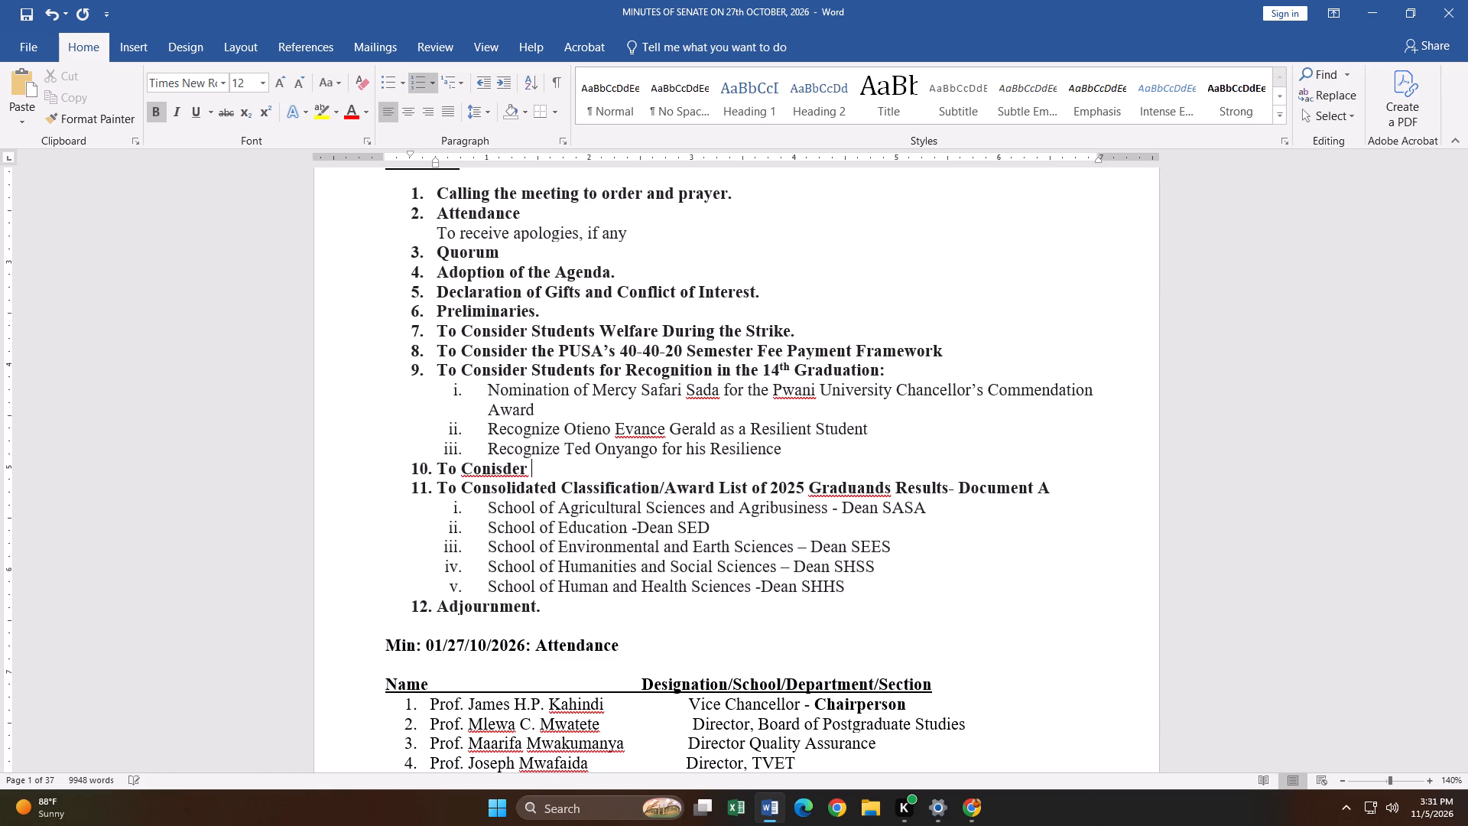
text(eding)
key(space)
key(BackSpace)
key(BackSpace)
key(BackSpace)
key(BackSpace)
key(BackSpace)
text(nding)
key(space)
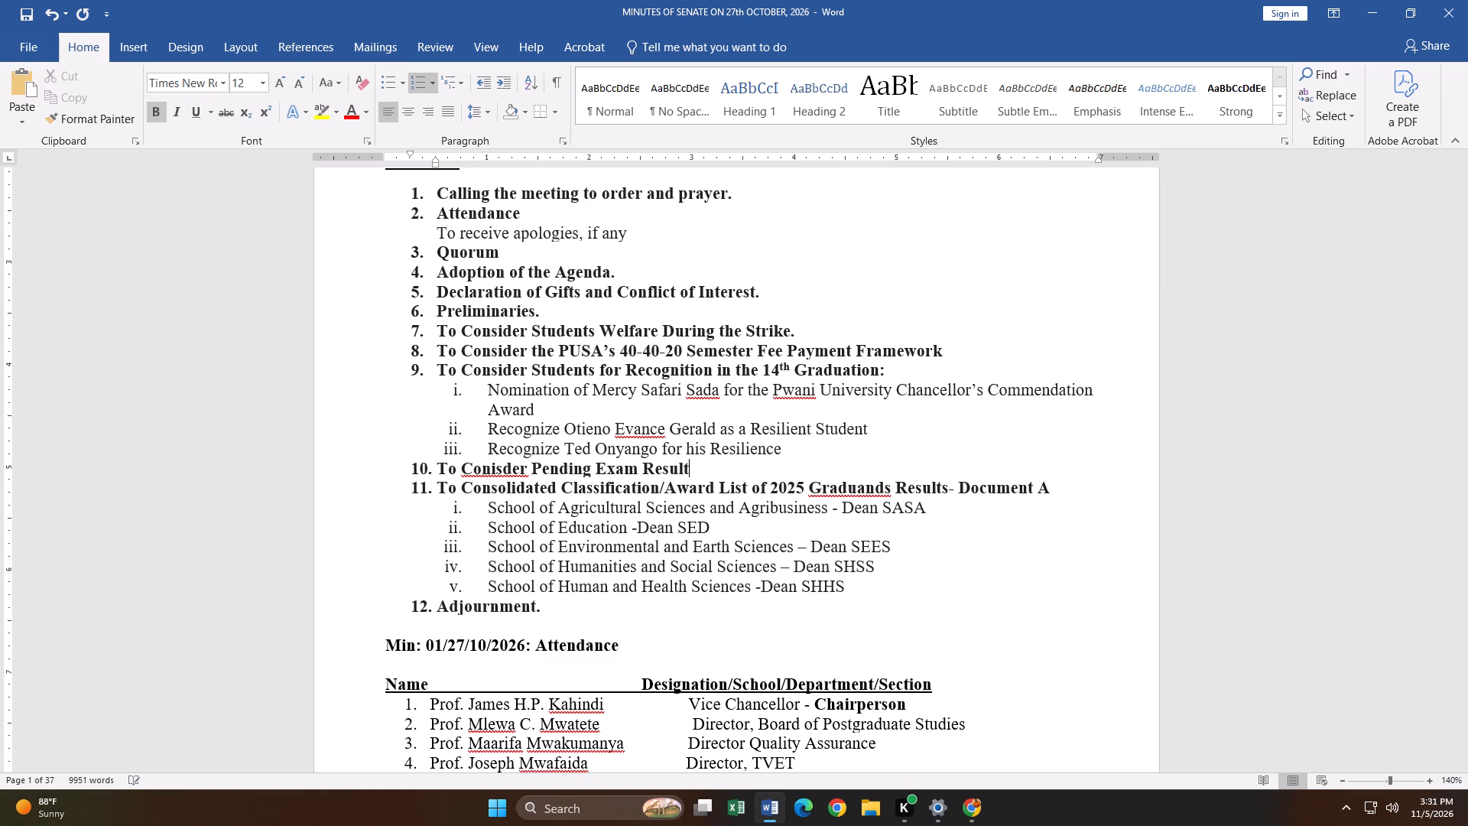
key(slash)
text(asslists)
Correct the misspelled words in agenda item 10 to "Consider" and "Pass lists".
right_click(497, 467)
click(480, 484)
click(619, 506)
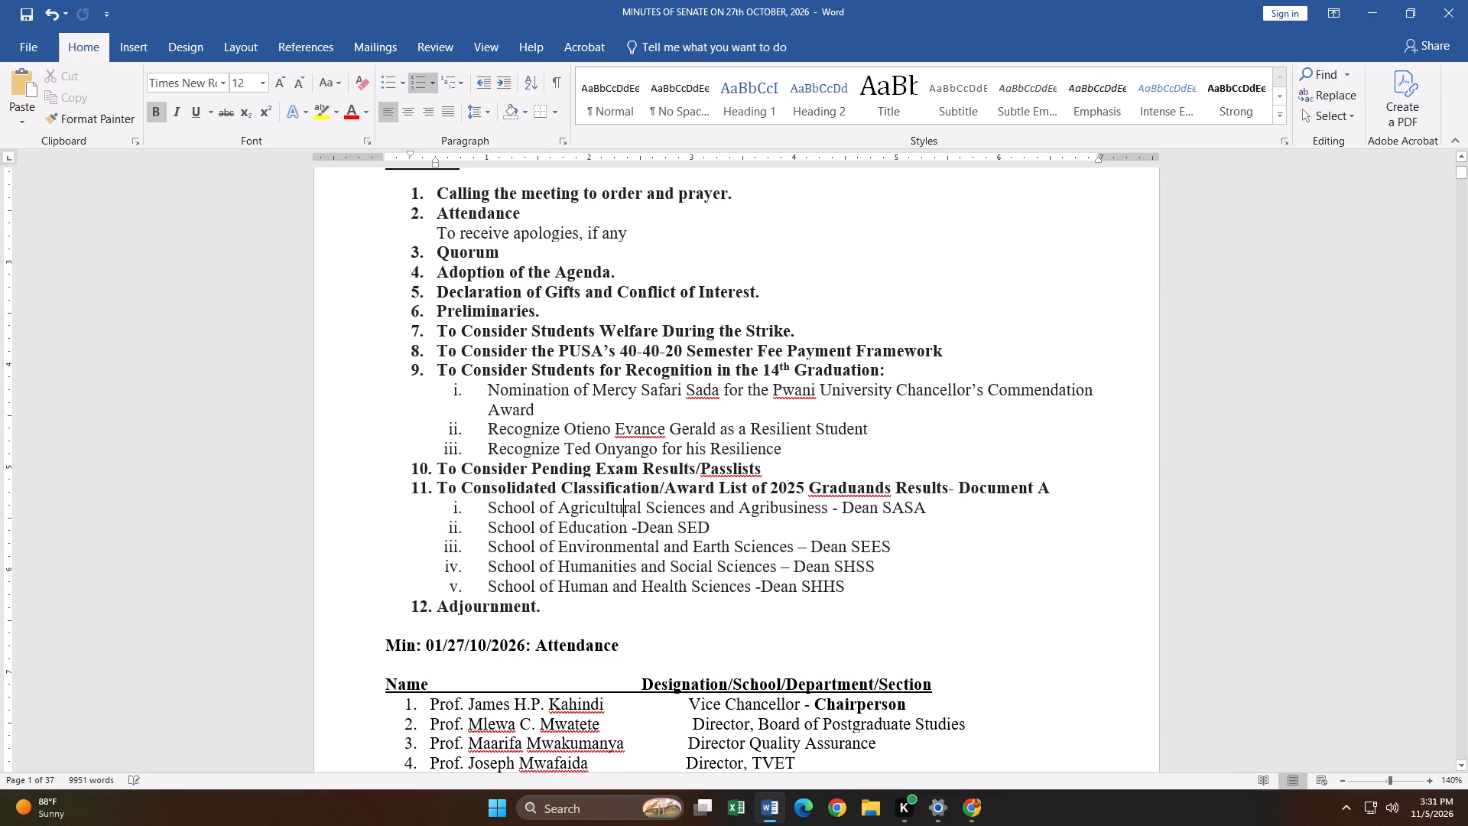
right_click(739, 467)
click(710, 488)
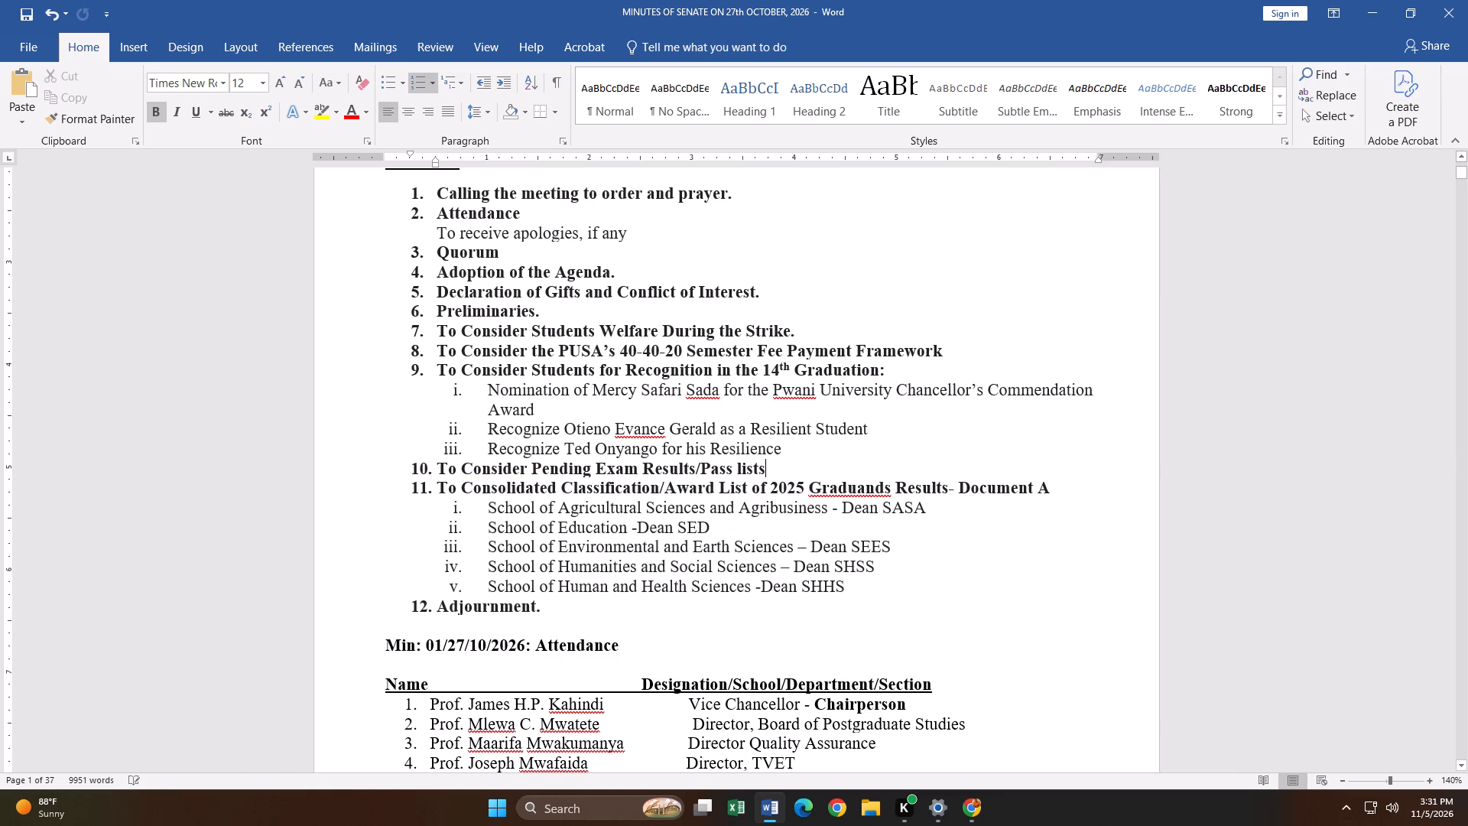
click(787, 463)
Copy the agenda item text "To Consider Pending Exam Results/Pass lists".
scroll(726, 550, down, 4)
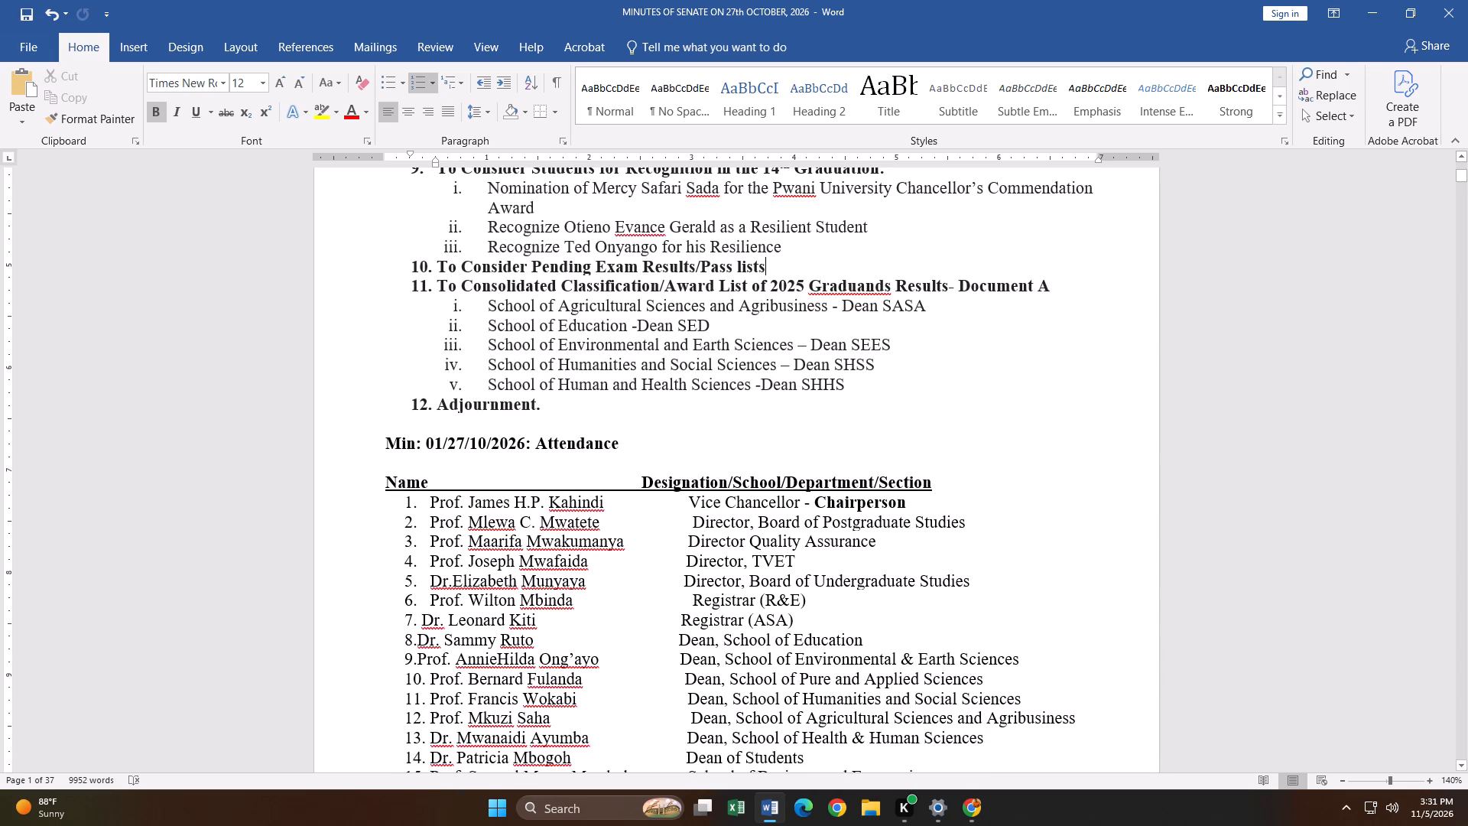
drag(775, 262, 437, 270)
right_click(438, 270)
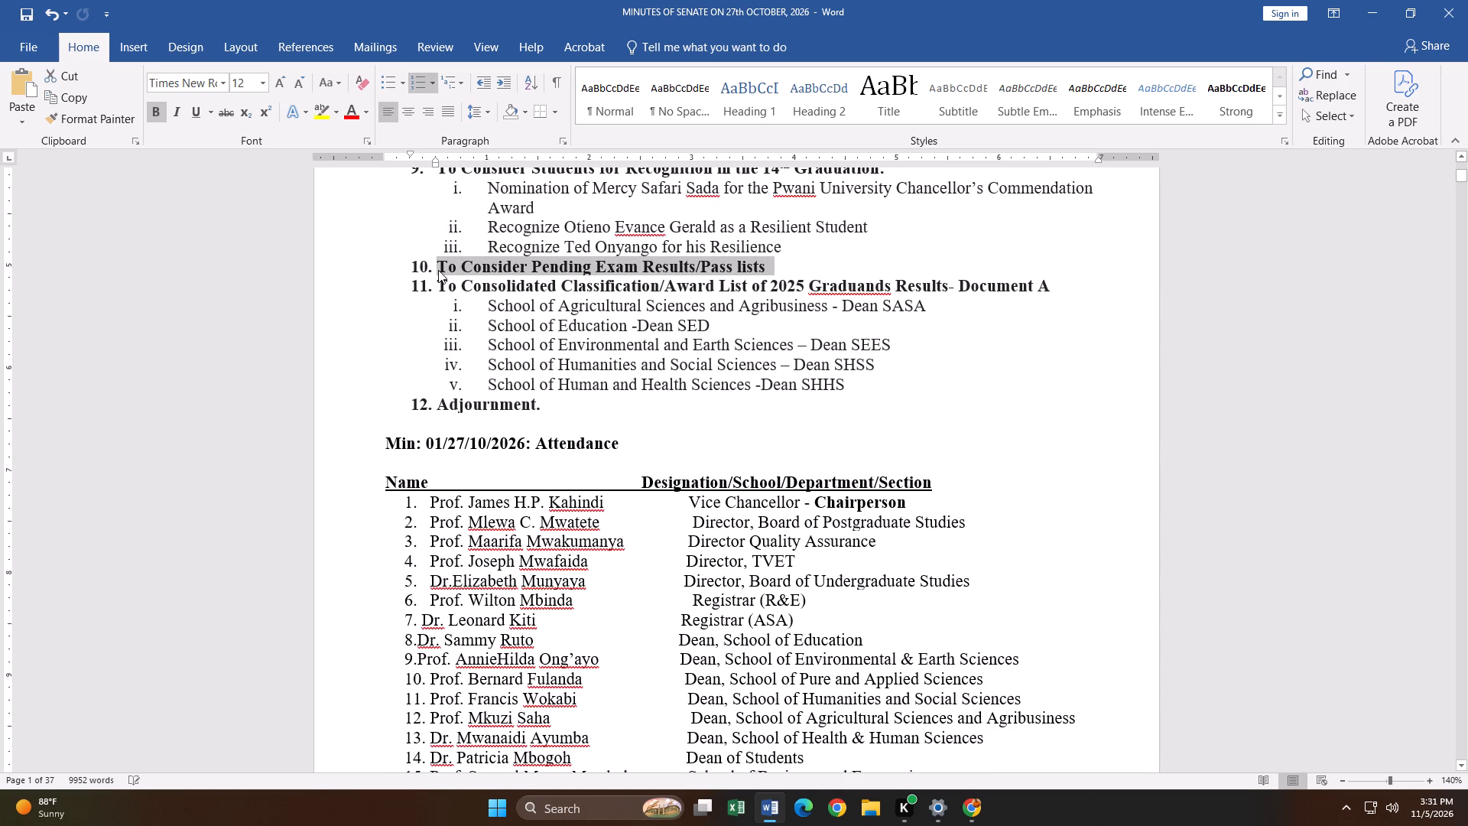
click(485, 302)
Delete the ACTION text box beside the Preliminaries and Student Welfare During Strike minutes.
scroll(636, 578, down, 19)
right_click(716, 683)
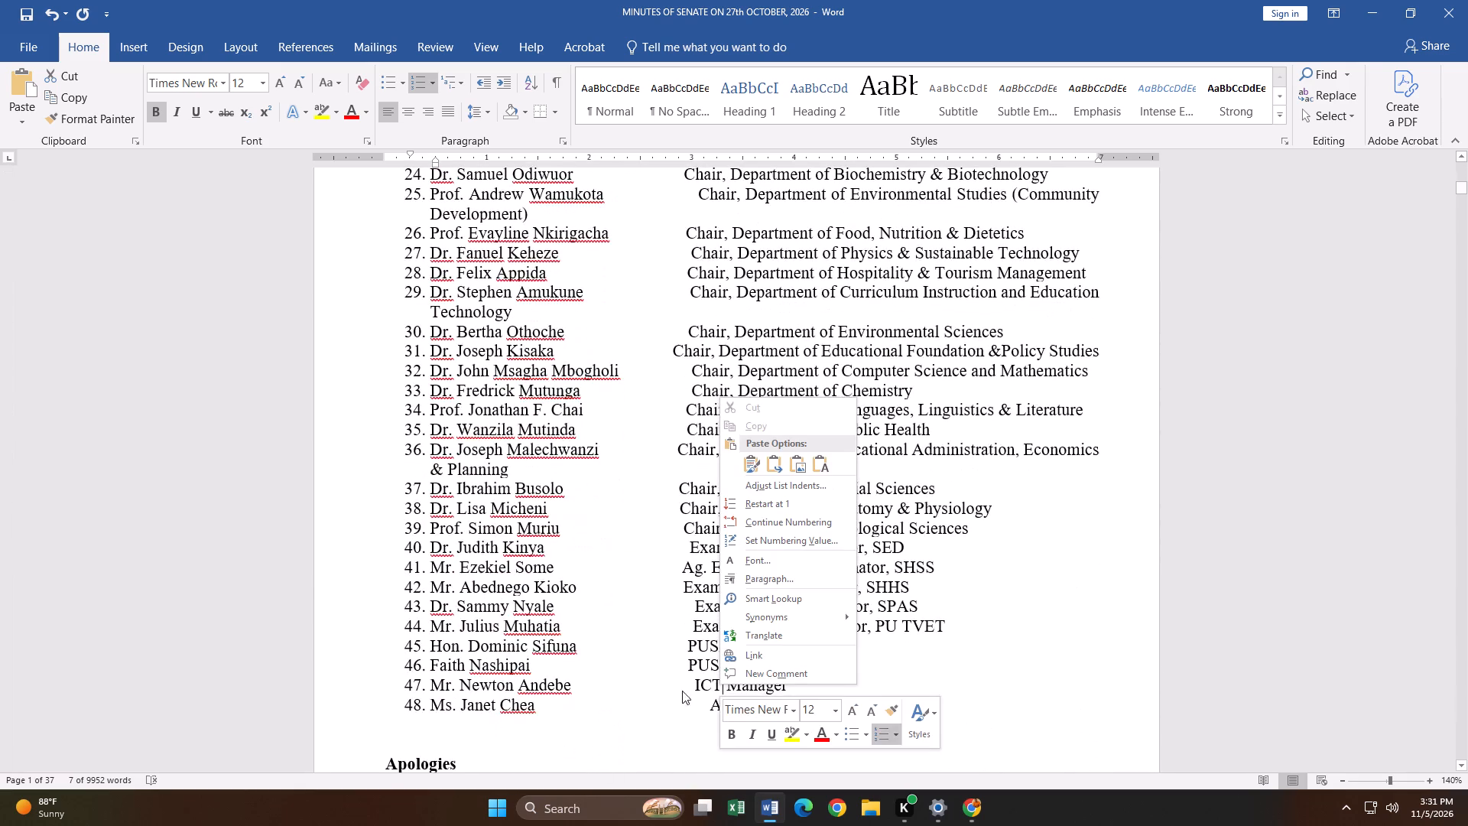
click(615, 677)
scroll(610, 714, down, 20)
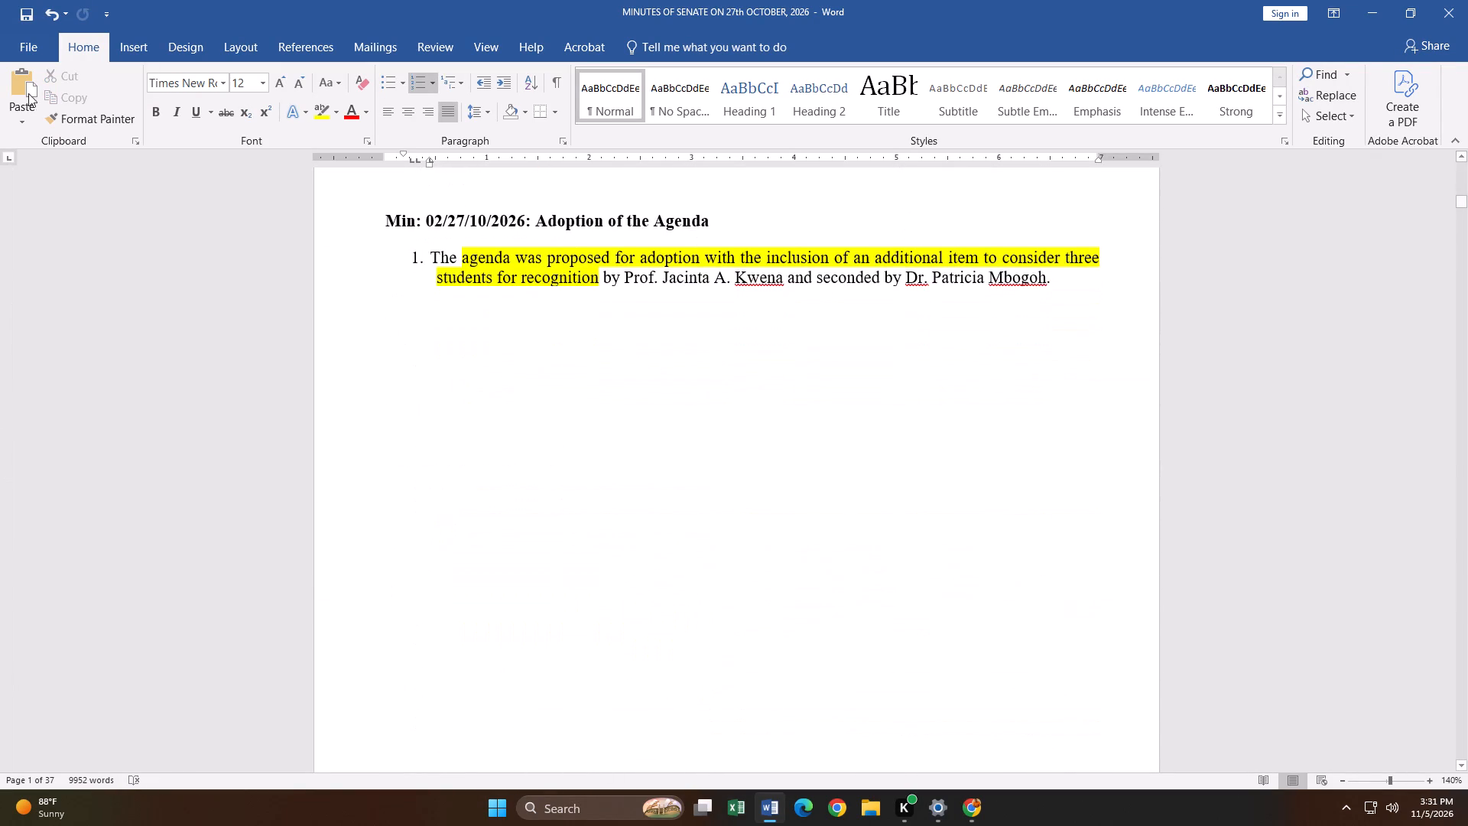
scroll(671, 424, down, 20)
scroll(671, 424, down, 8)
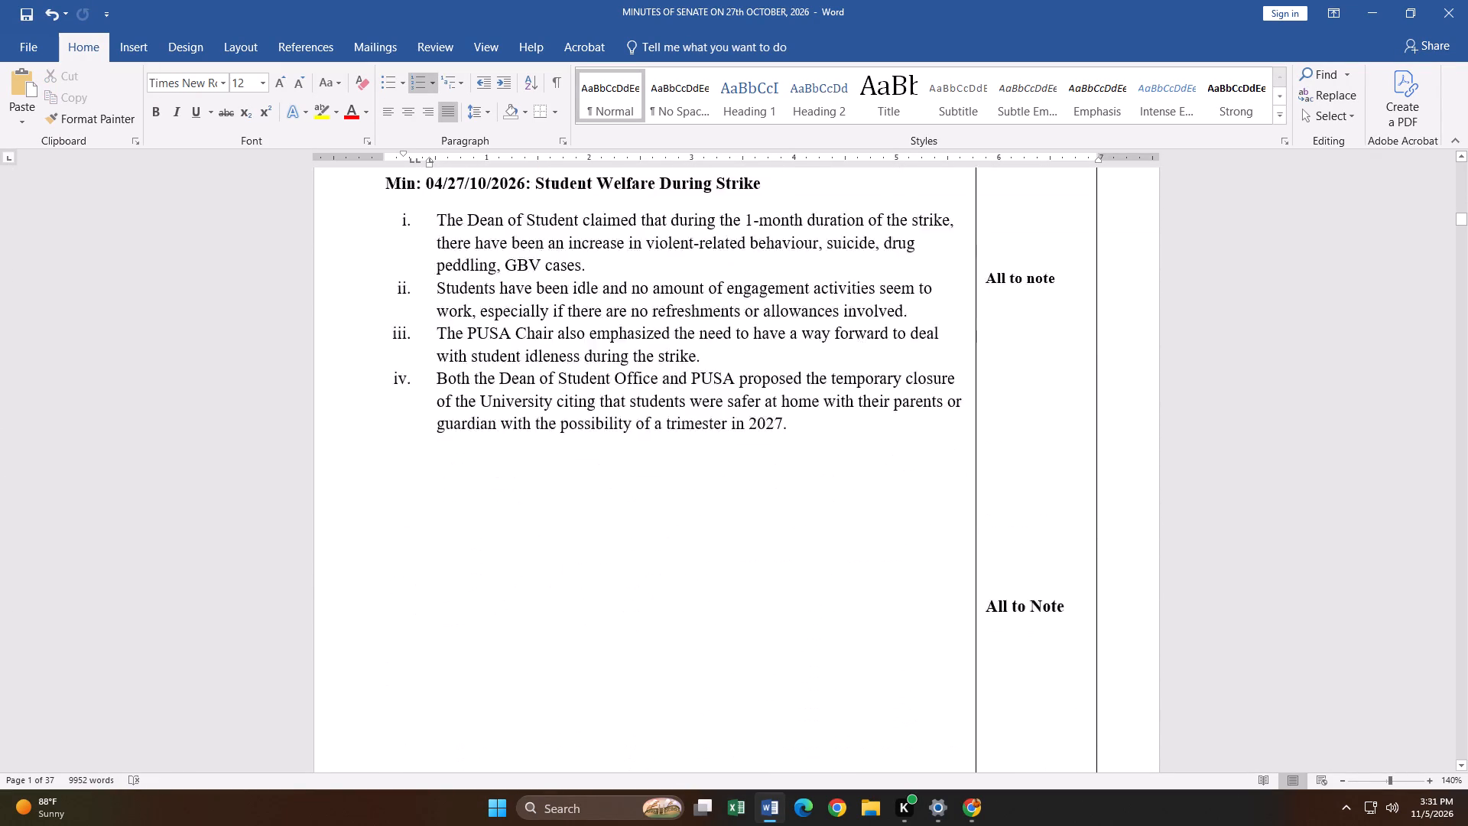
scroll(649, 536, down, 17)
scroll(659, 561, down, 6)
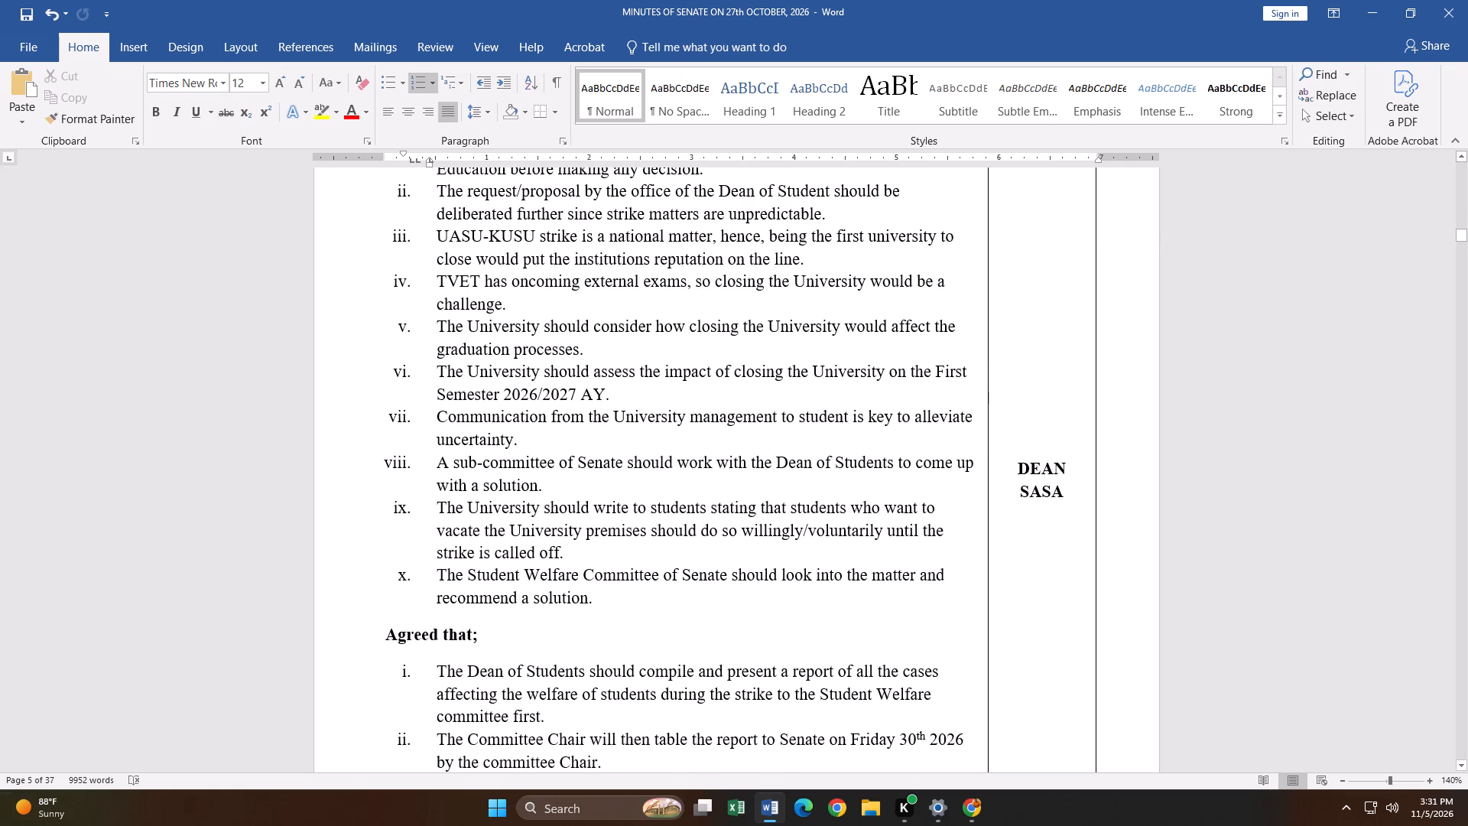
scroll(992, 406, up, 20)
scroll(992, 406, up, 12)
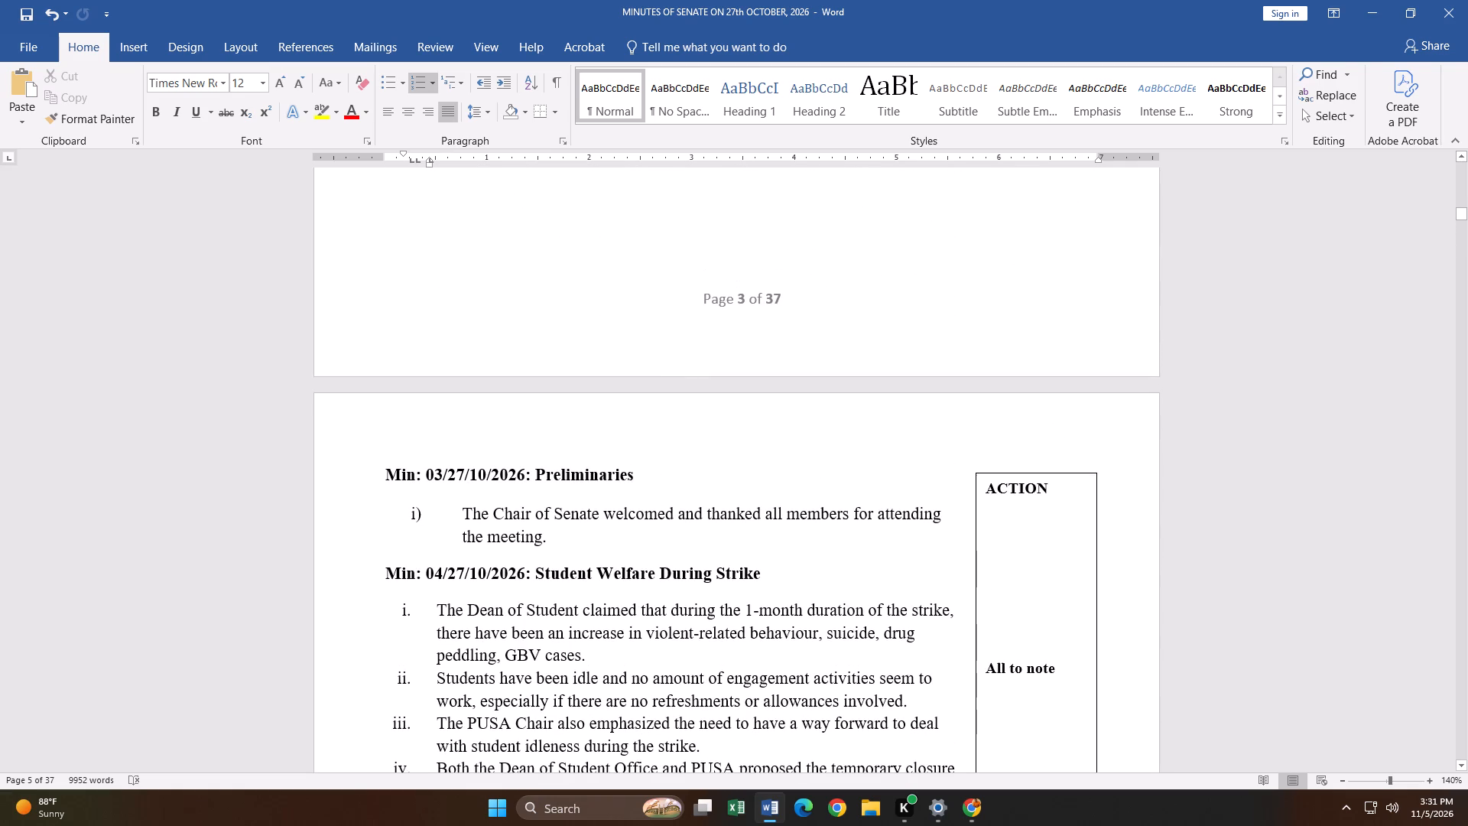
click(983, 472)
scroll(1027, 455, up, 14)
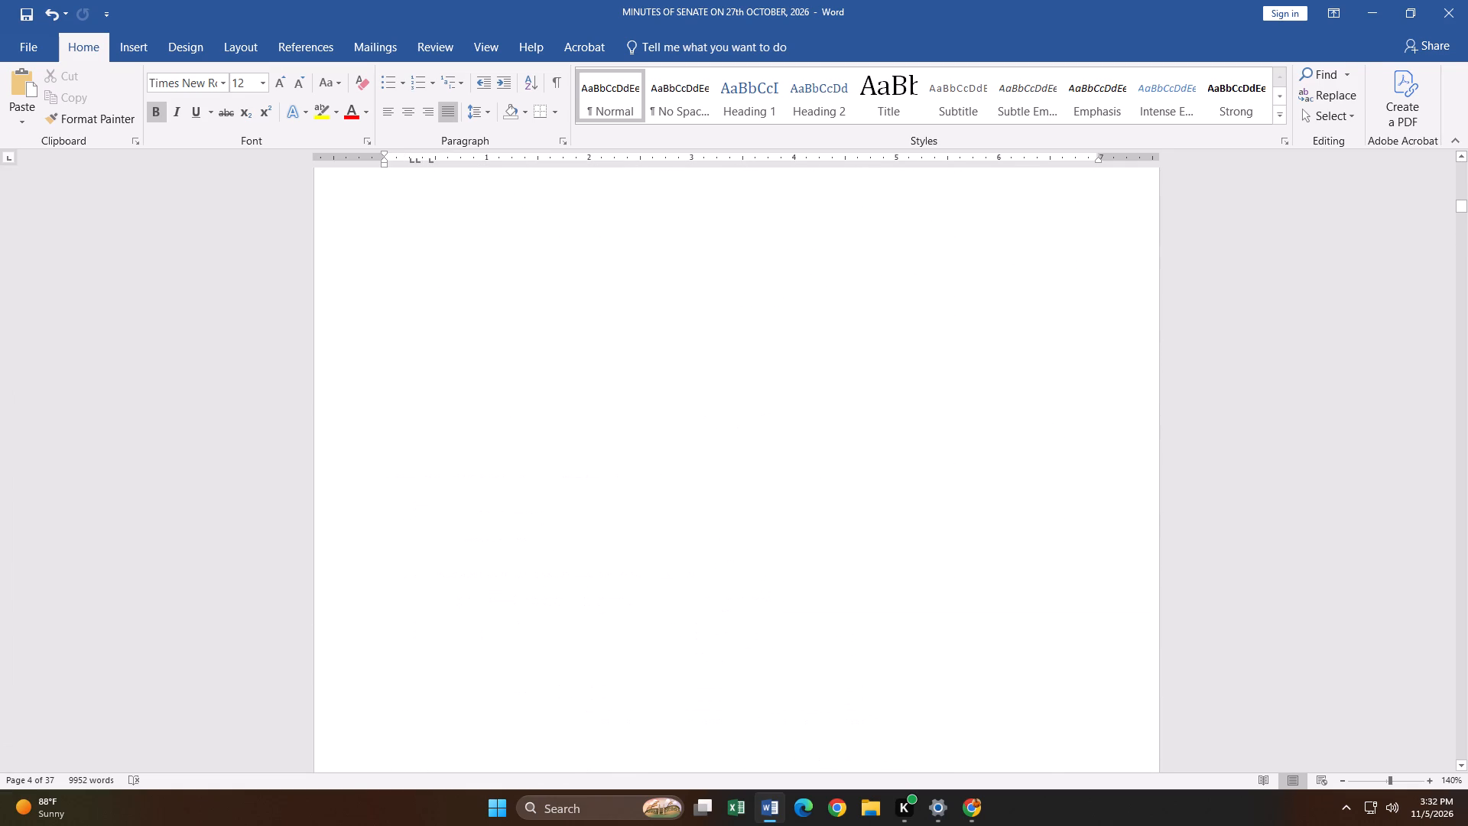
scroll(1019, 405, up, 10)
scroll(1018, 455, down, 20)
scroll(1018, 455, down, 5)
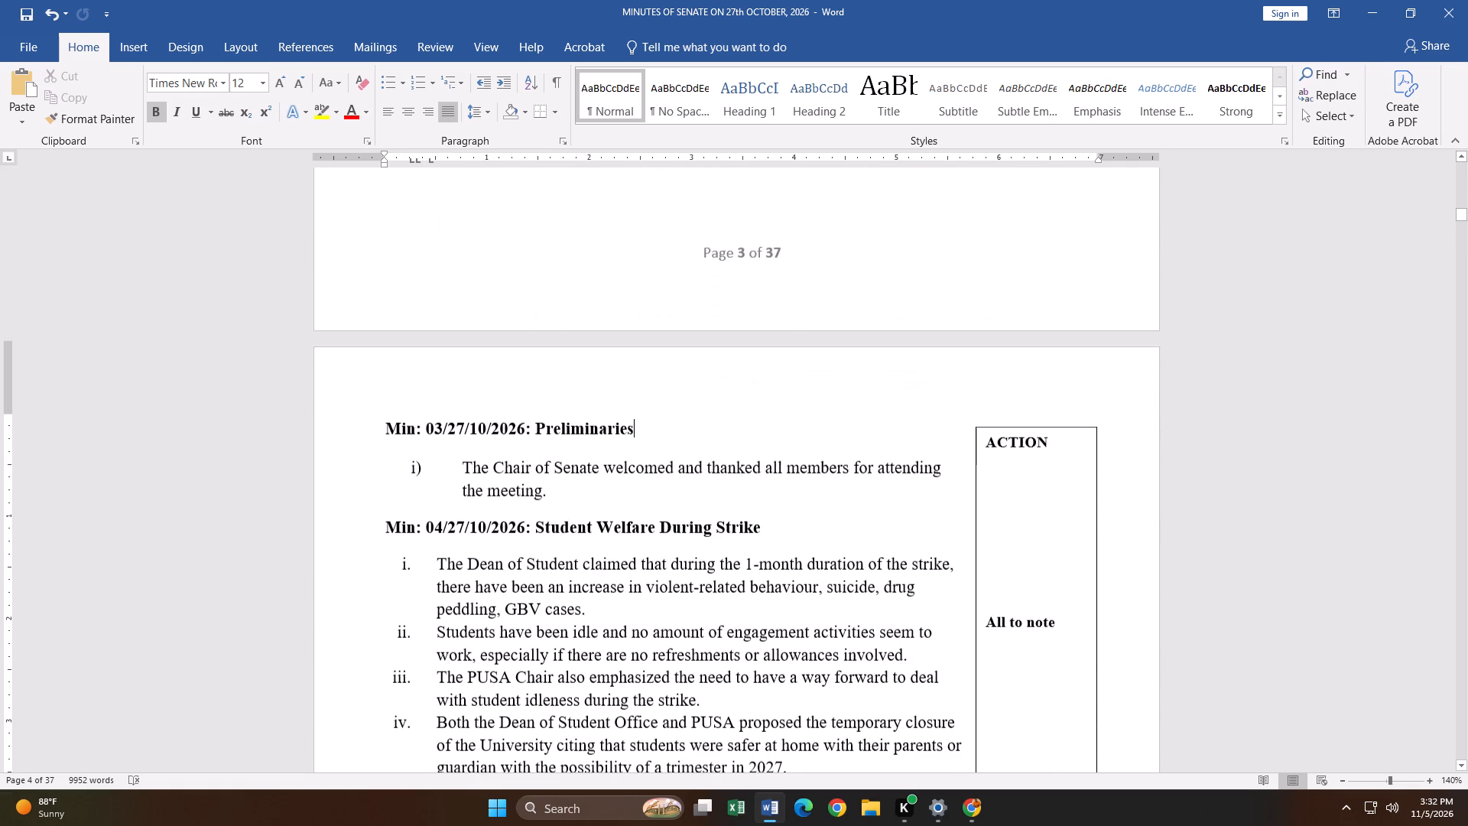
click(1021, 507)
click(1040, 393)
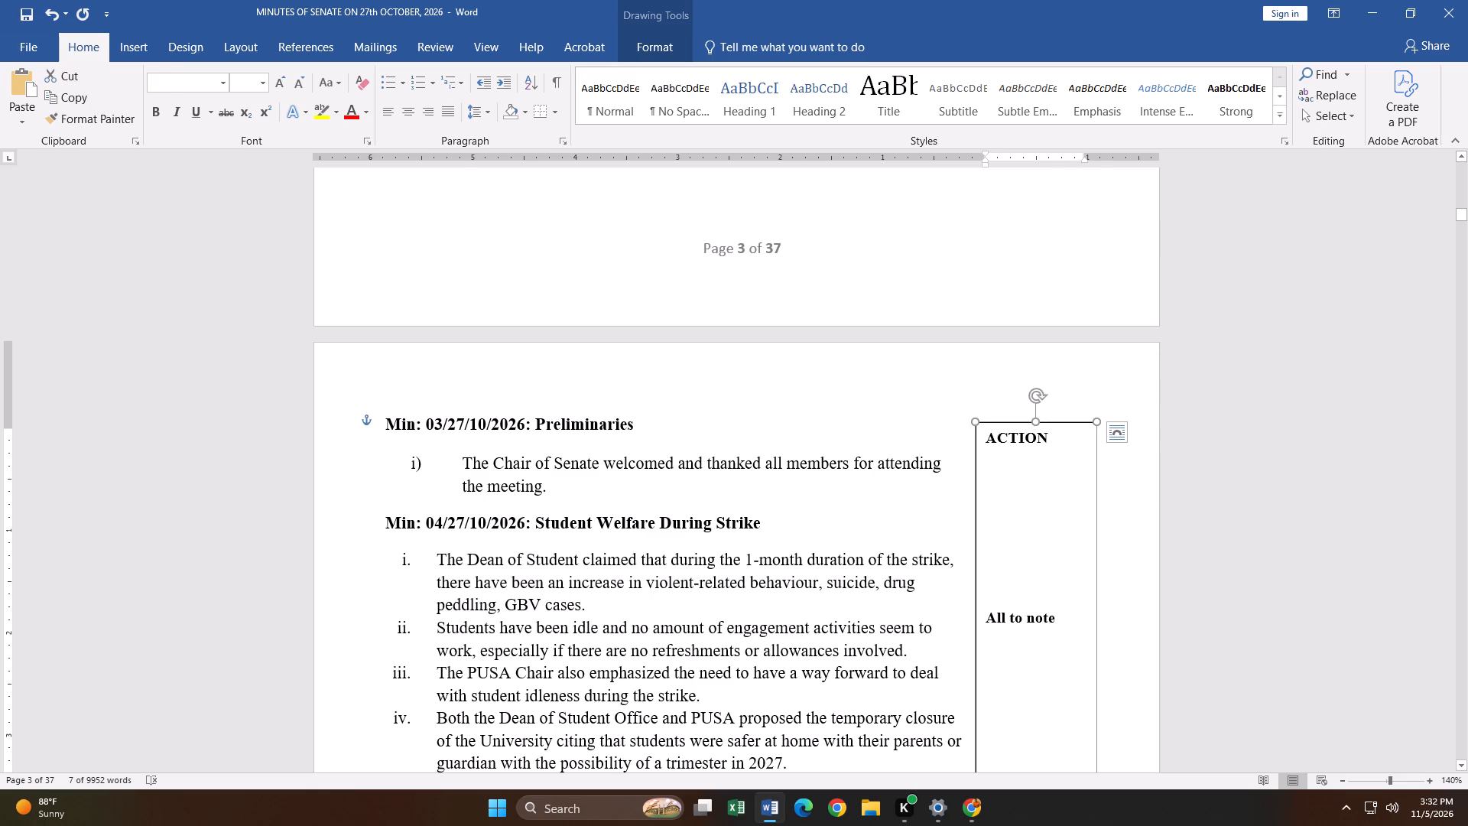
key(Delete)
Delete the ACTION text box with the ICT Manager entry beside "Comments from Senate Members".
click(1037, 428)
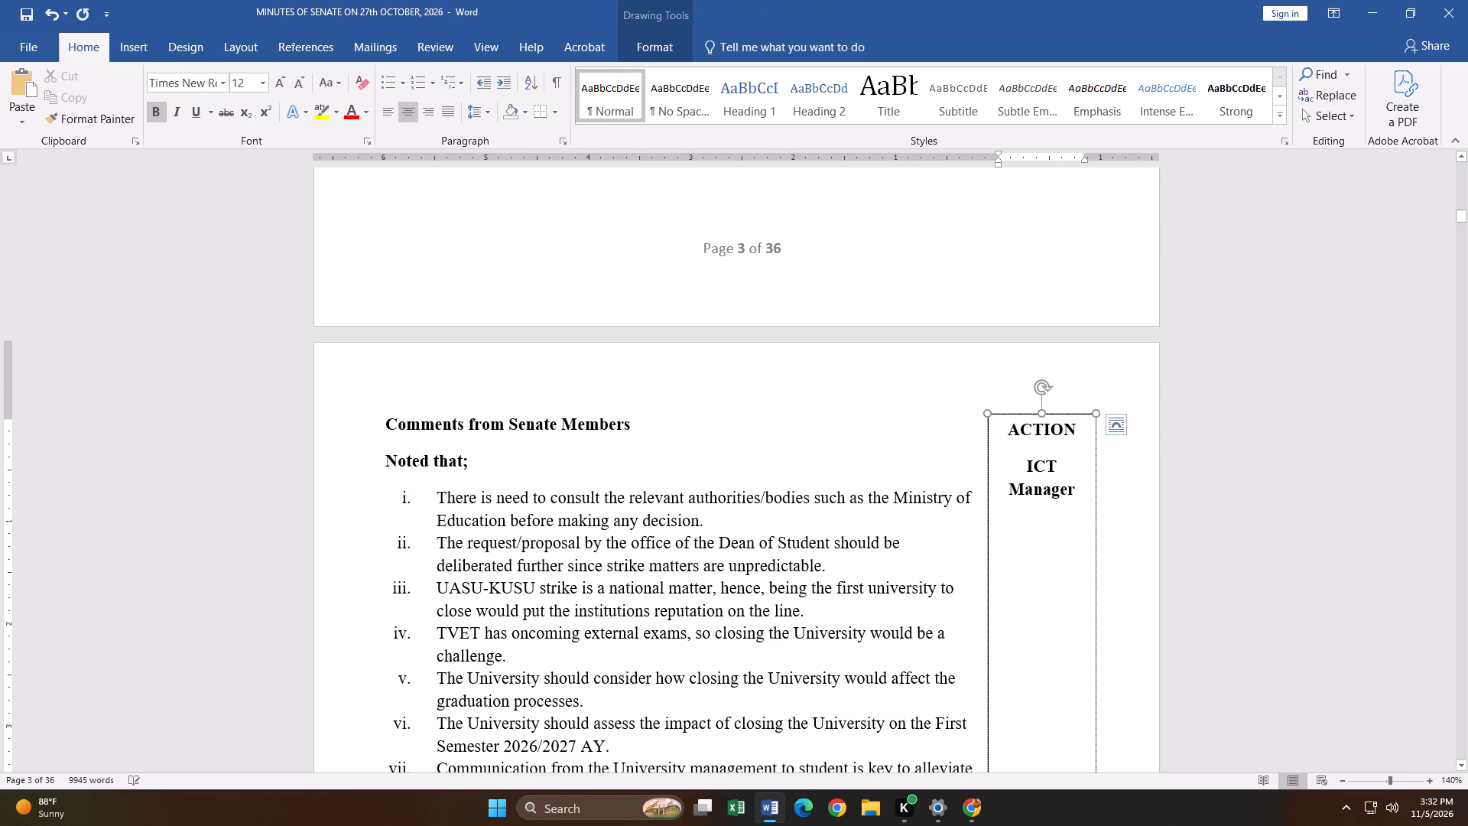
click(1043, 385)
key(Delete)
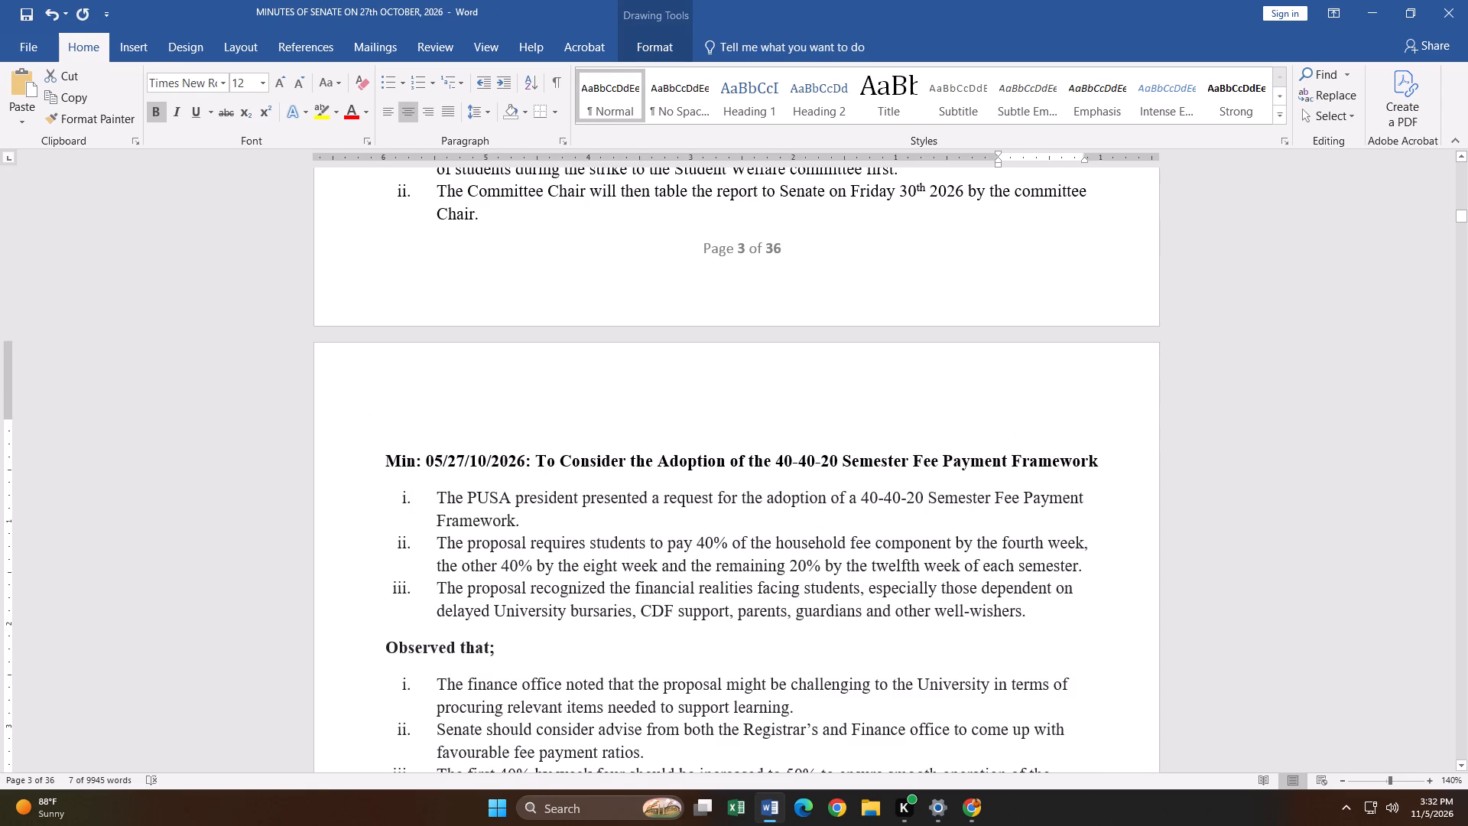
Paste the copied agenda item as plain text on the blank line above the "Min: 07/27/10/2026" Consolidated Classification heading.
scroll(836, 516, down, 9)
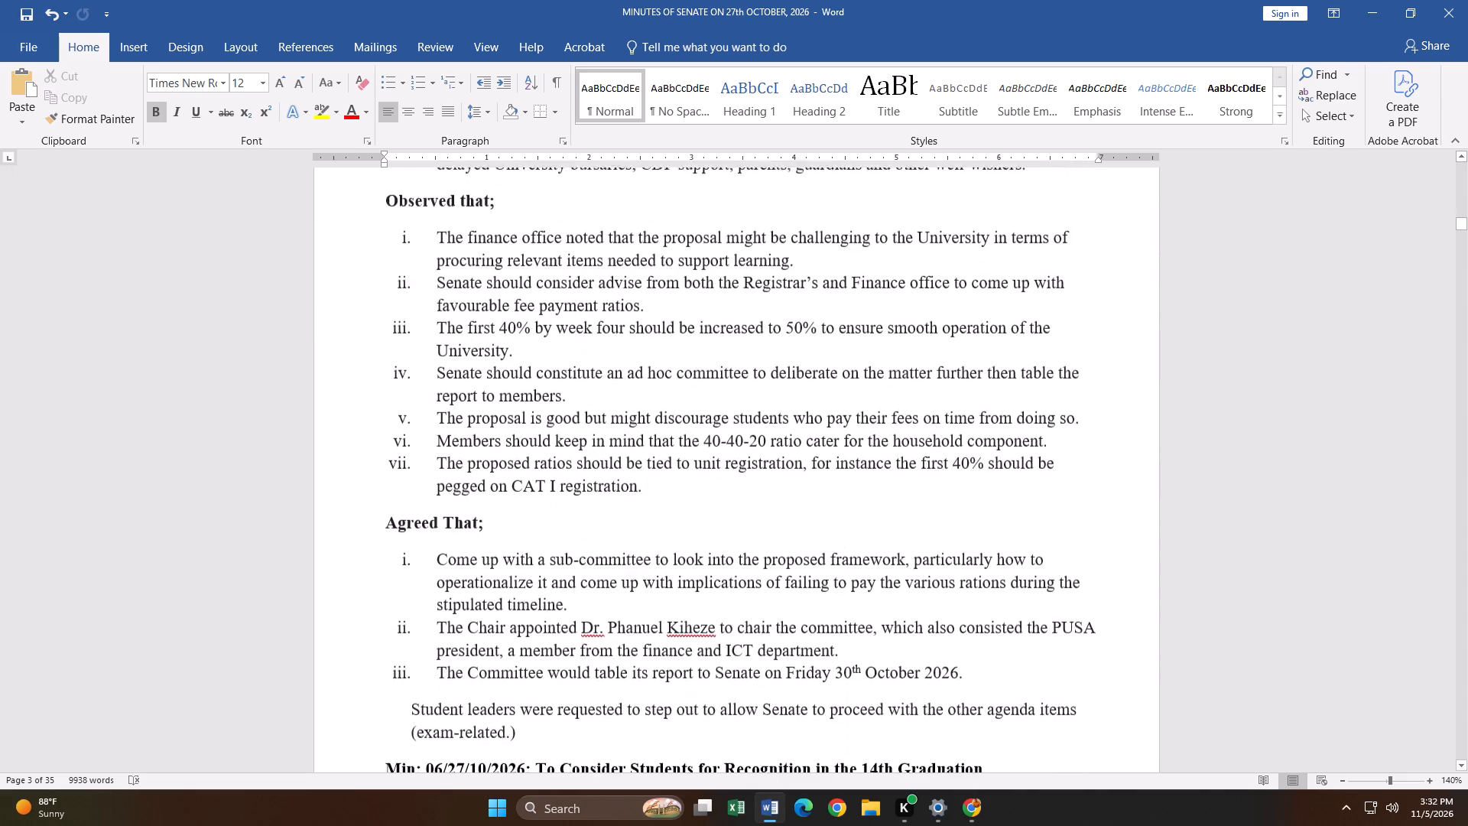
scroll(884, 605, down, 10)
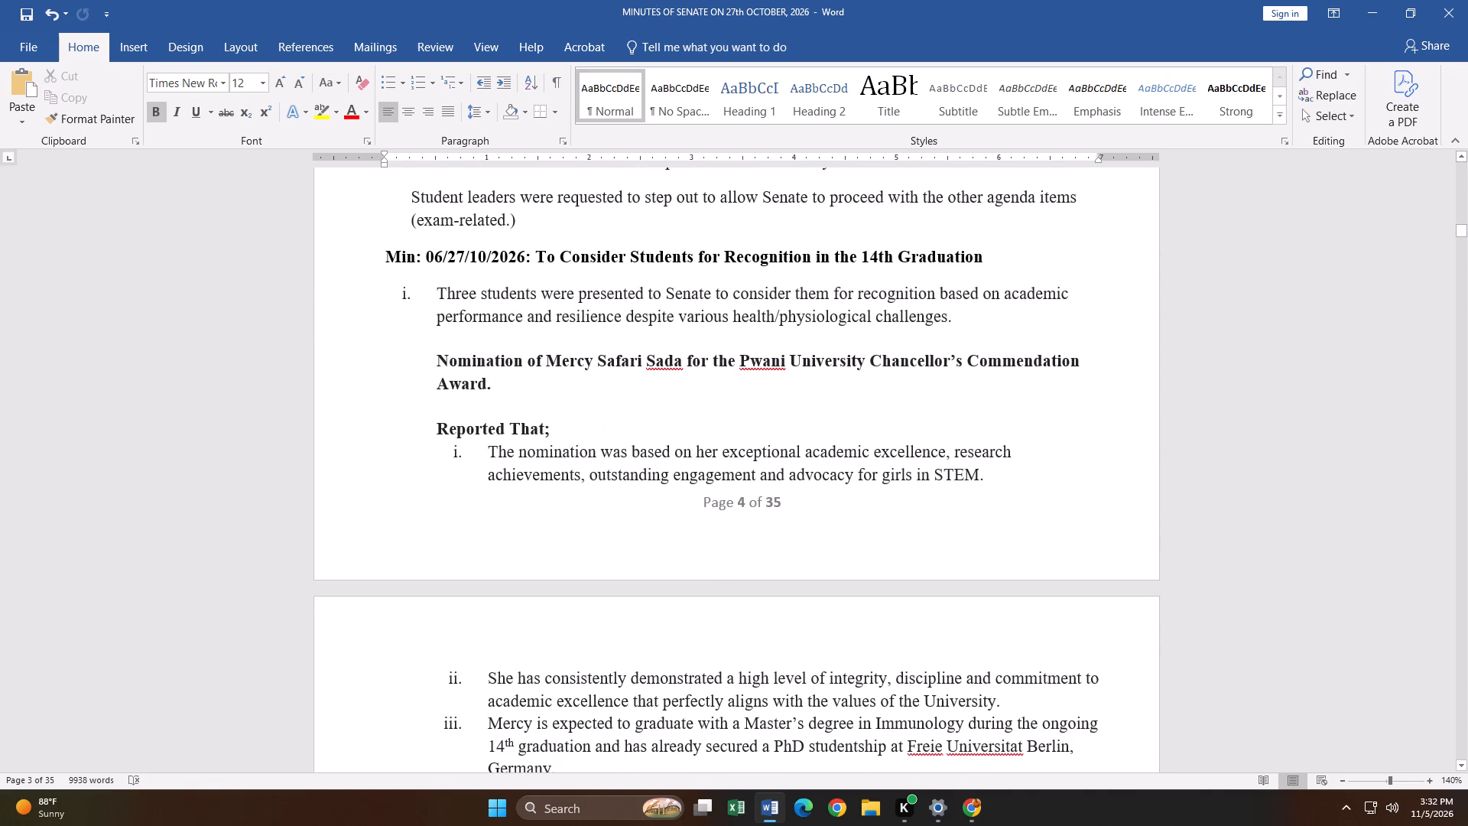
scroll(631, 499, down, 13)
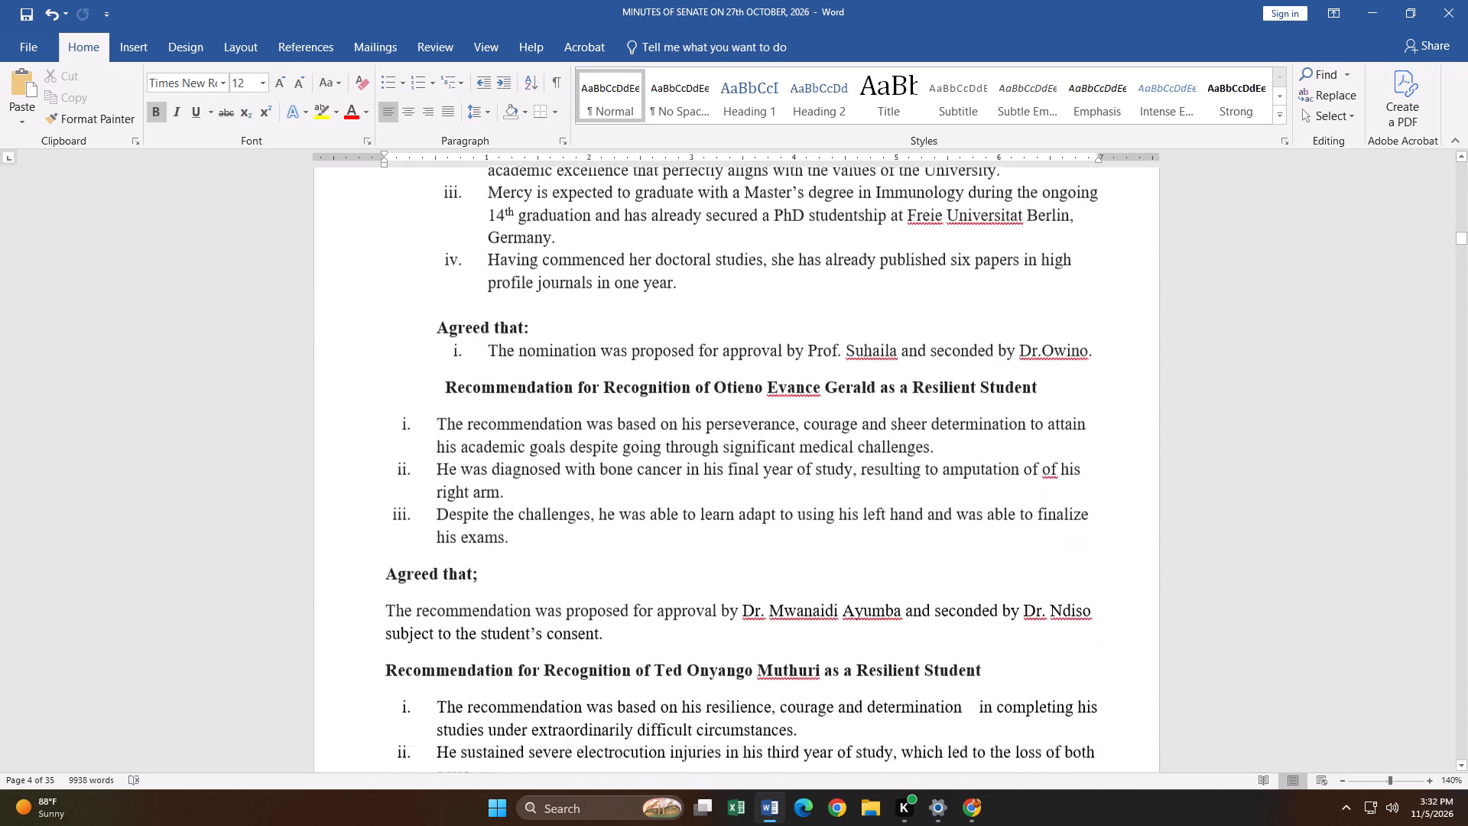
scroll(658, 519, down, 1)
scroll(657, 519, up, 3)
scroll(657, 538, down, 7)
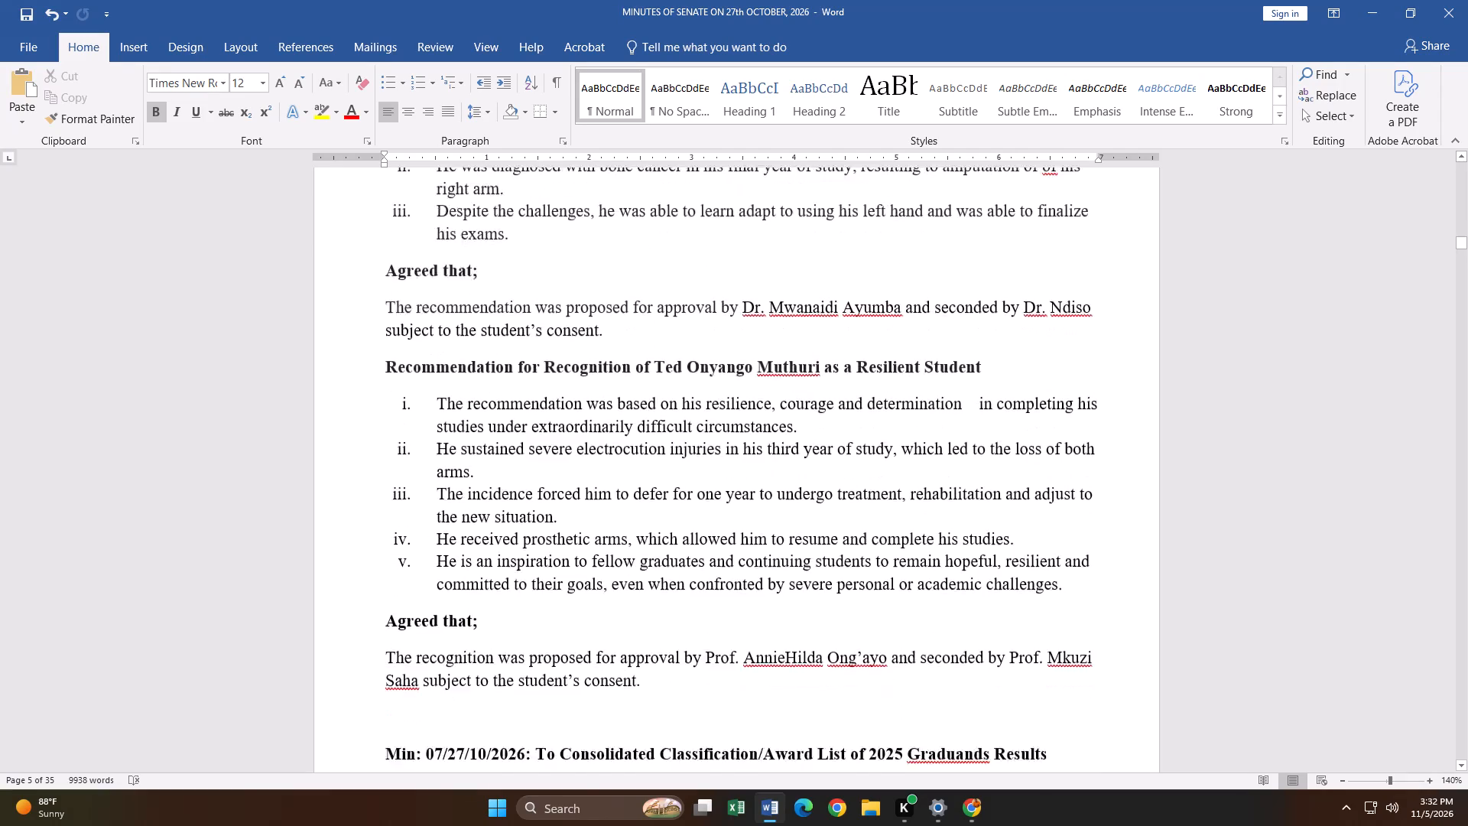
scroll(661, 545, down, 5)
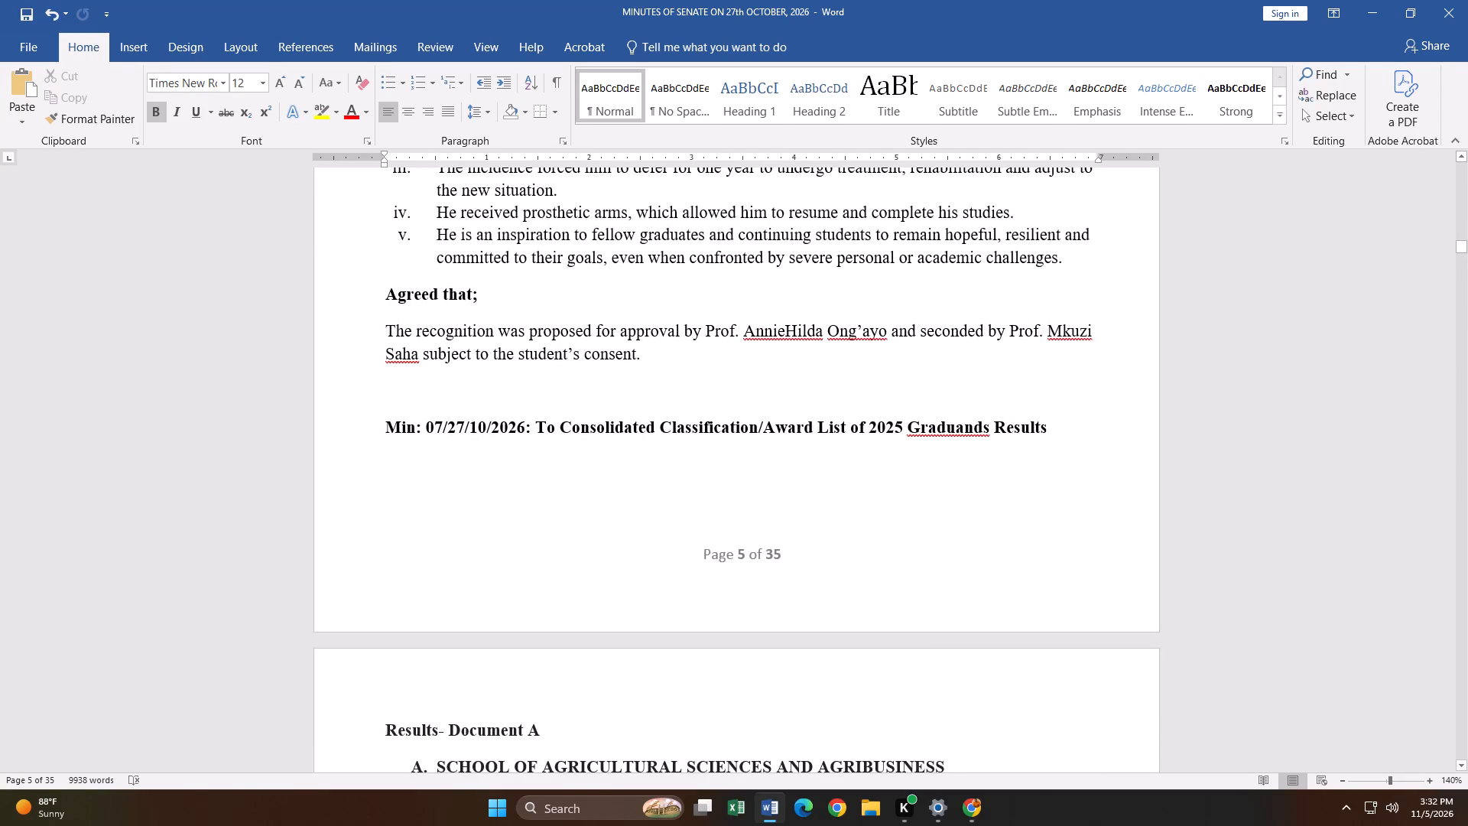
click(399, 389)
right_click(399, 389)
click(473, 450)
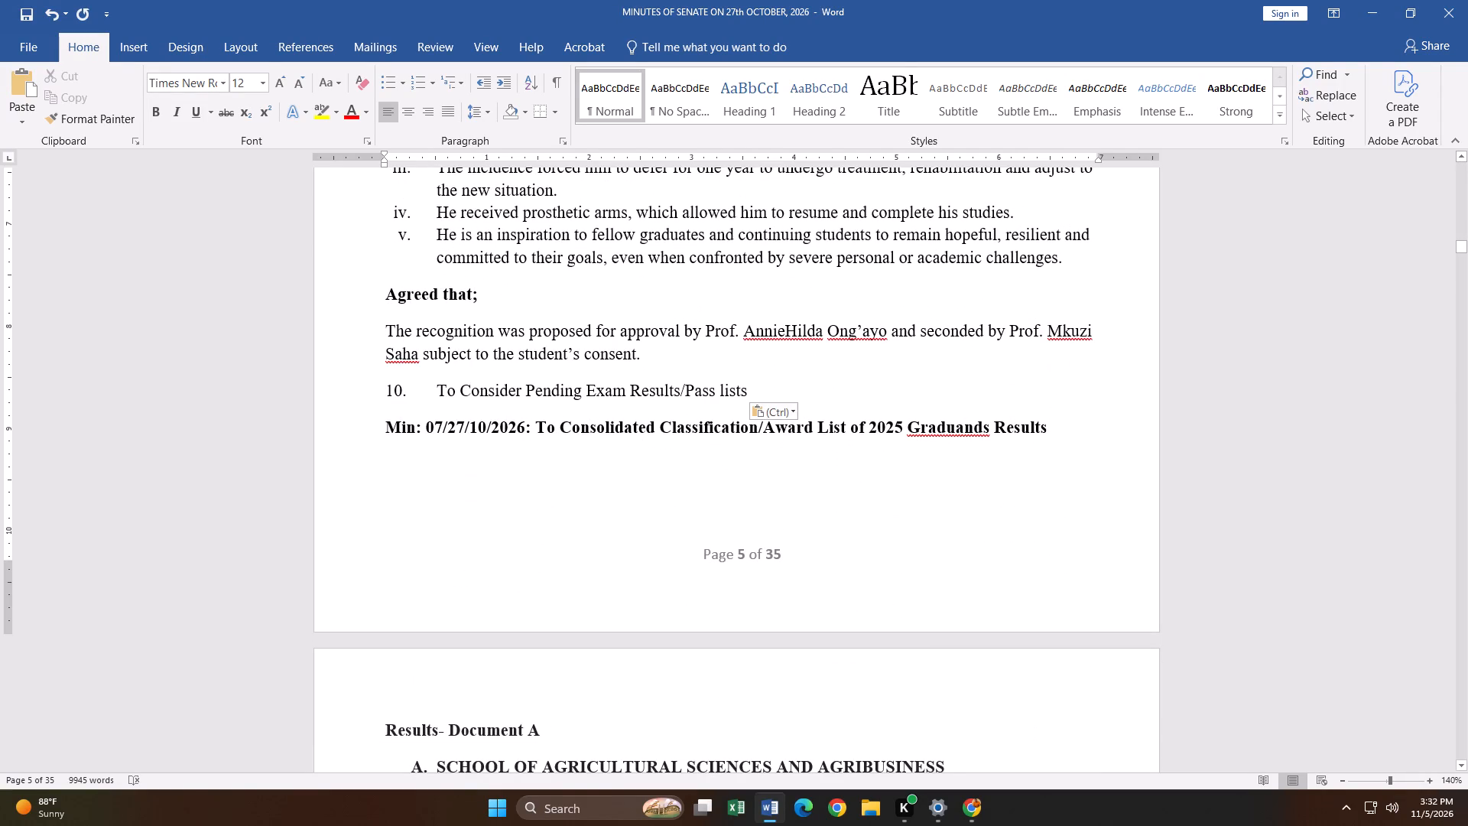
Copy "Min: 07/27/10/2026:" from the Consolidated Classification heading and replace the pasted line's number 10 with it.
drag(533, 429, 375, 427)
right_click(397, 427)
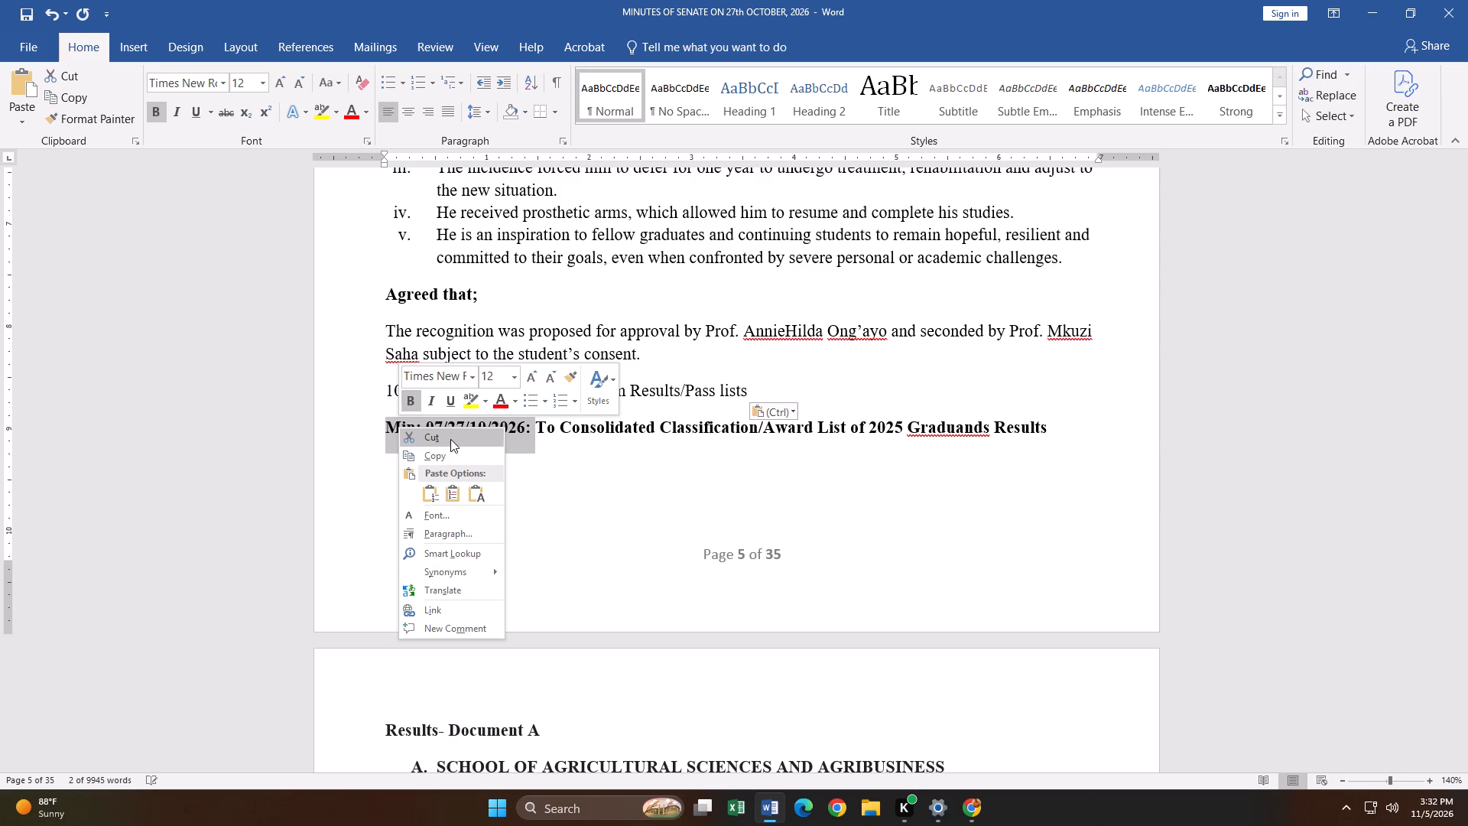
click(451, 454)
drag(440, 389, 380, 389)
key(BackSpace)
key(ctrl+v)
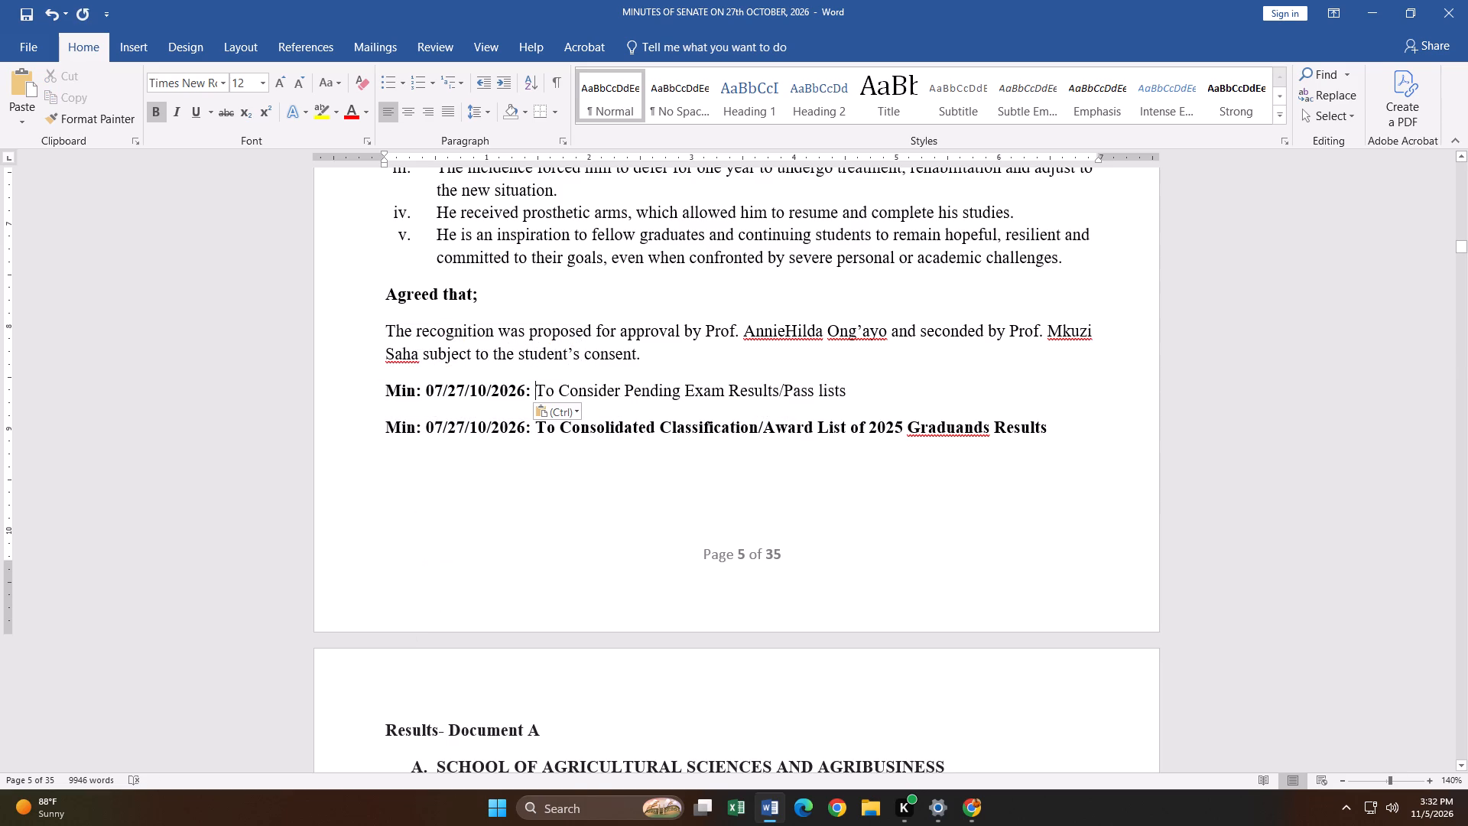
Bold "To Consider Pending Exam Results/Pass lists" in the new minute heading and add a blank line below it.
drag(859, 392, 540, 398)
click(549, 375)
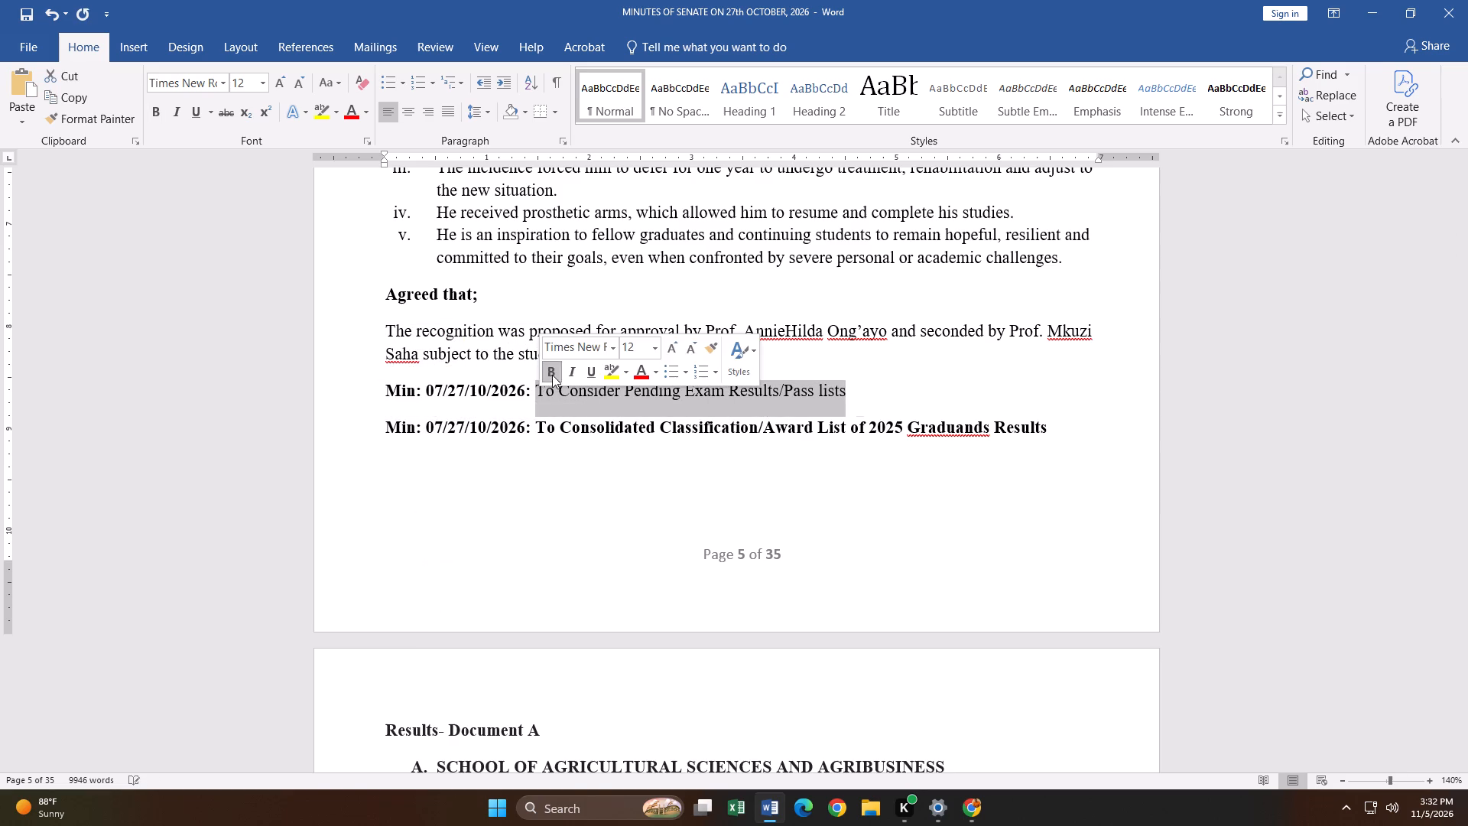
click(893, 393)
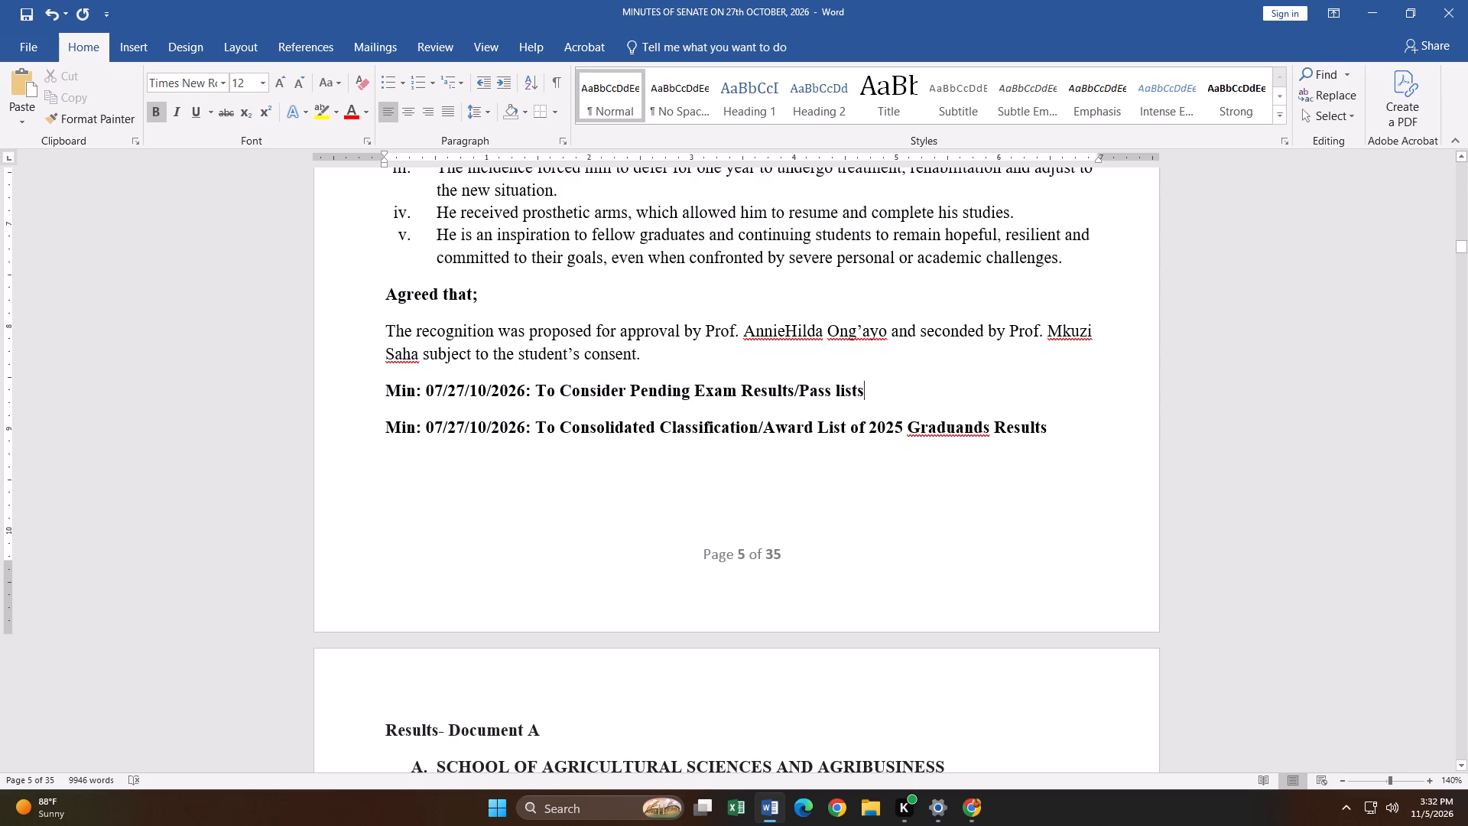
key(Return)
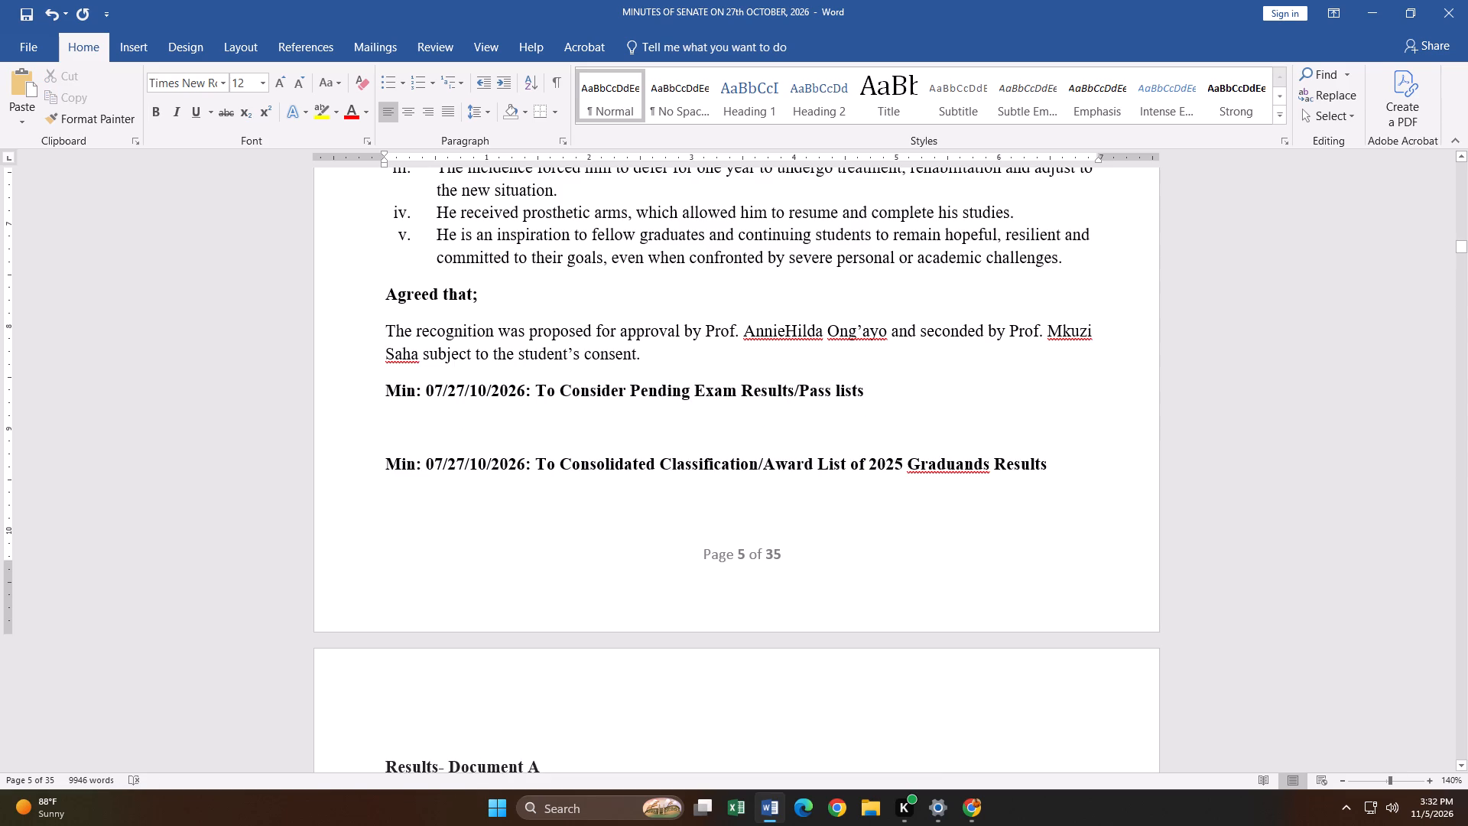
Renumber the Consolidated Classification/Award List minute heading as 08/27/10/2026.
click(439, 462)
key(BackSpace)
key(8)
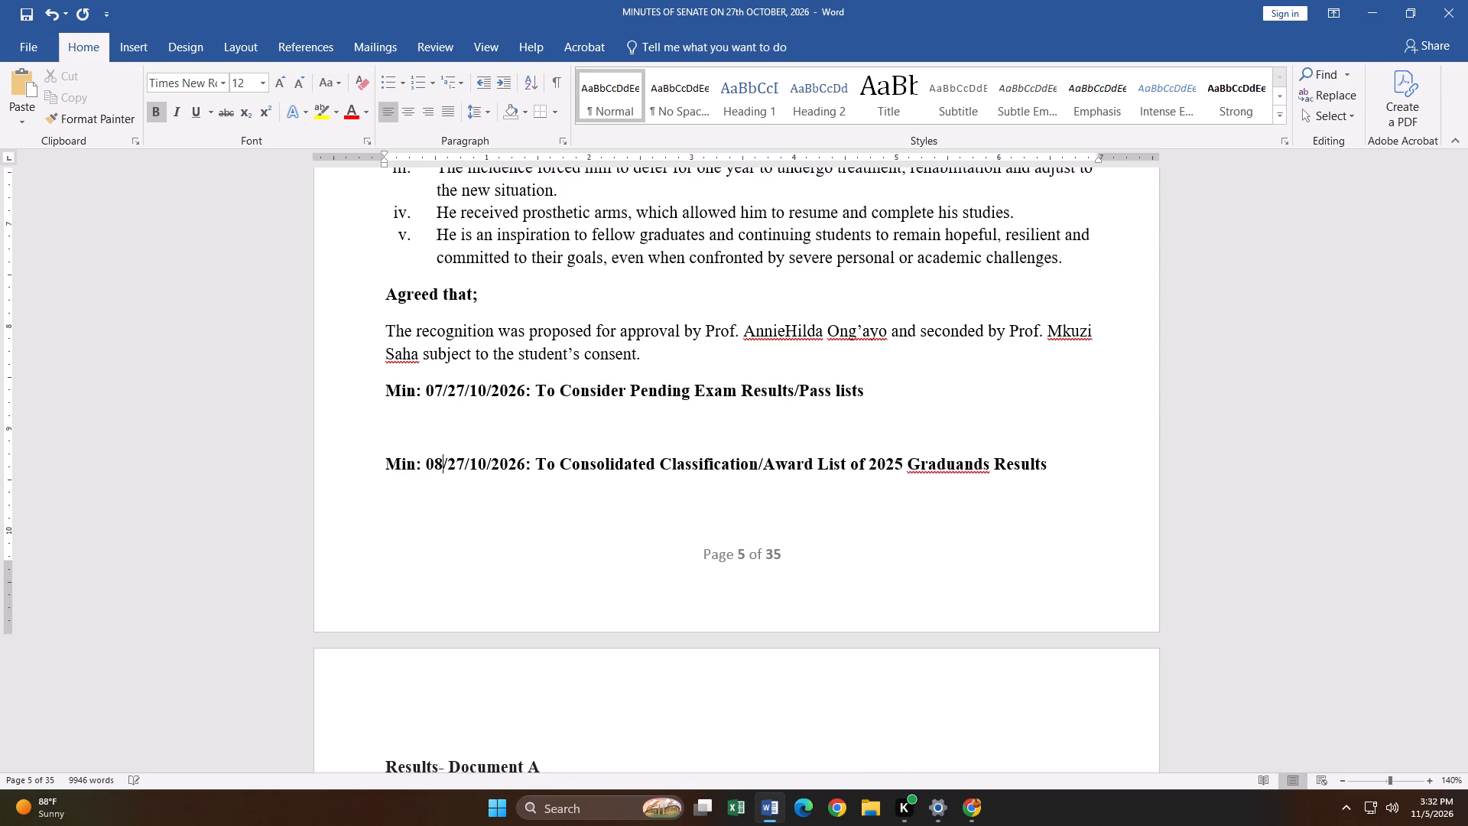
click(715, 417)
click(882, 399)
Review the School of Agricultural Sciences and Agribusiness results and their ACTION entries.
scroll(795, 596, down, 13)
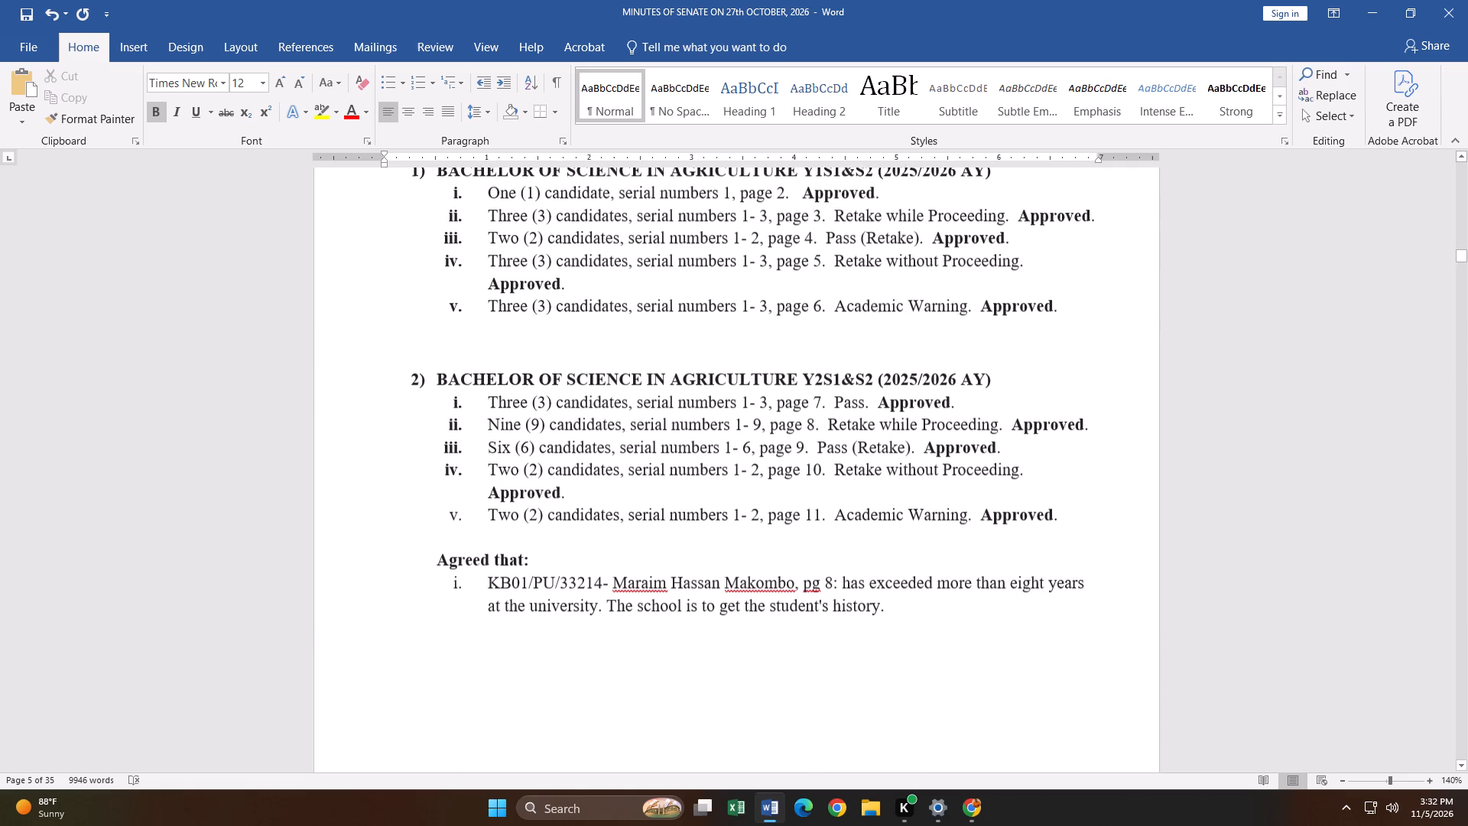
scroll(815, 639, down, 20)
scroll(815, 639, down, 2)
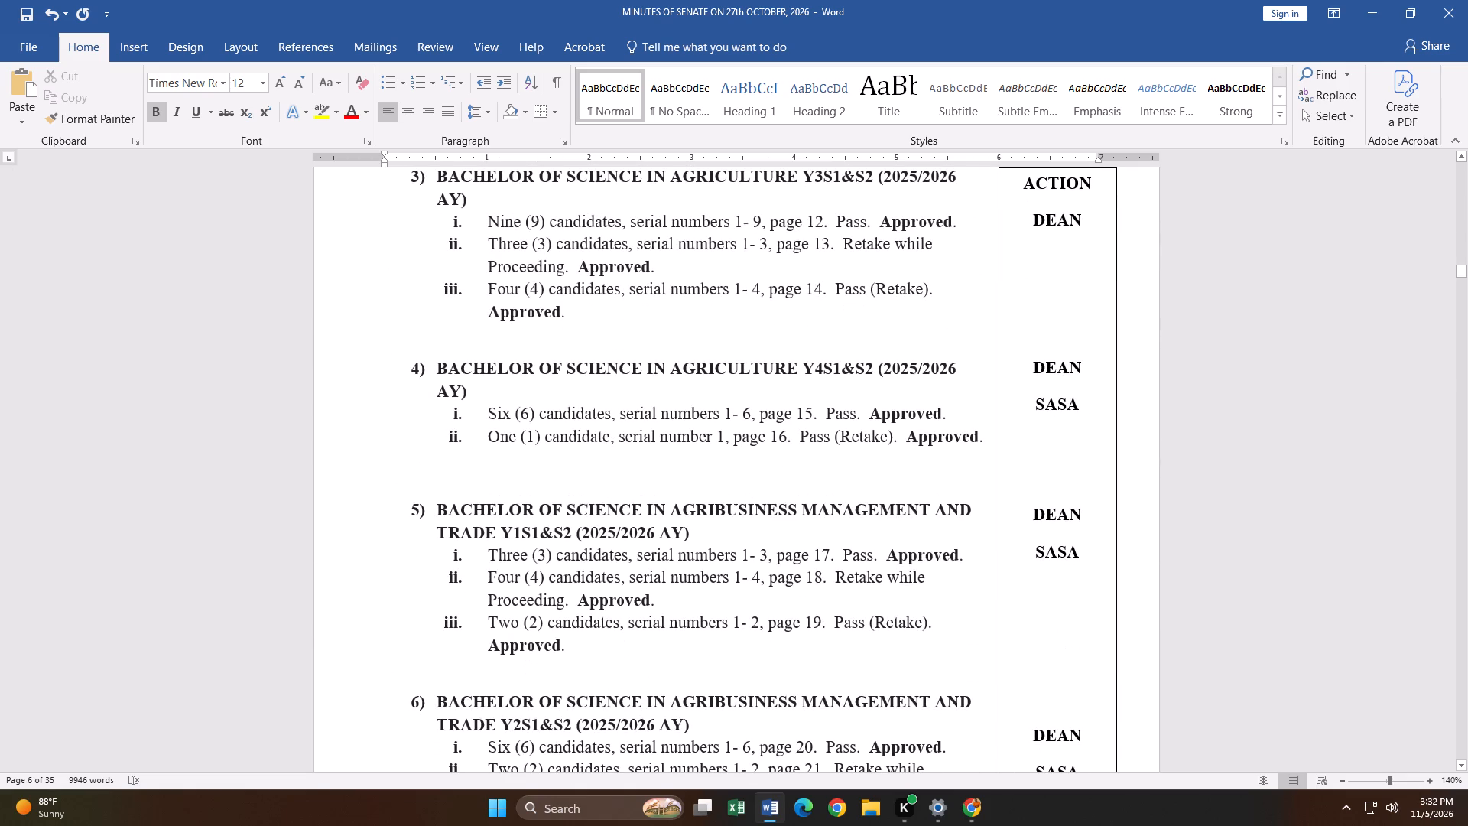
scroll(740, 603, down, 7)
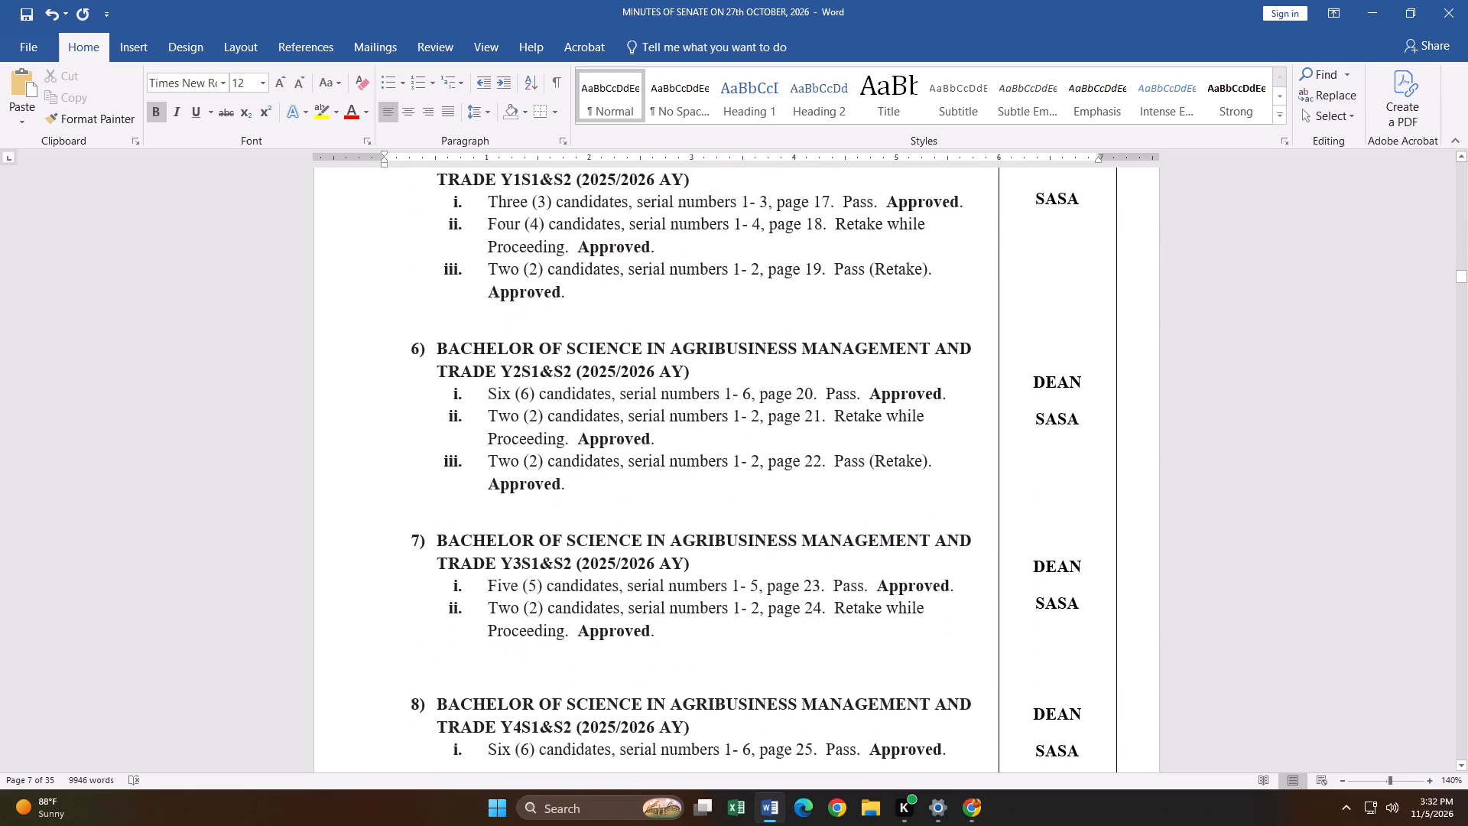
scroll(752, 609, down, 6)
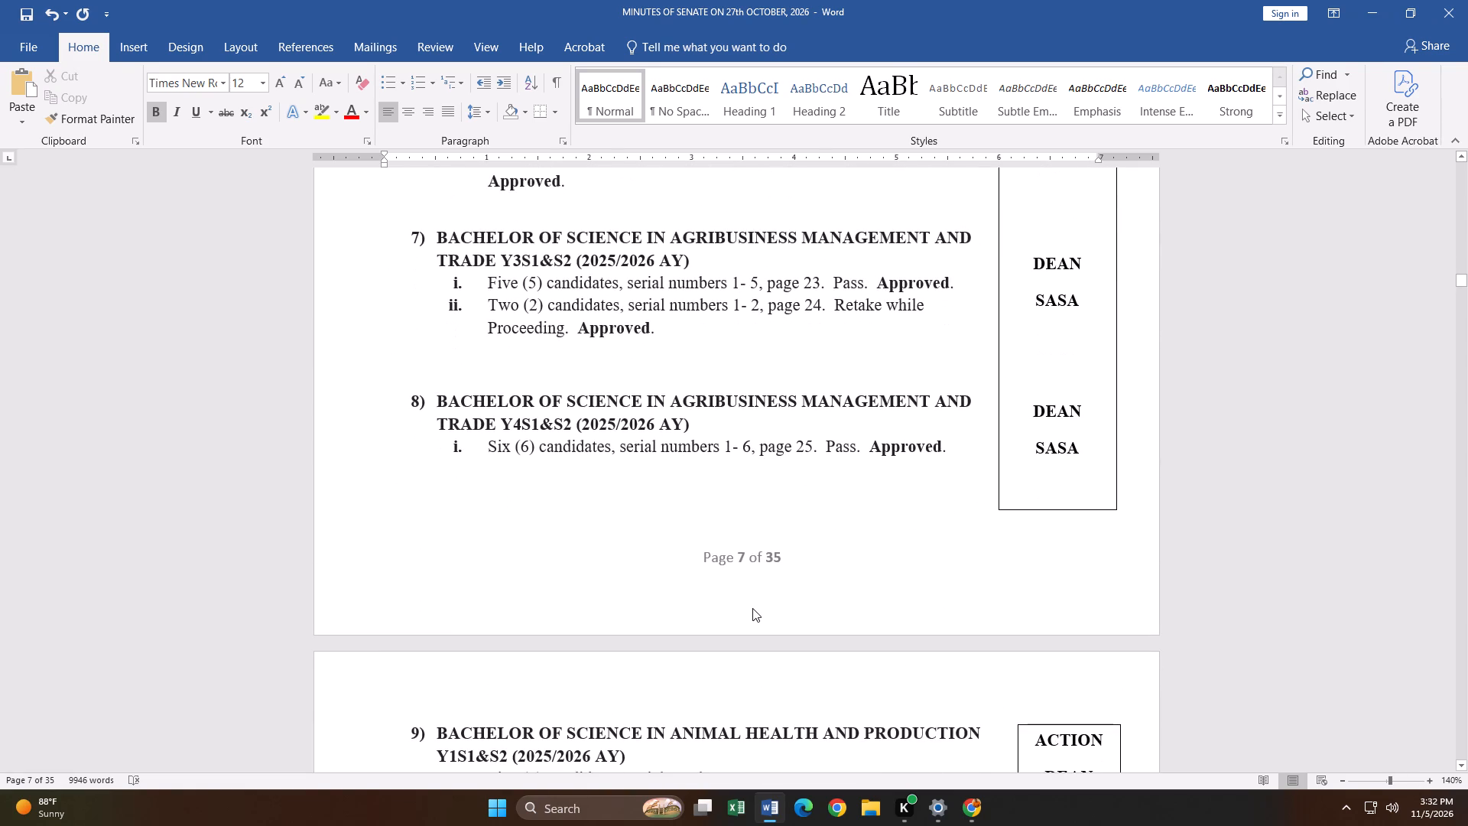
scroll(752, 608, down, 20)
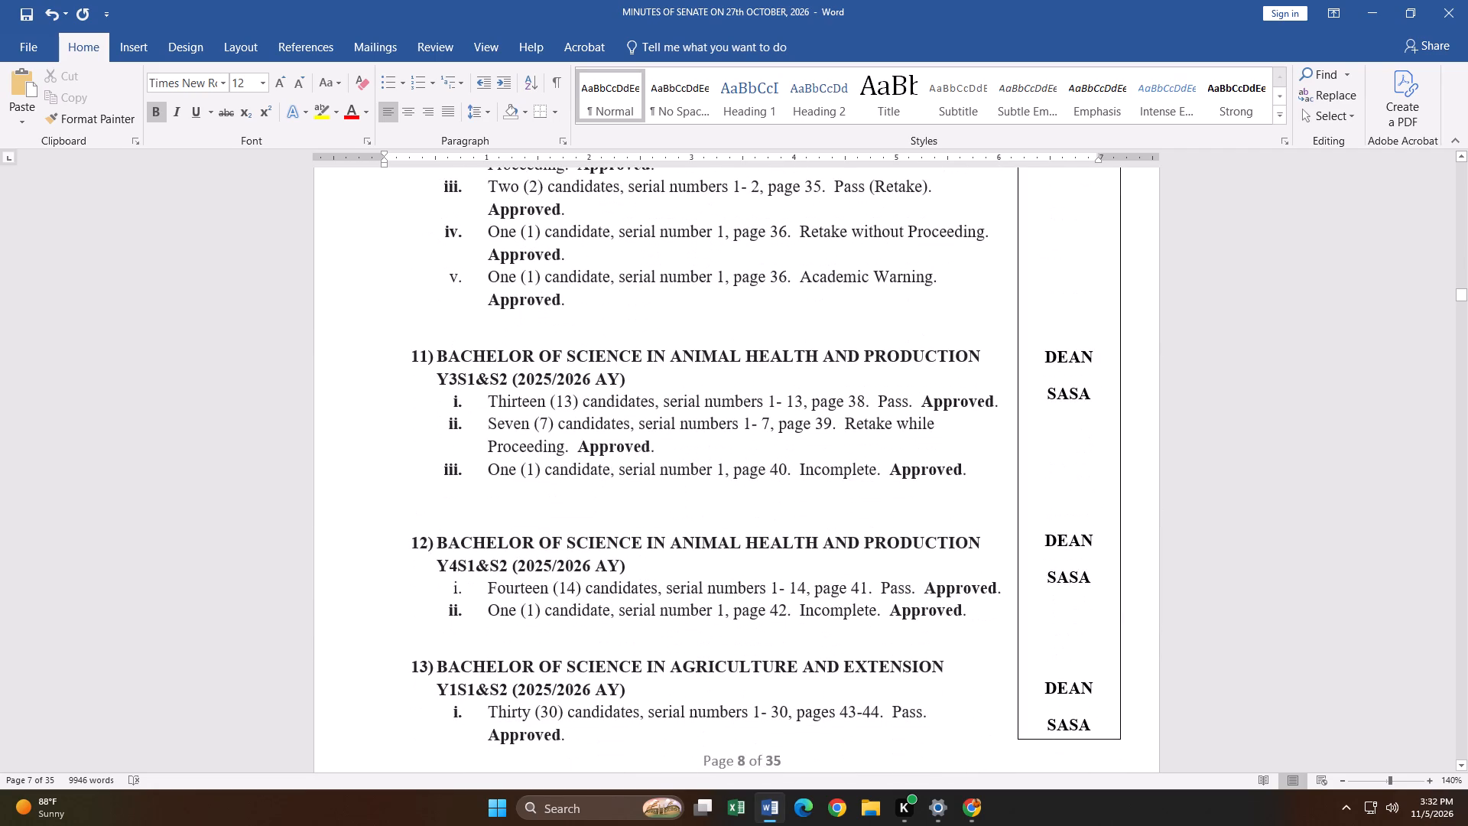
scroll(755, 613, down, 13)
scroll(755, 614, down, 8)
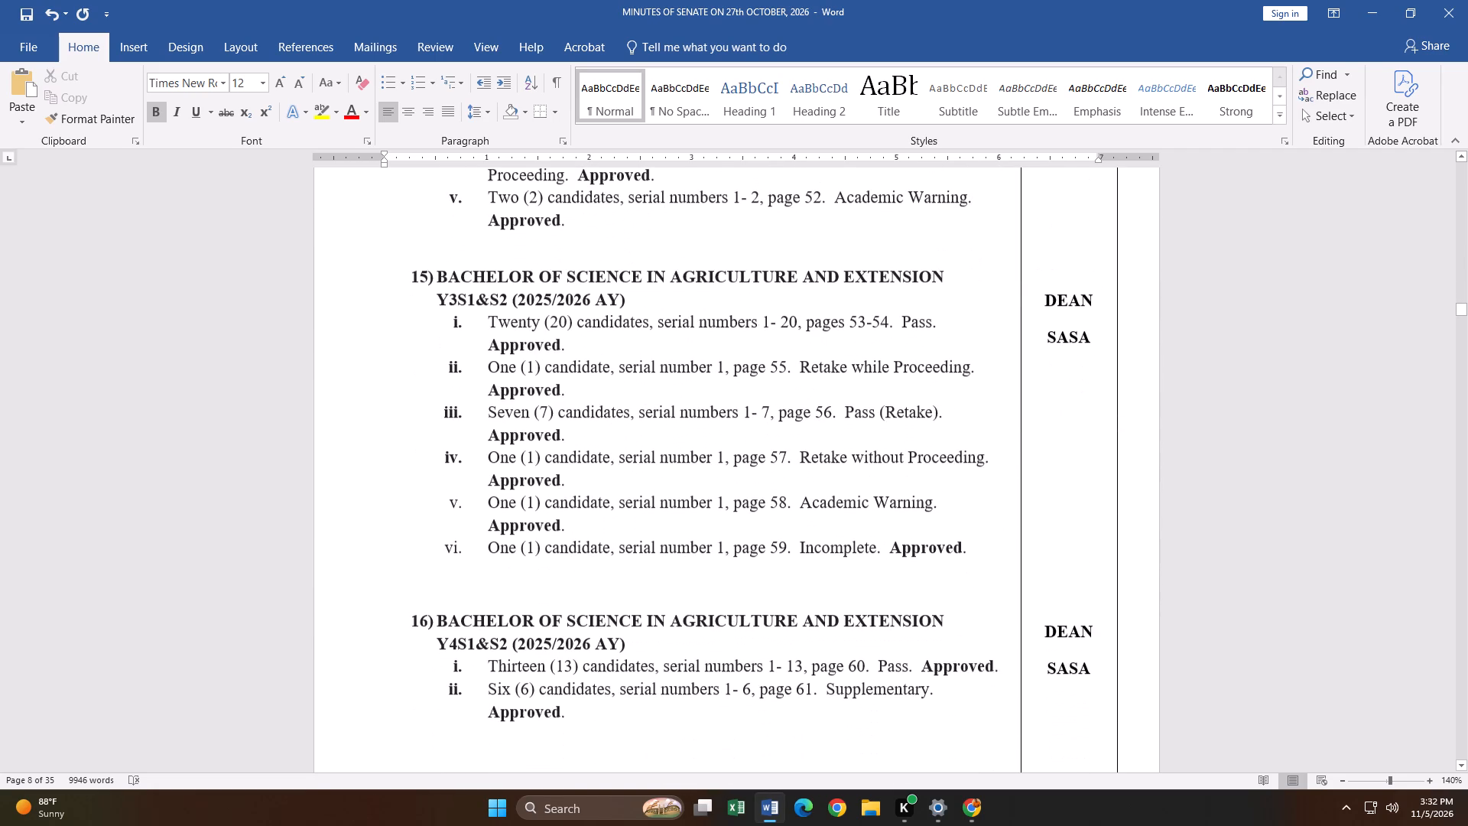
scroll(748, 617, down, 8)
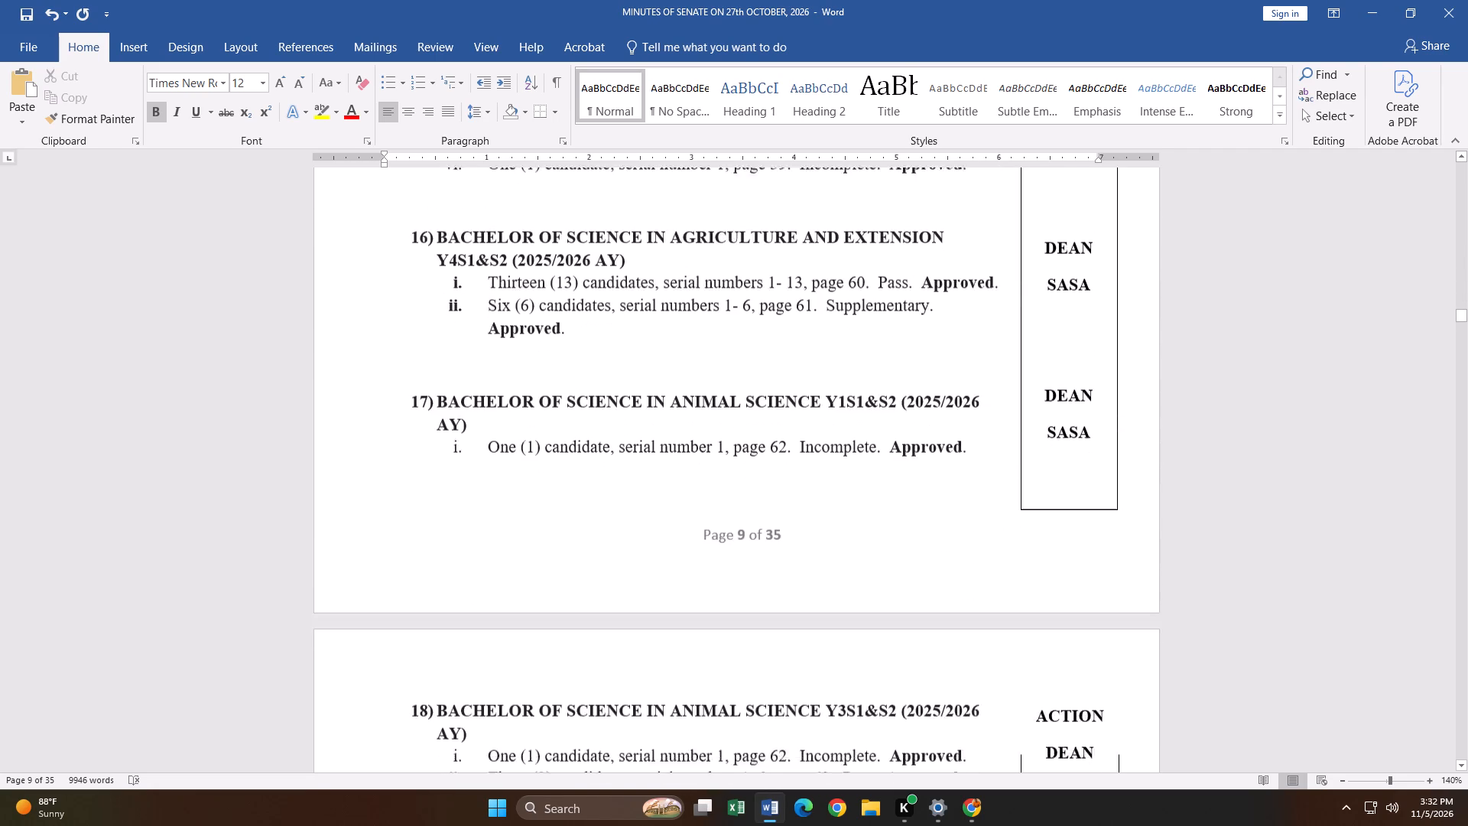
scroll(741, 612, down, 11)
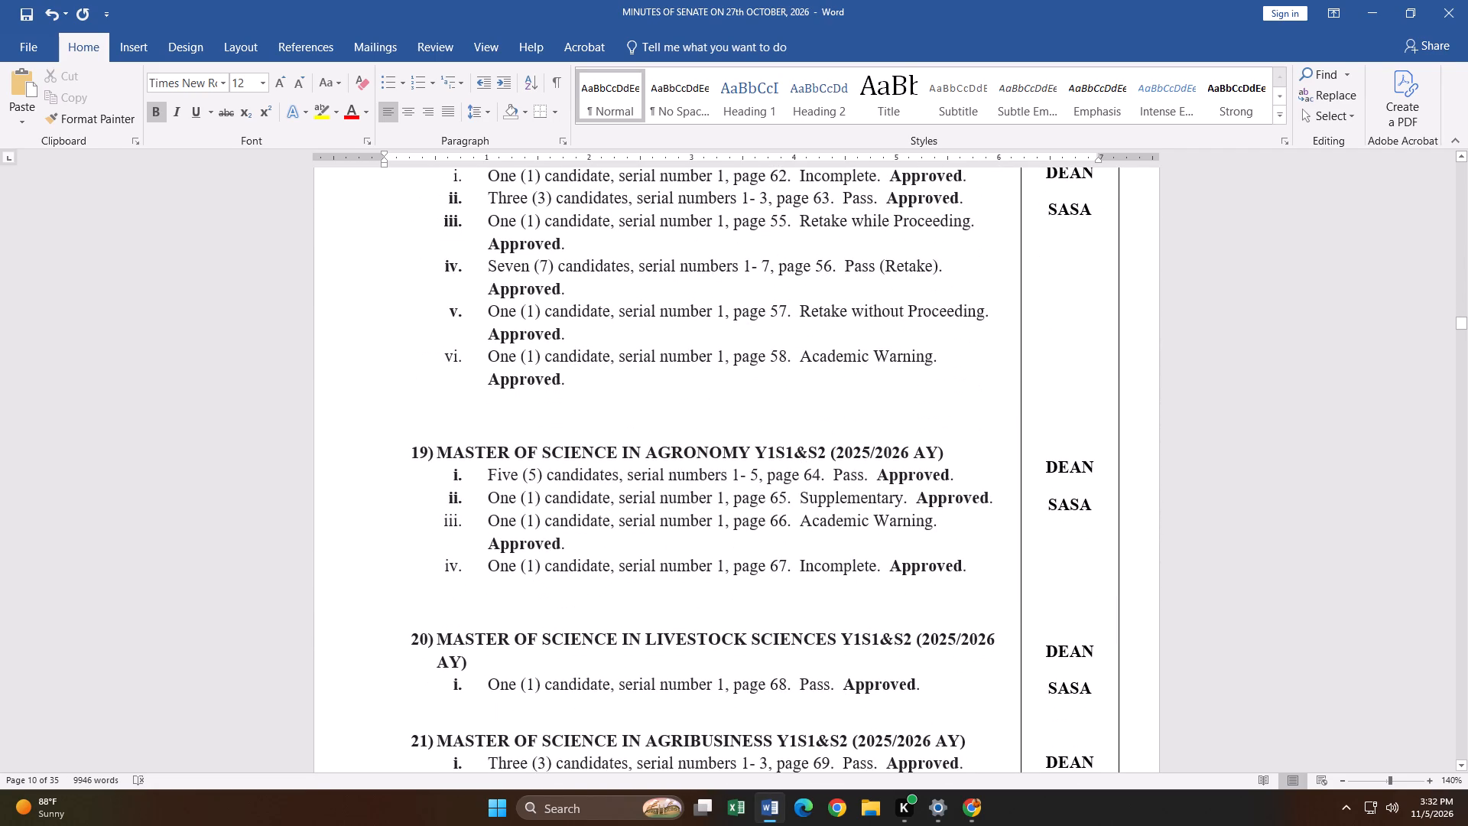
scroll(739, 623, down, 6)
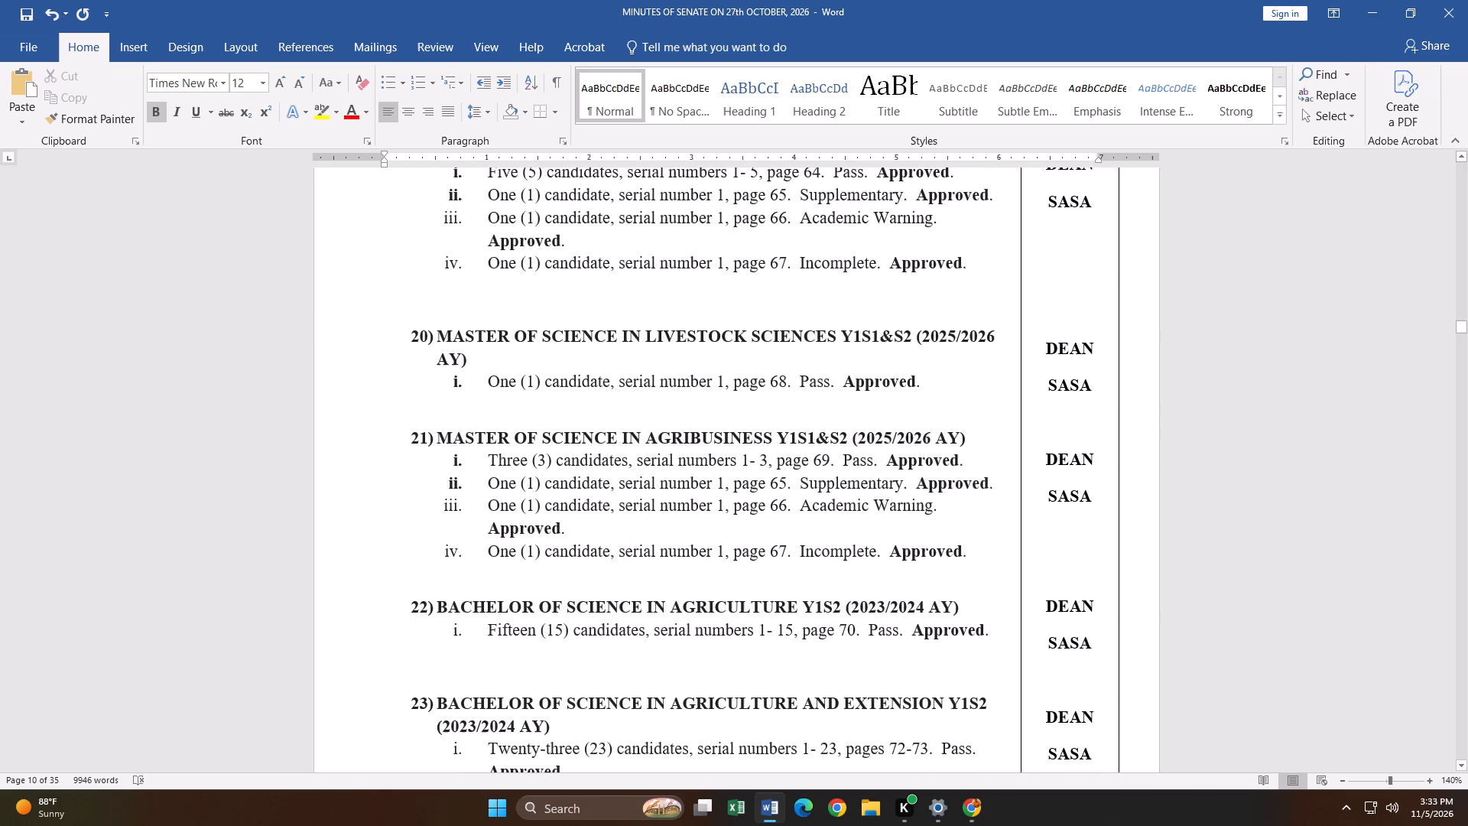
scroll(988, 352, up, 6)
scroll(1049, 376, up, 5)
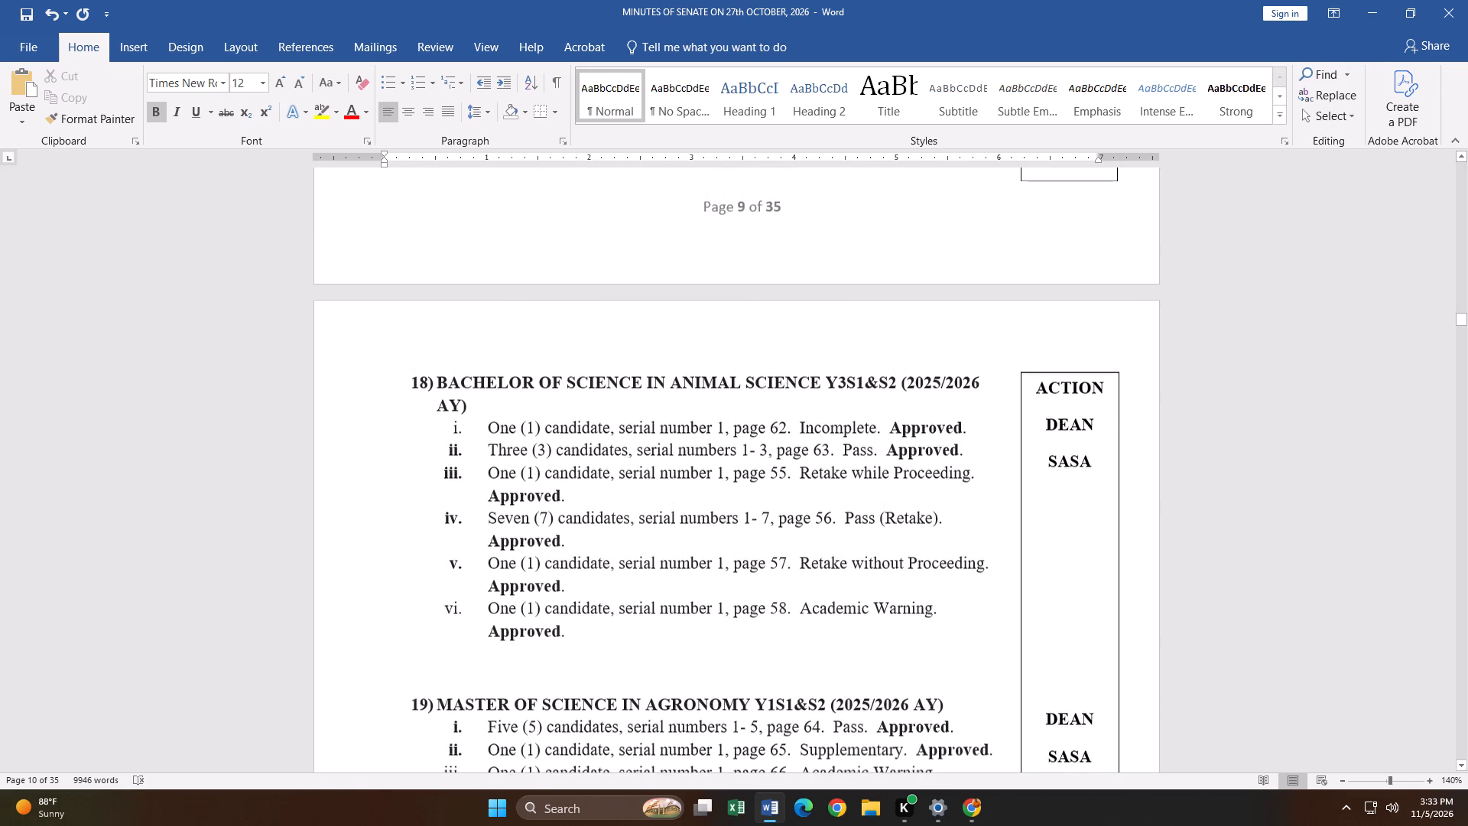
scroll(929, 485, down, 12)
scroll(833, 538, down, 13)
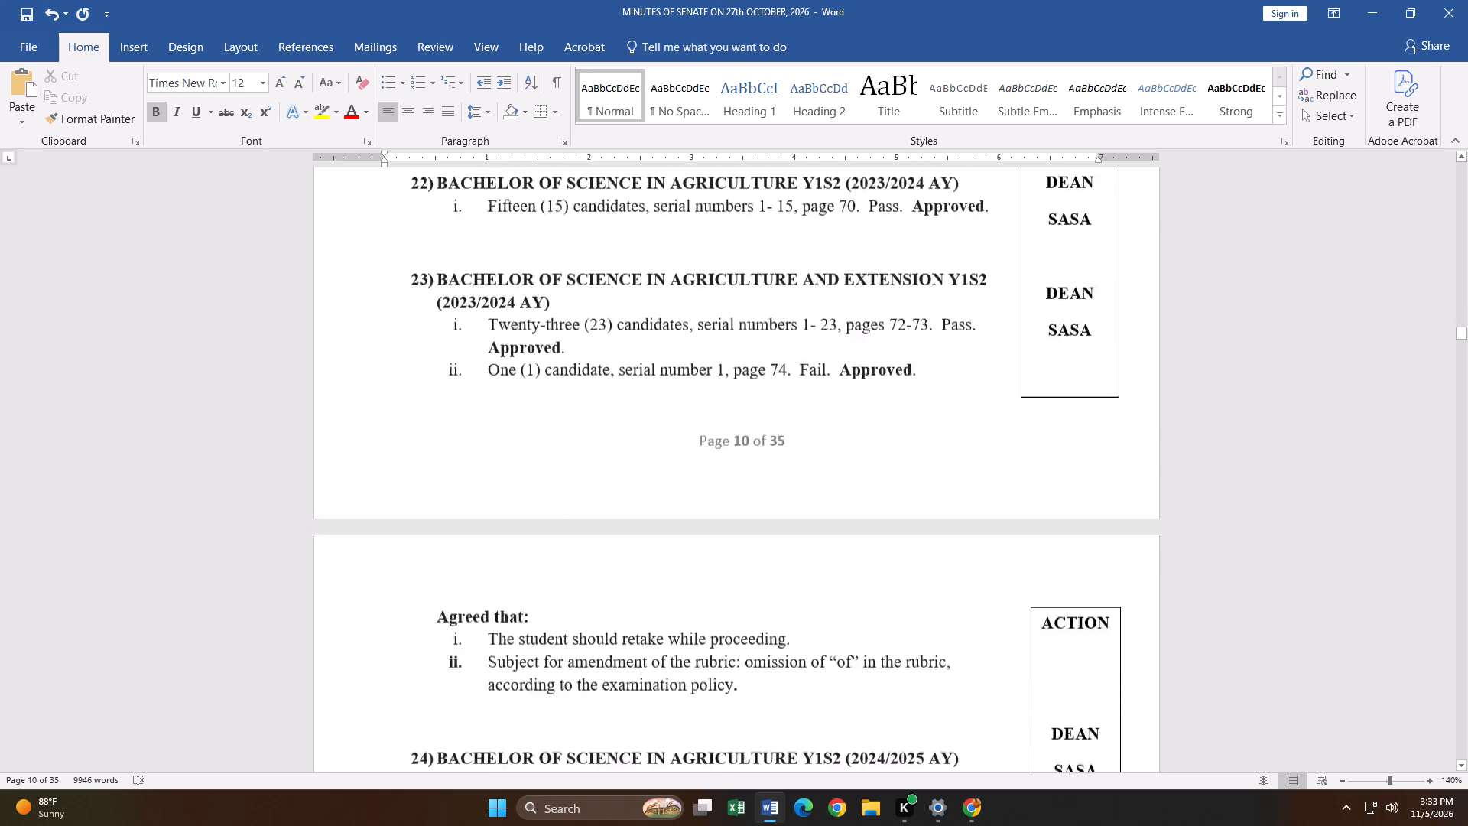
Review the remaining agriculture results and the SBE results, including their notes, agreed points and ACTION entries.
scroll(833, 543, down, 14)
scroll(836, 543, down, 19)
scroll(843, 558, down, 7)
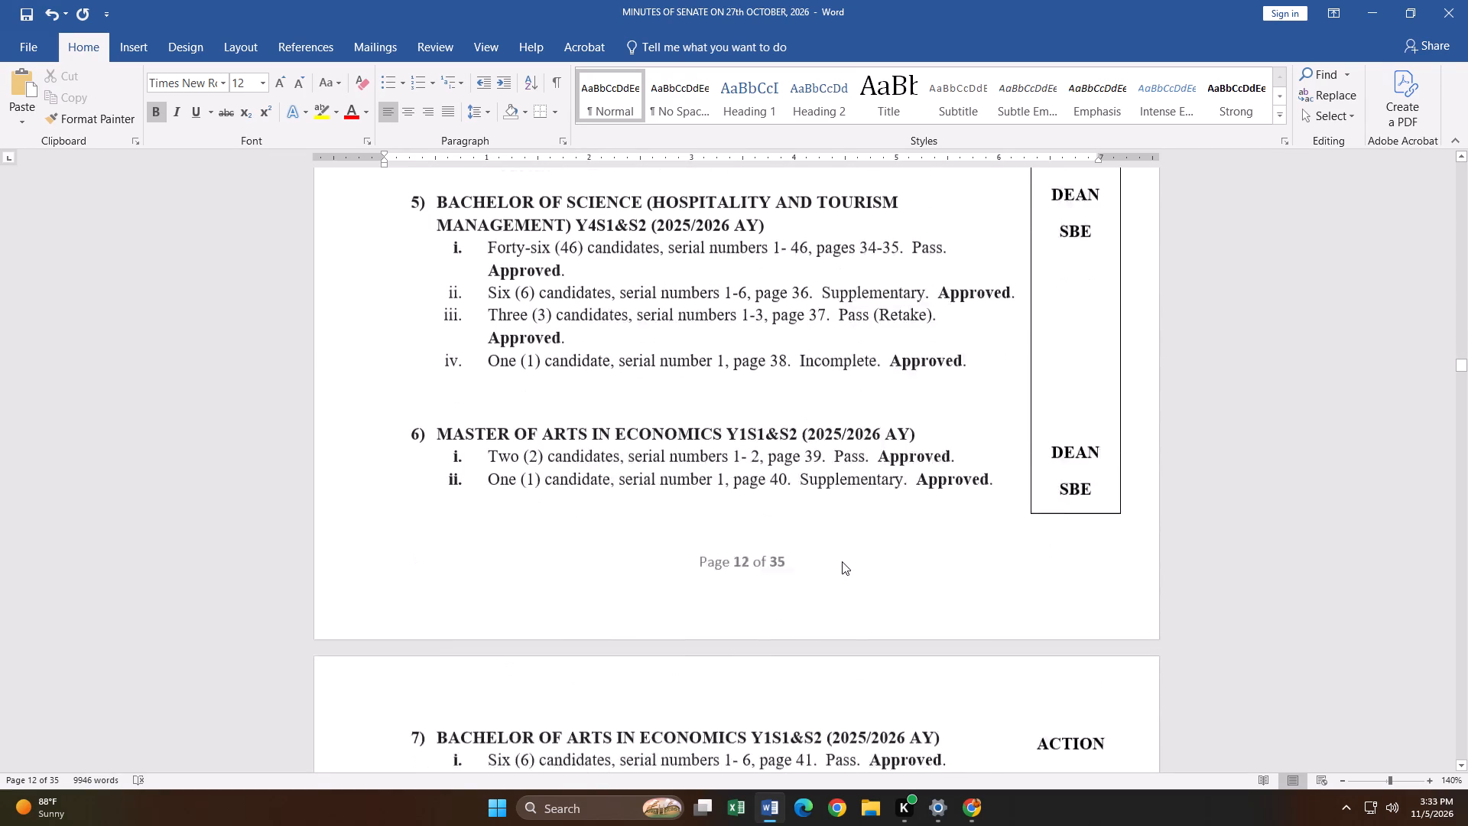
scroll(842, 561, down, 15)
scroll(779, 551, down, 8)
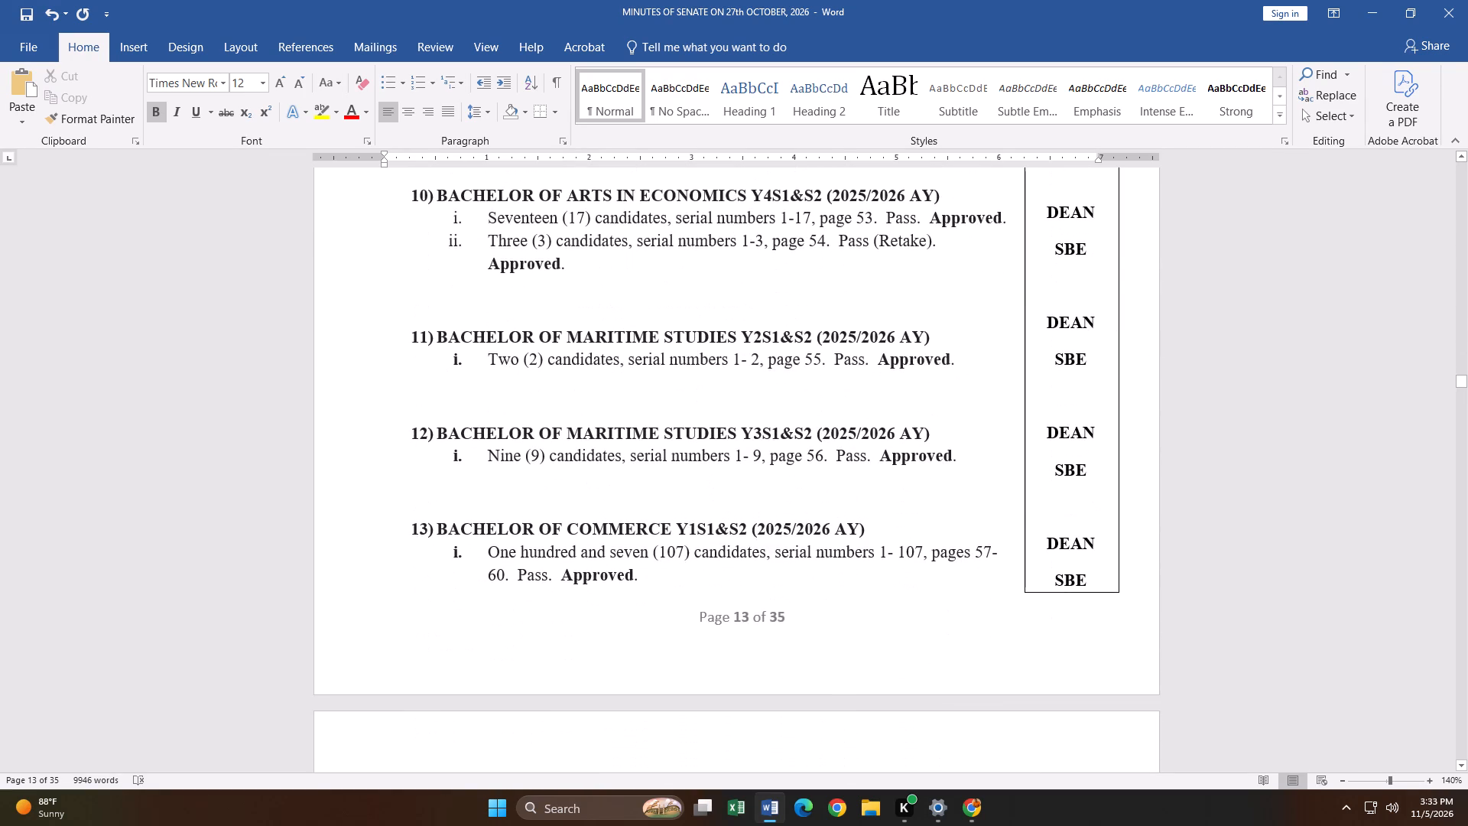
scroll(781, 557, down, 20)
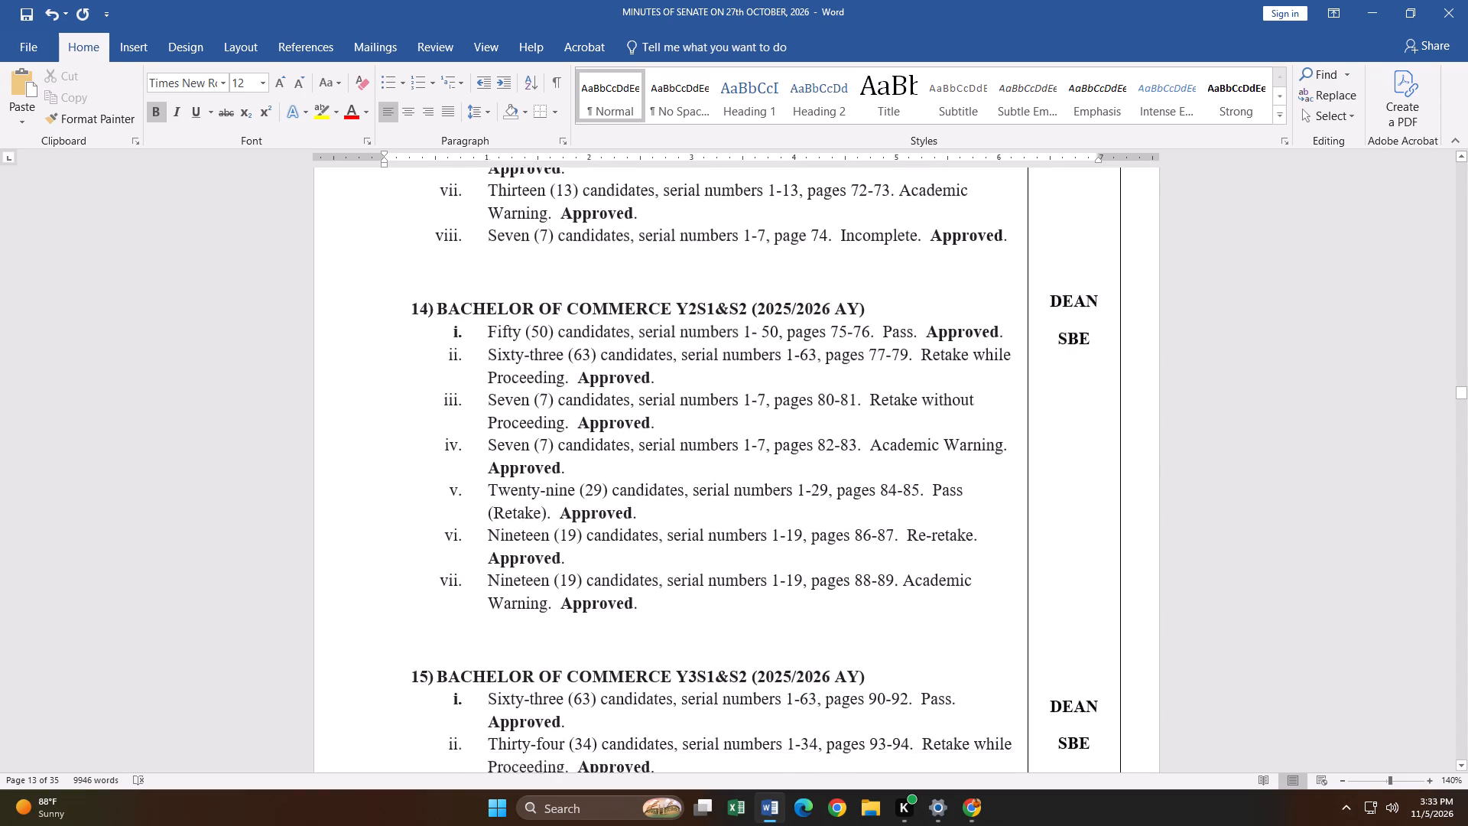
scroll(785, 557, down, 19)
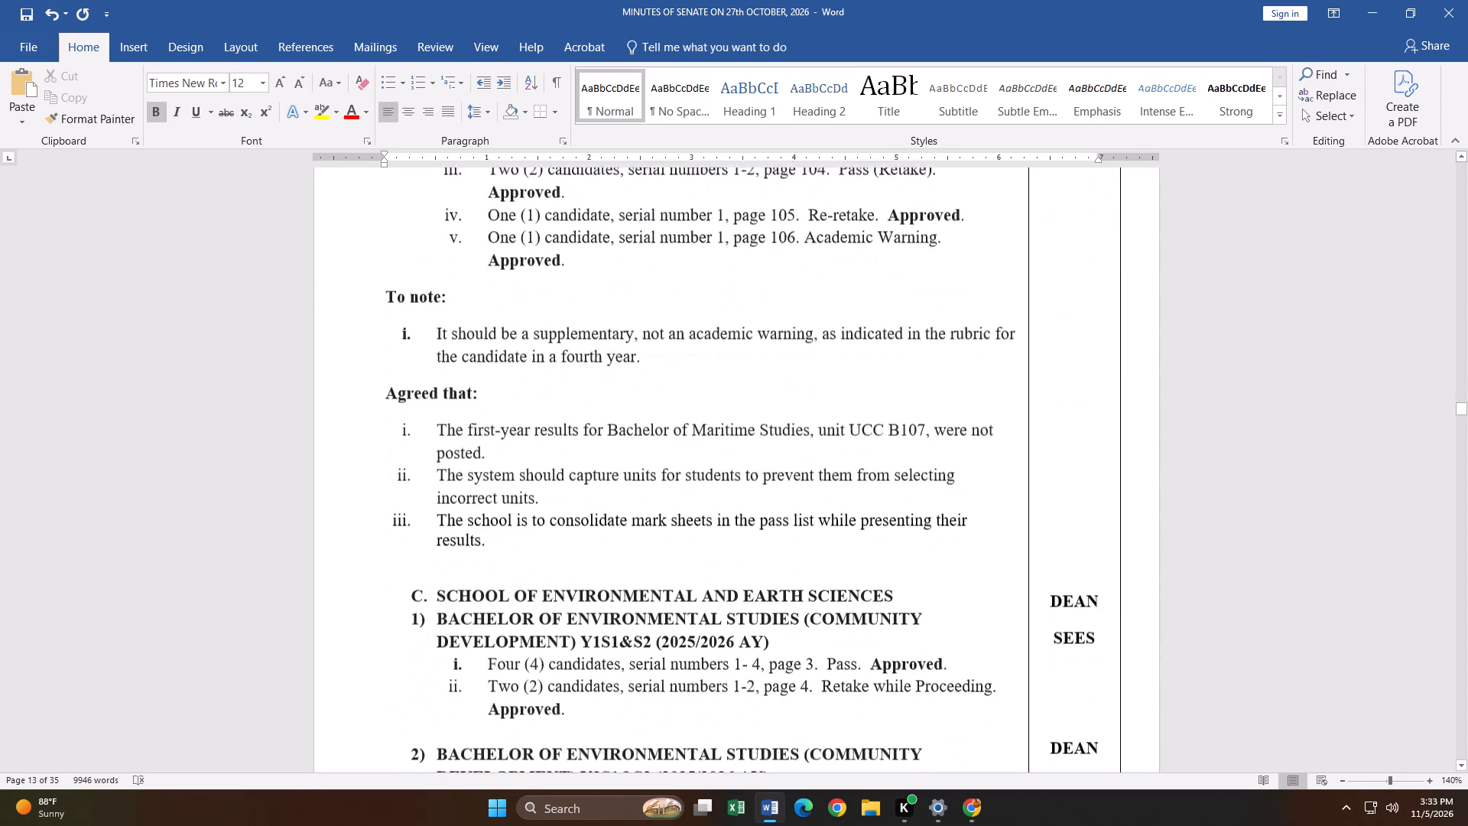
Review the School of Environmental and Earth Sciences results, agreed points and ACTION entries.
scroll(788, 556, down, 18)
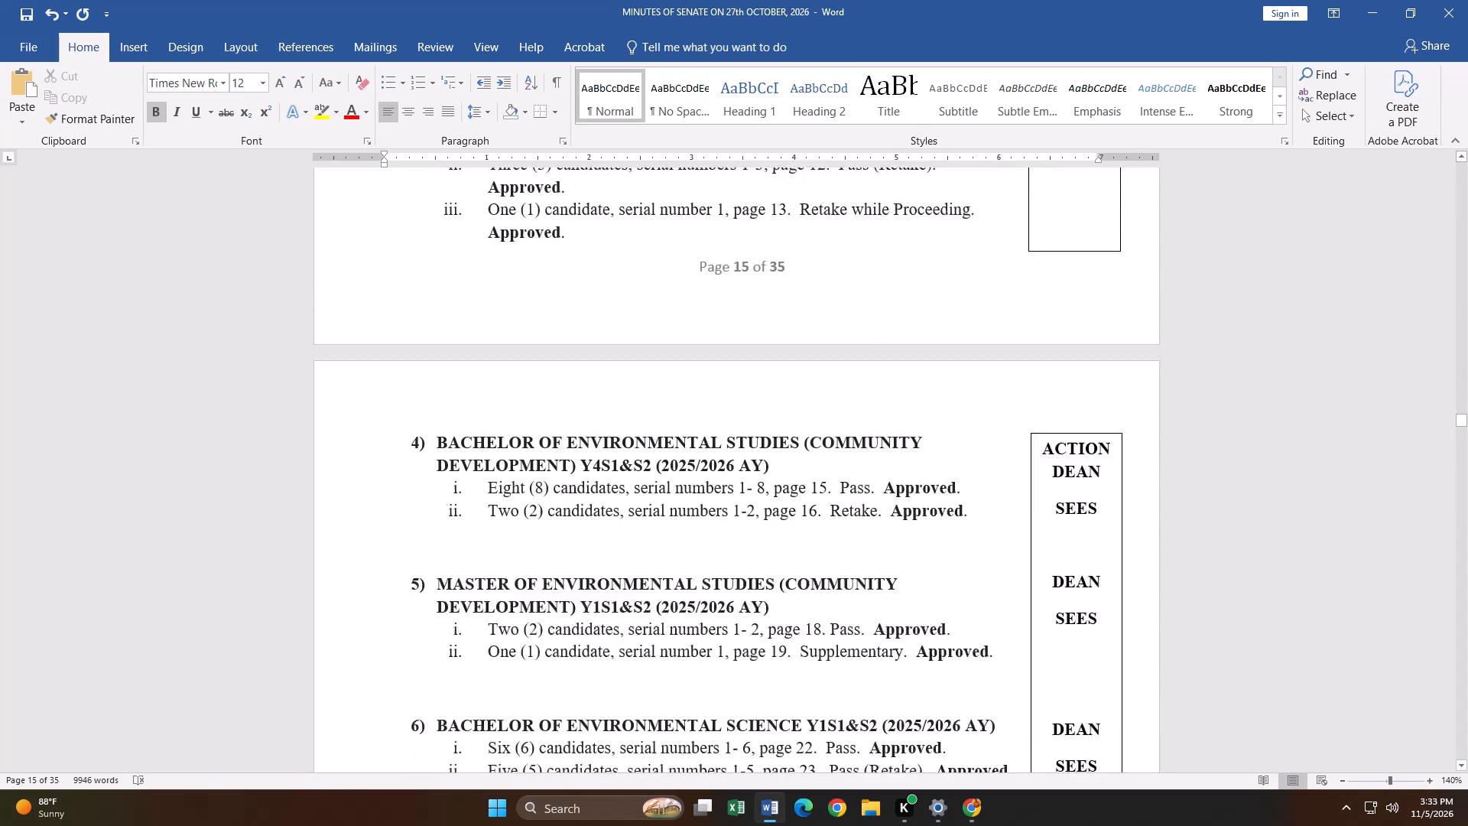
scroll(797, 575, down, 14)
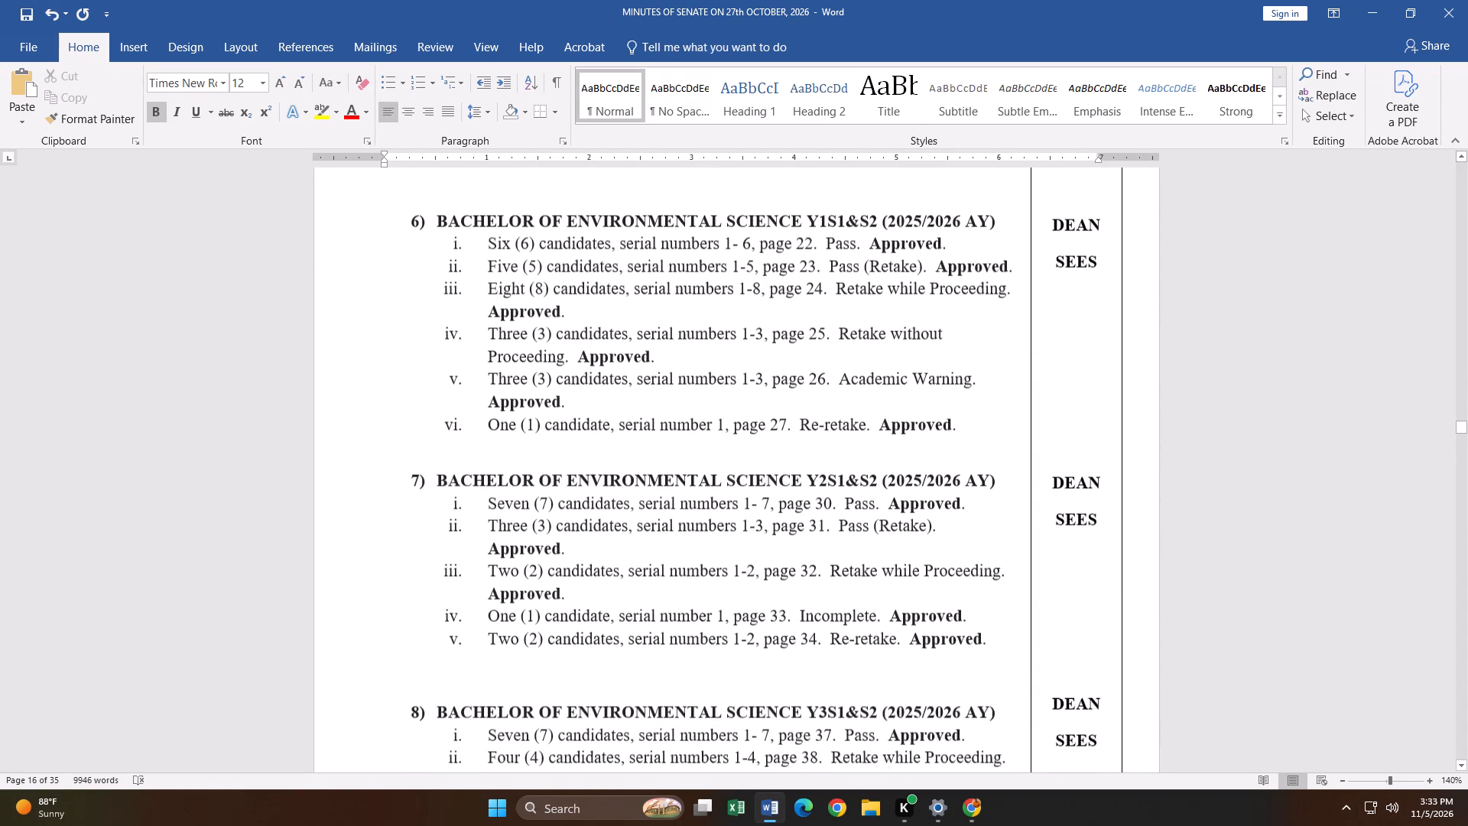
scroll(772, 587, down, 14)
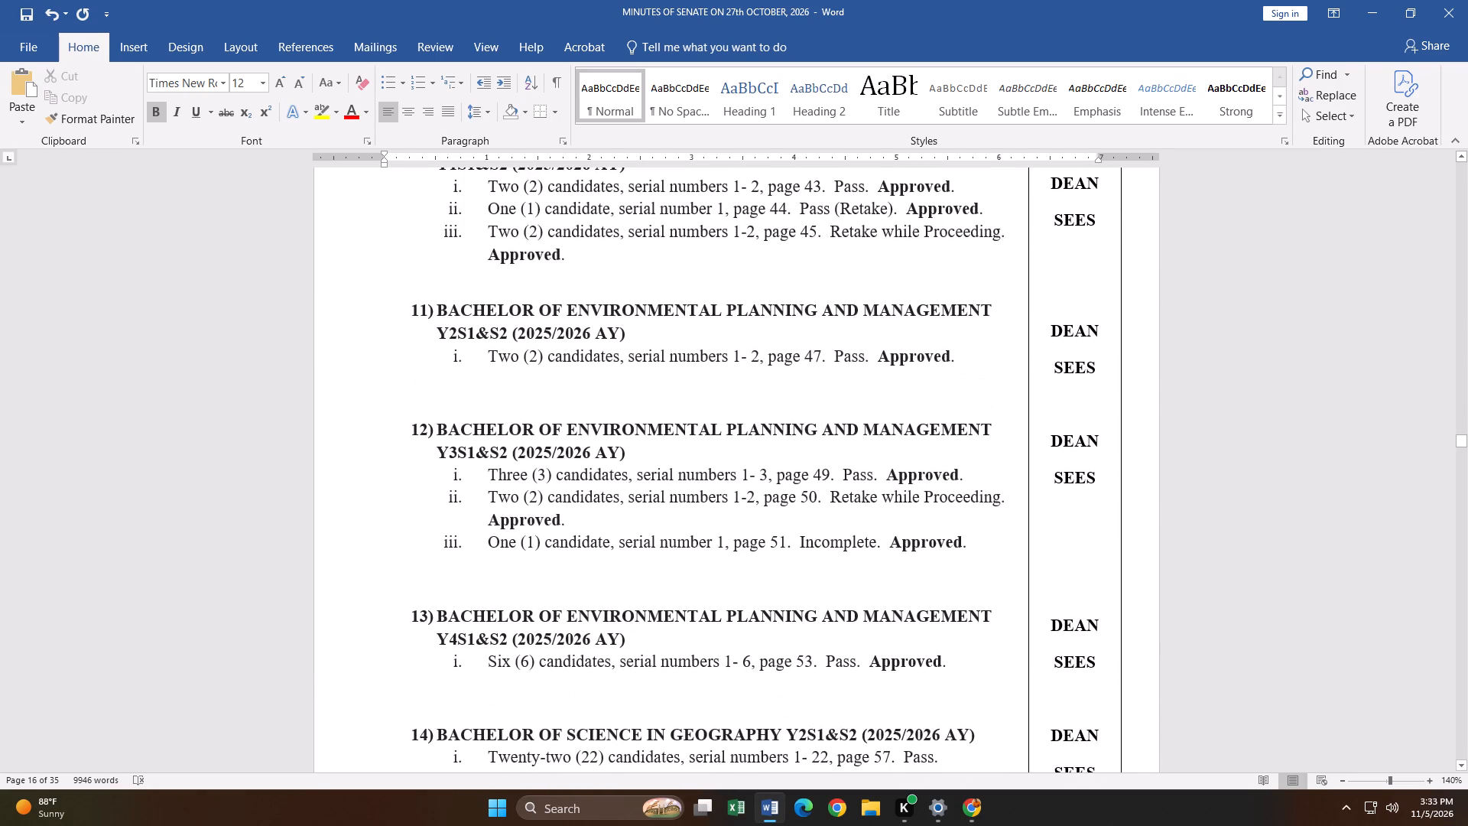
scroll(780, 581, down, 19)
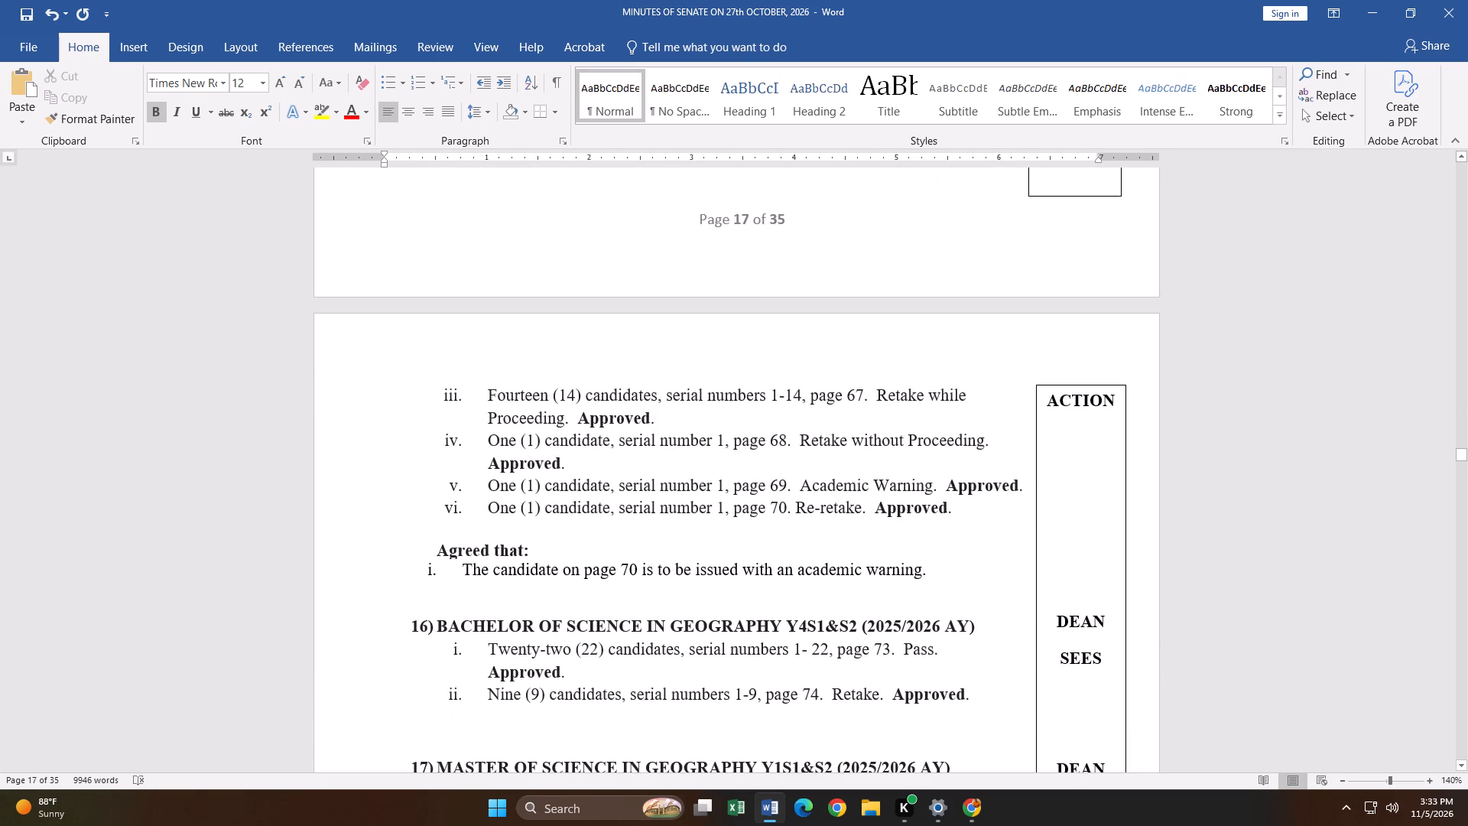
scroll(784, 585, down, 15)
scroll(784, 586, down, 9)
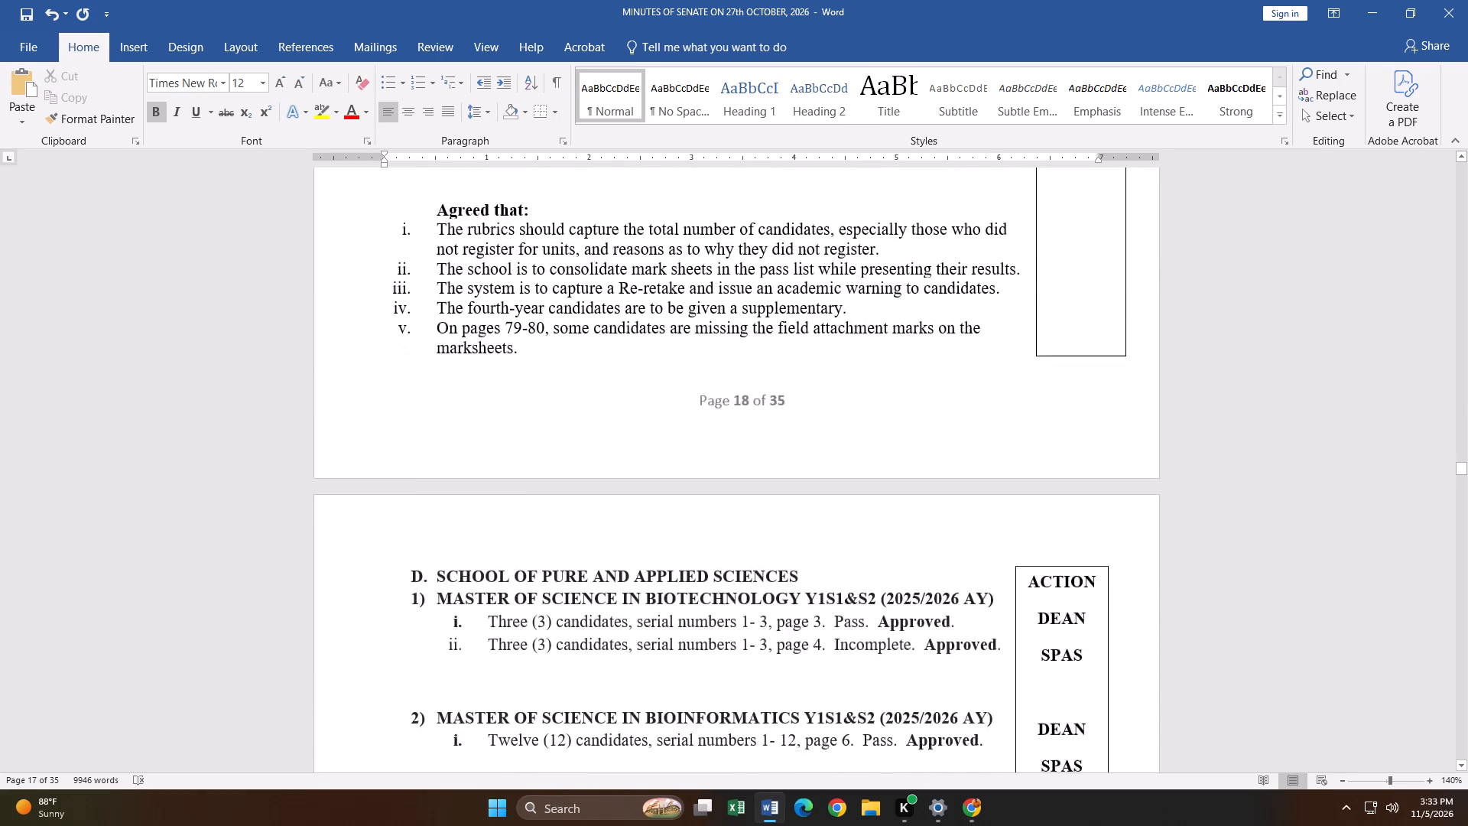
Review the School of Pure and Applied Sciences results from Biotechnology through Industrial Chemistry, including the notes and ACTION entries.
scroll(784, 586, down, 15)
scroll(791, 586, down, 8)
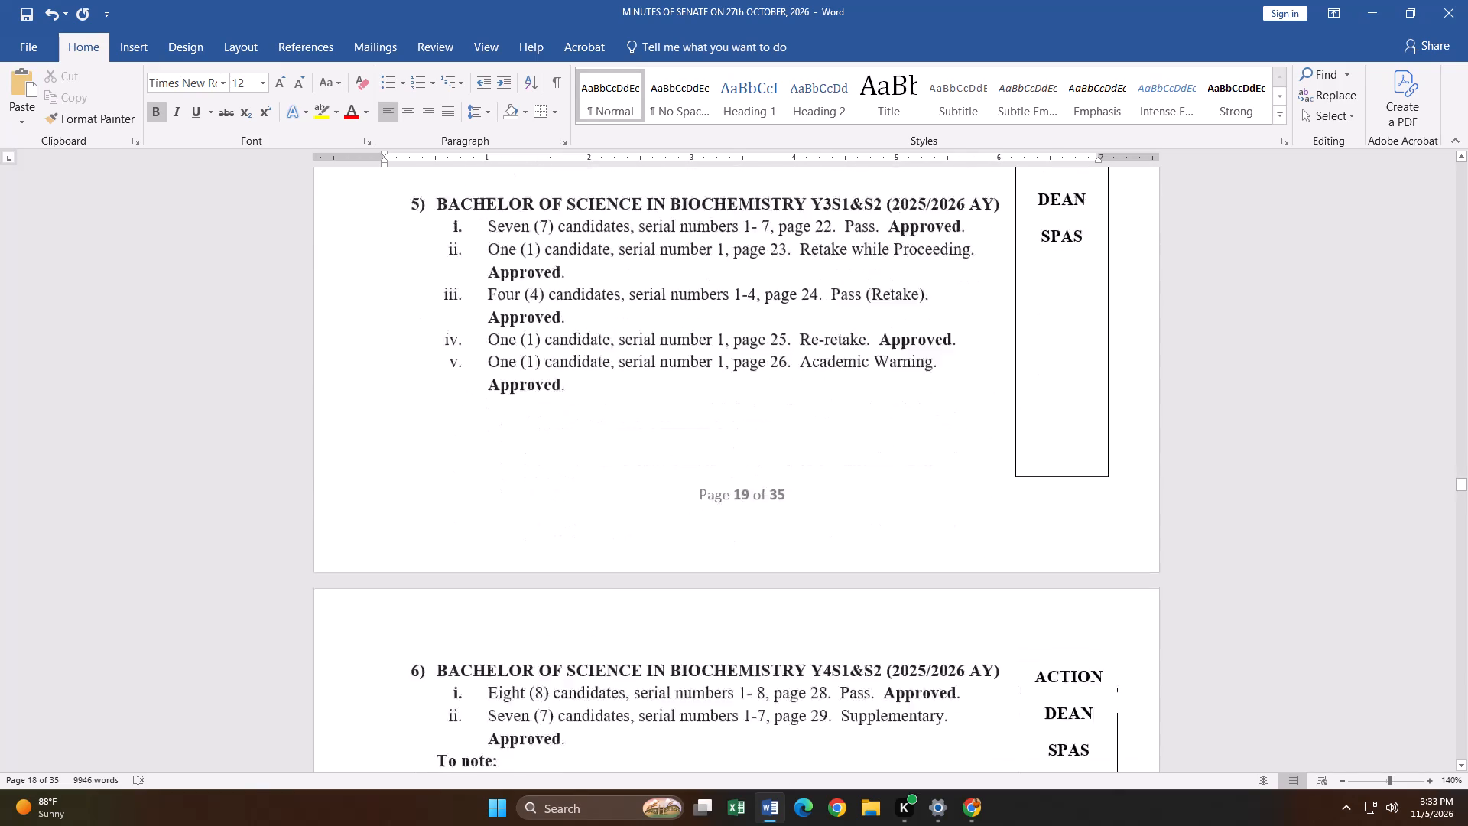
scroll(801, 593, down, 6)
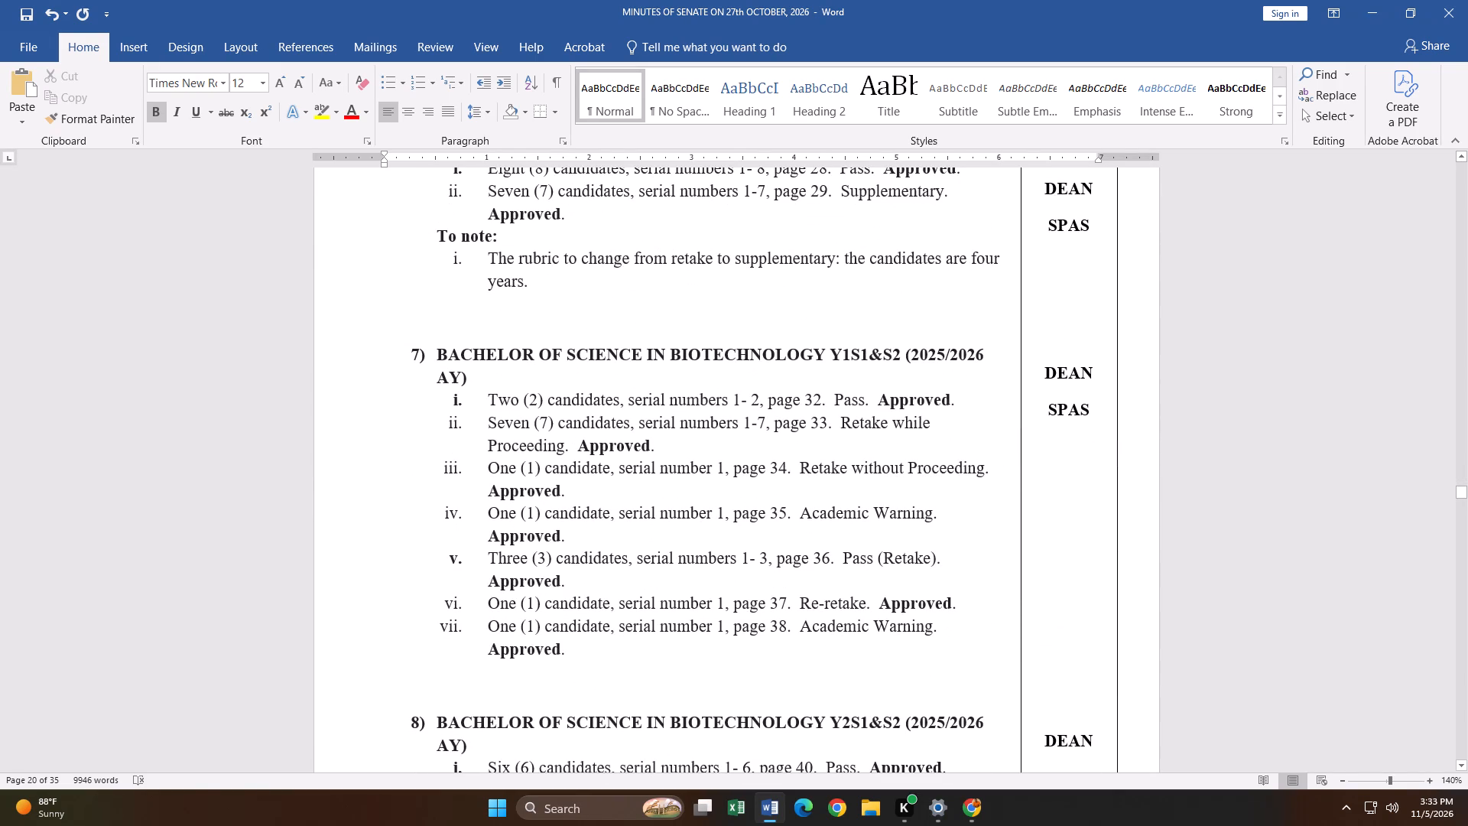
scroll(800, 598, down, 15)
scroll(803, 601, down, 8)
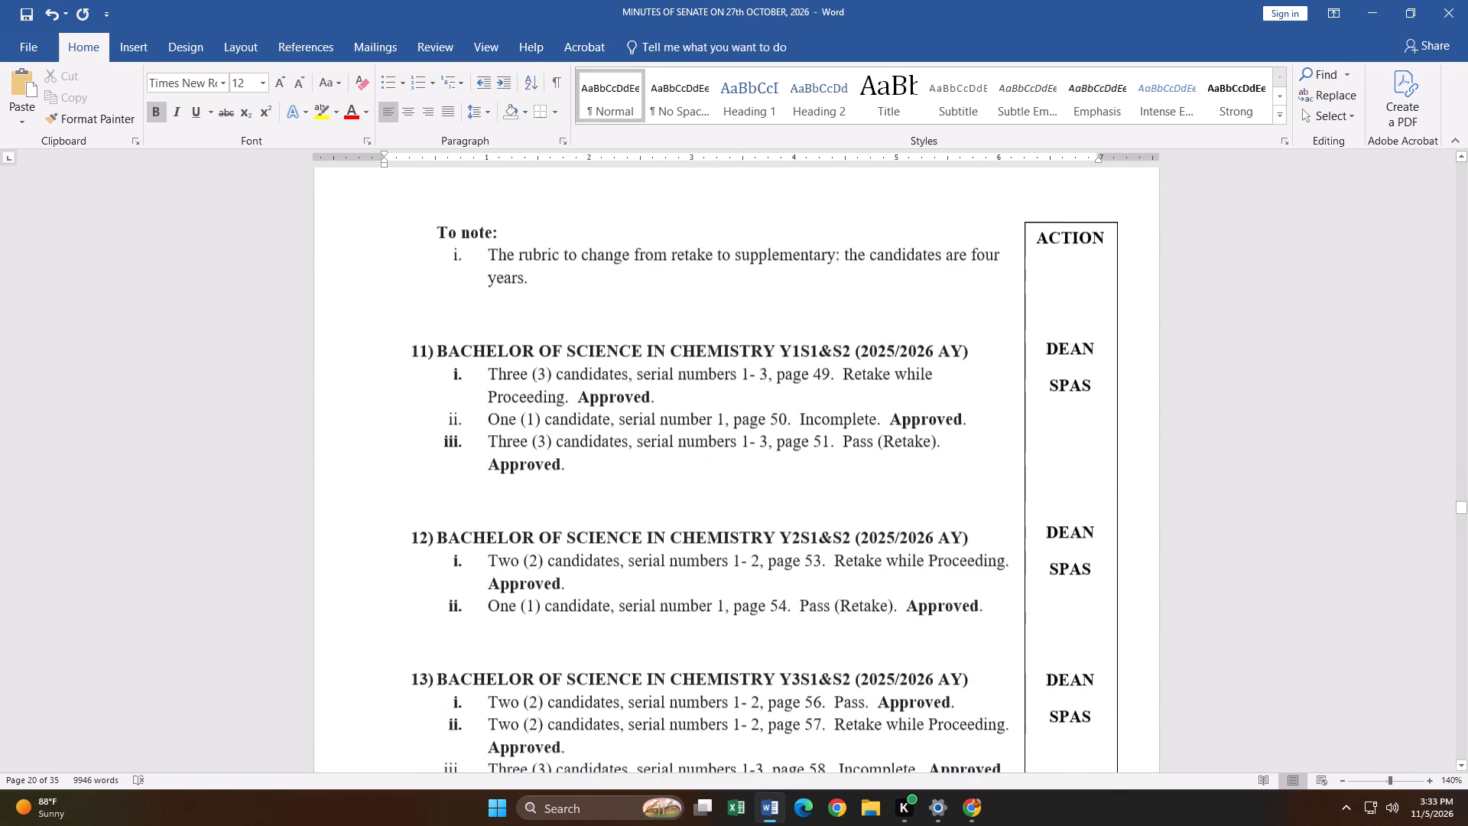
scroll(807, 610, down, 16)
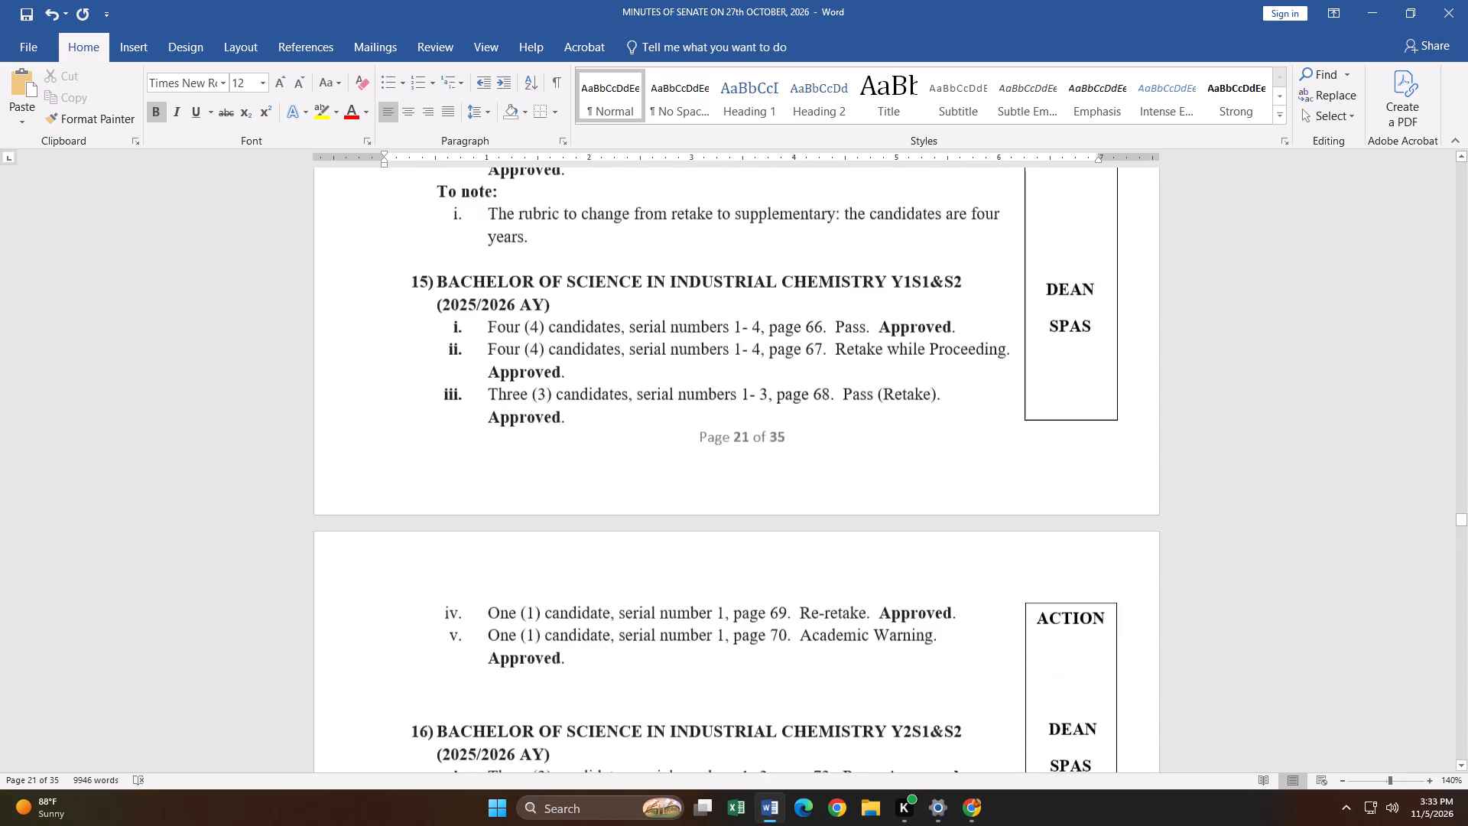
scroll(807, 610, down, 19)
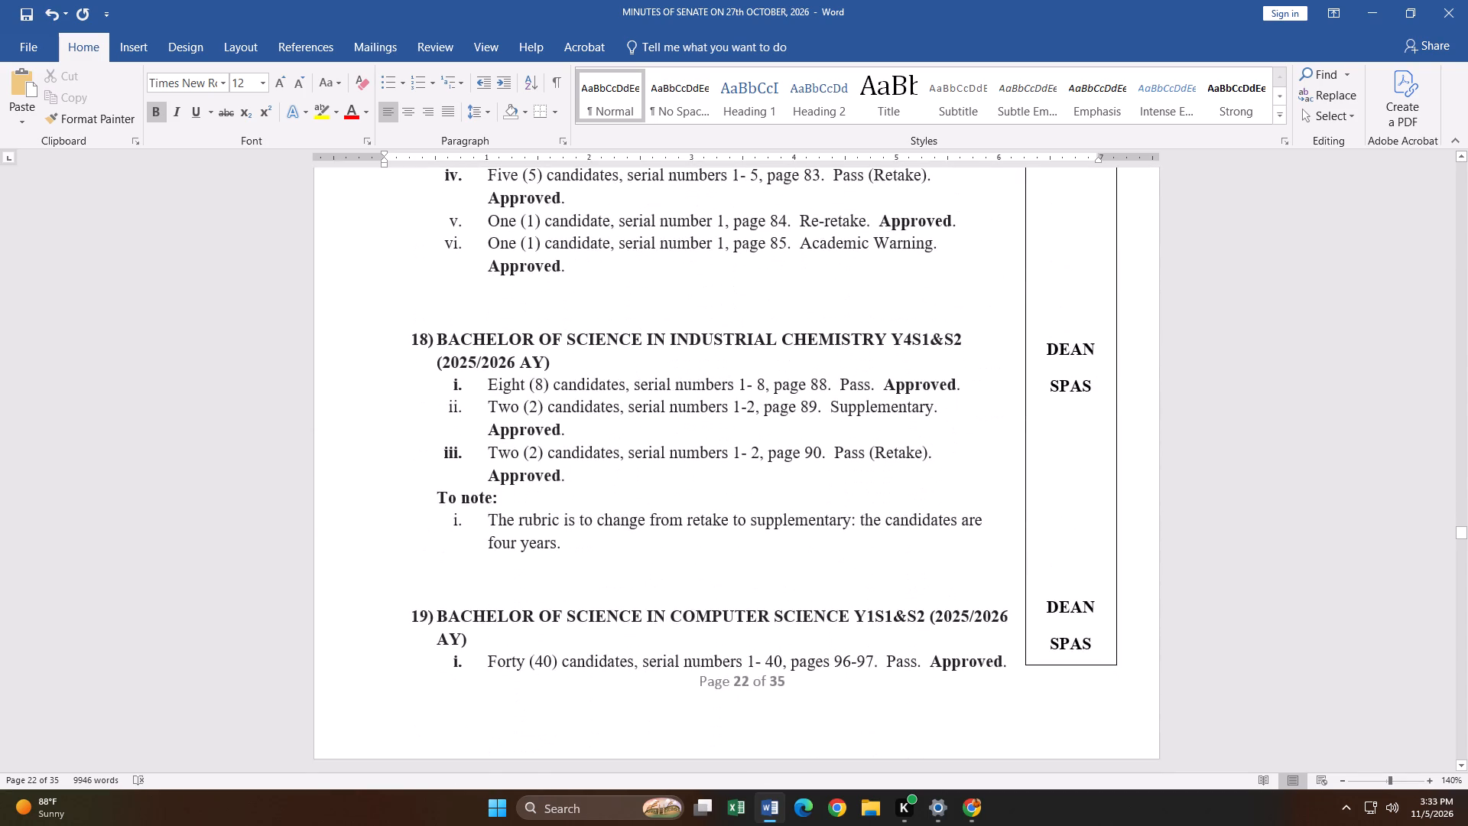
Review the Computer Science, Mathematics, Microbiology, and Marine Biology and Fisheries results with their DEAN SPAS ACTION entries.
scroll(805, 613, down, 14)
scroll(805, 613, down, 12)
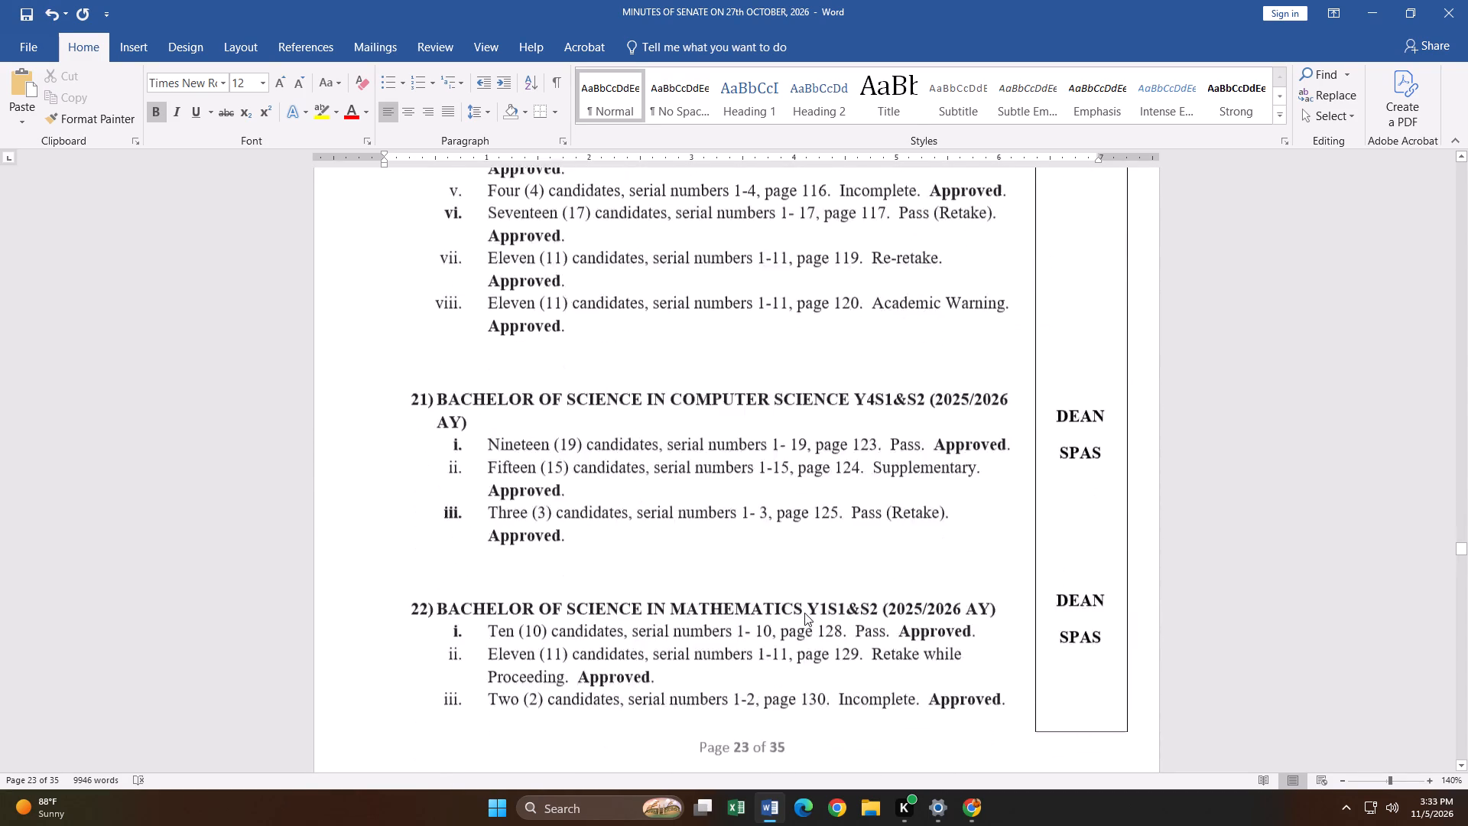
scroll(804, 613, down, 17)
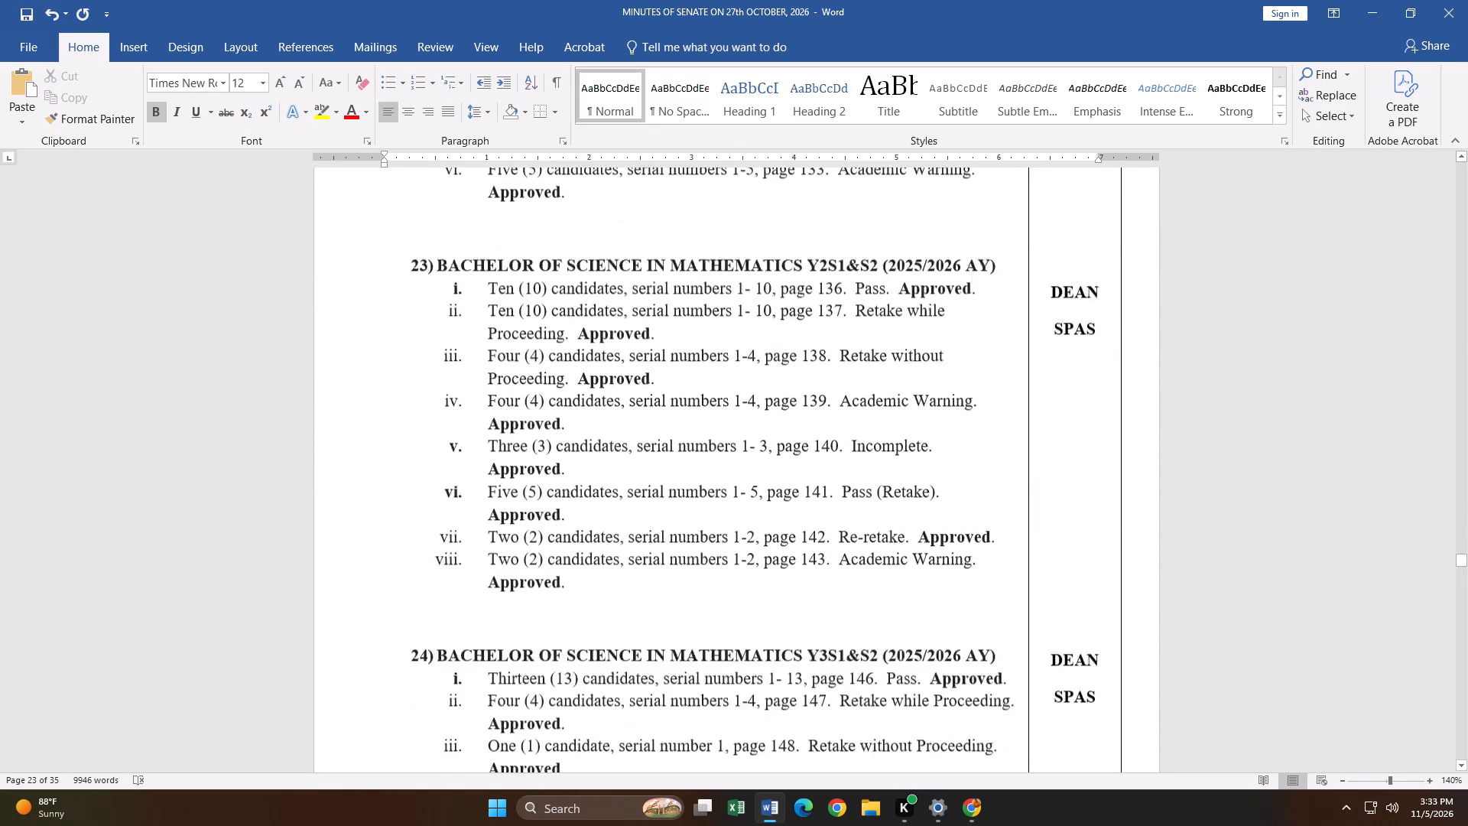
scroll(804, 615, down, 18)
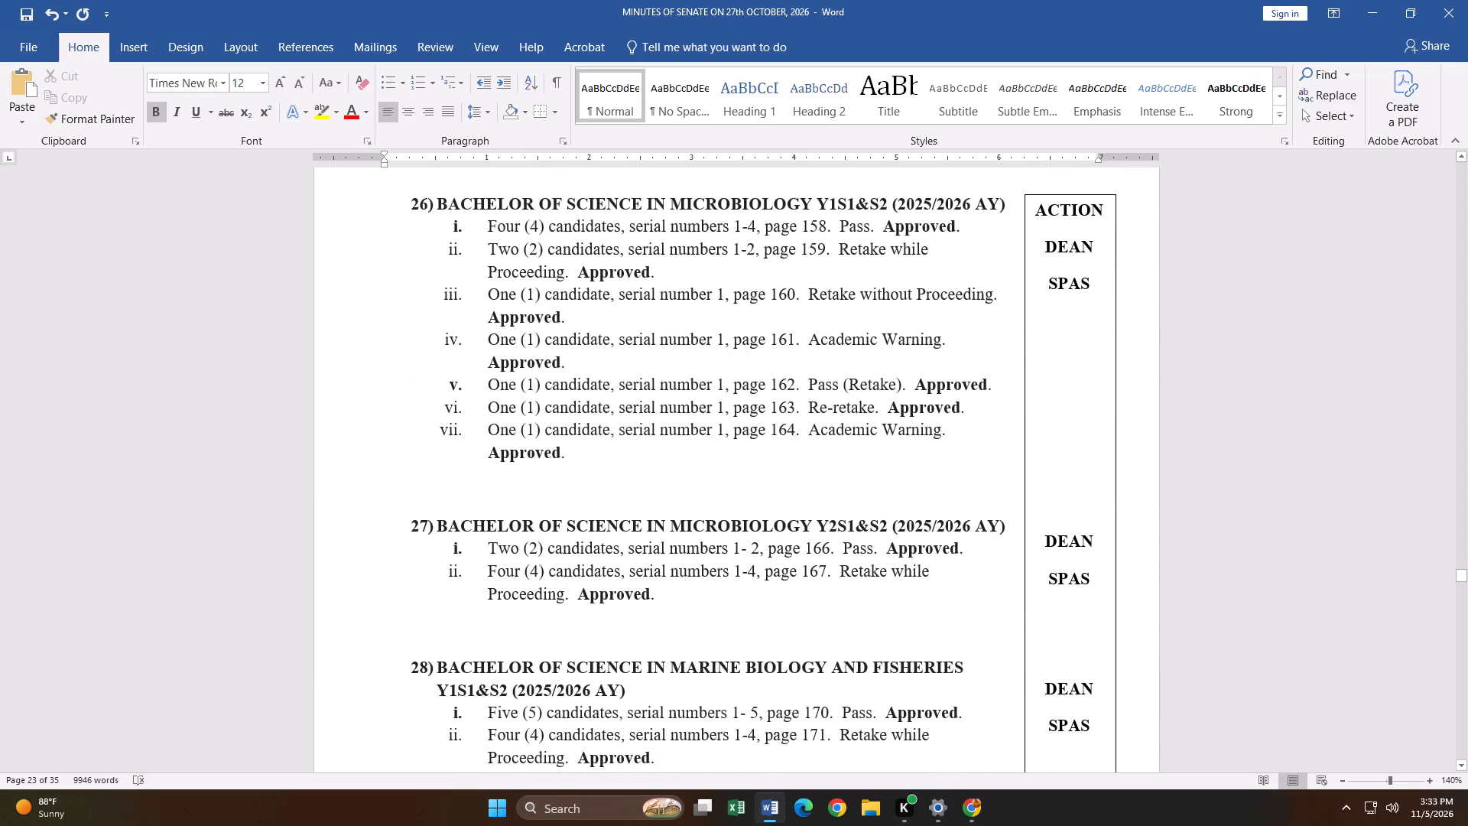
scroll(807, 624, down, 17)
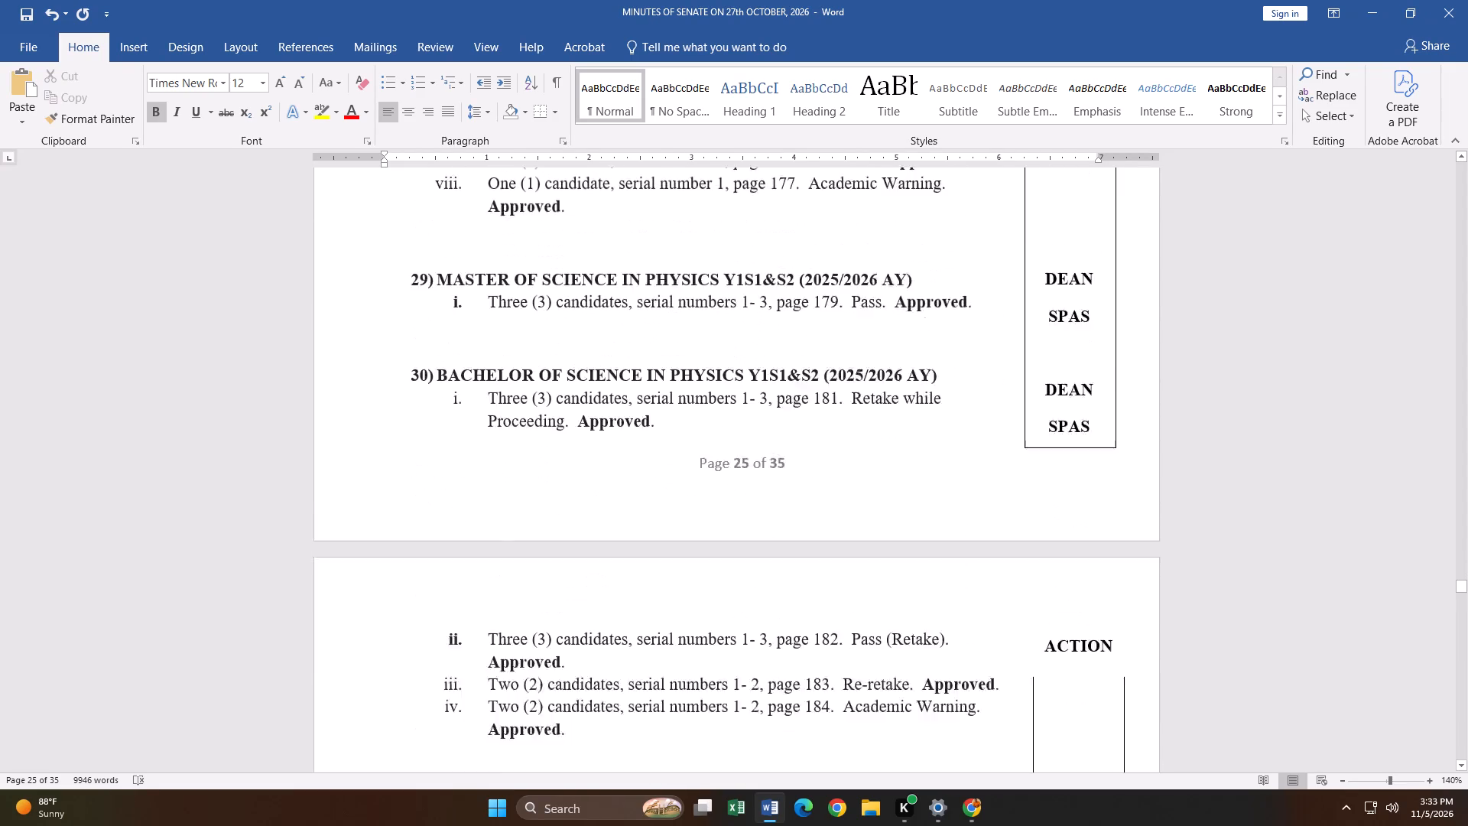
Review the Physics and the Telecommunication and Information Technology results with their ACTION entries.
scroll(846, 655, down, 19)
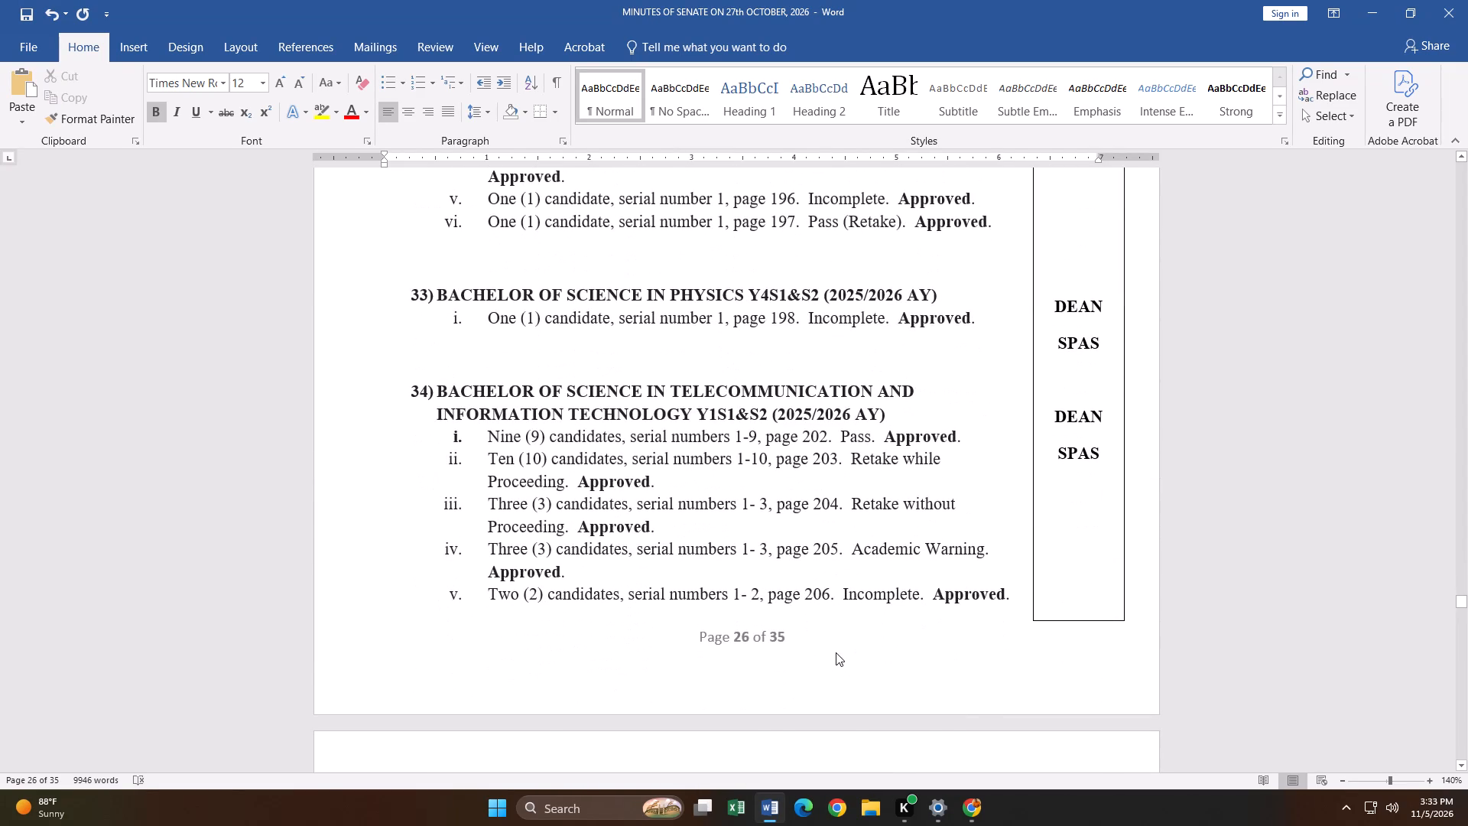
scroll(836, 652, down, 20)
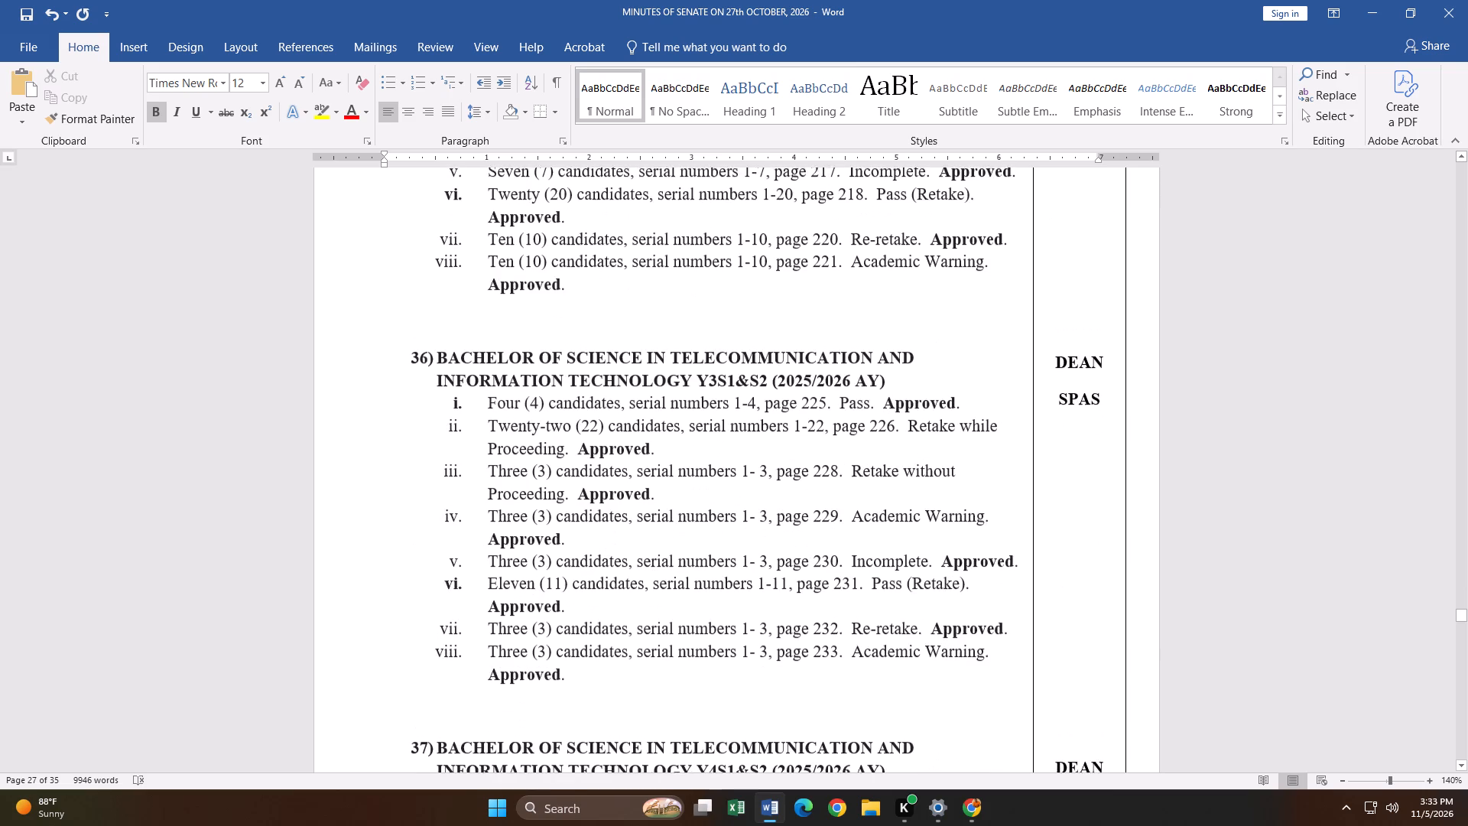
scroll(836, 652, down, 8)
right_click(836, 652)
click(836, 649)
Review the TVET Diploma Programs Term IV results and their DIRECTOR TVET ACTION entries.
scroll(843, 658, down, 14)
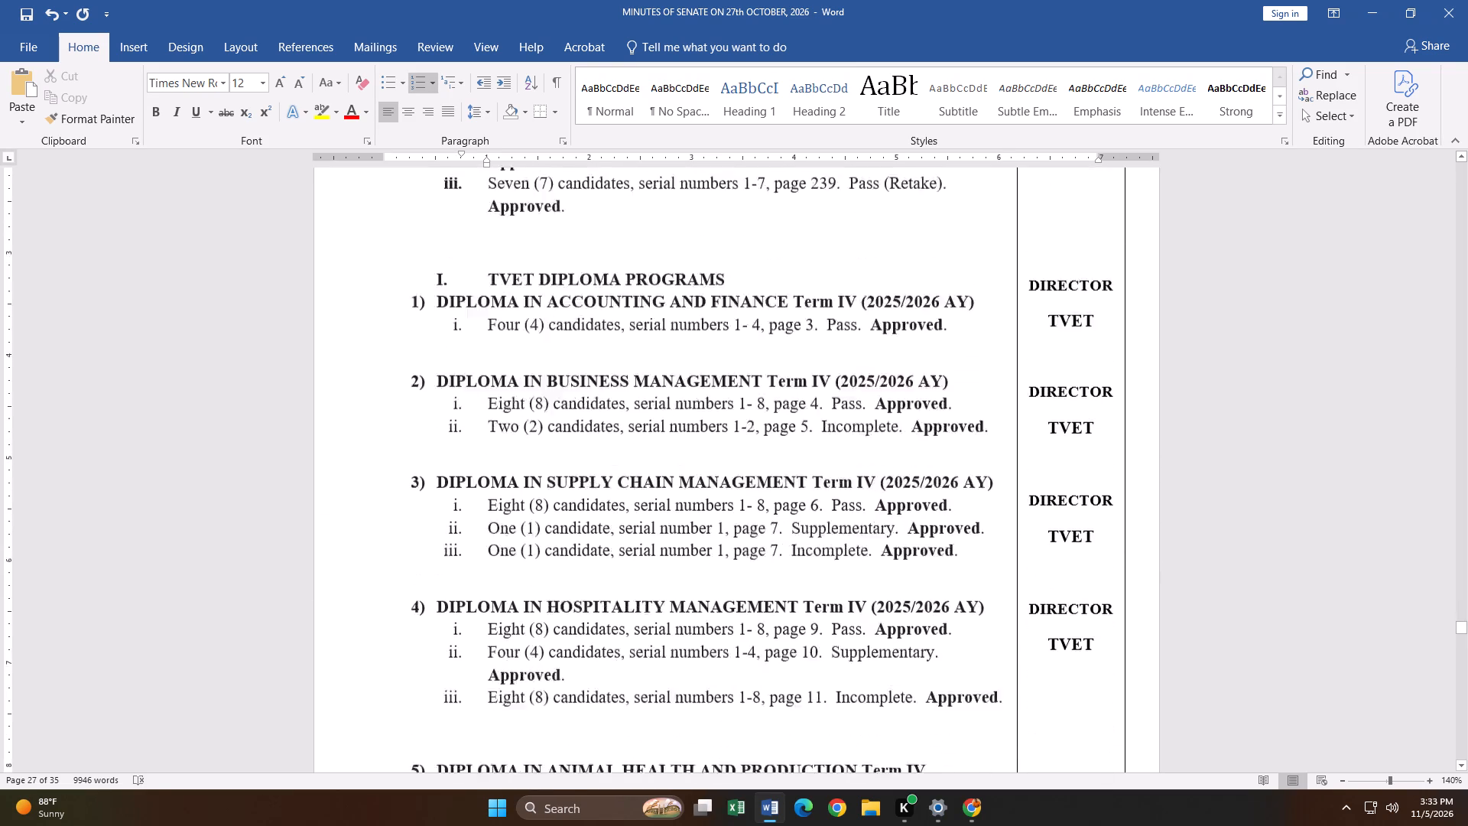
scroll(850, 654, down, 11)
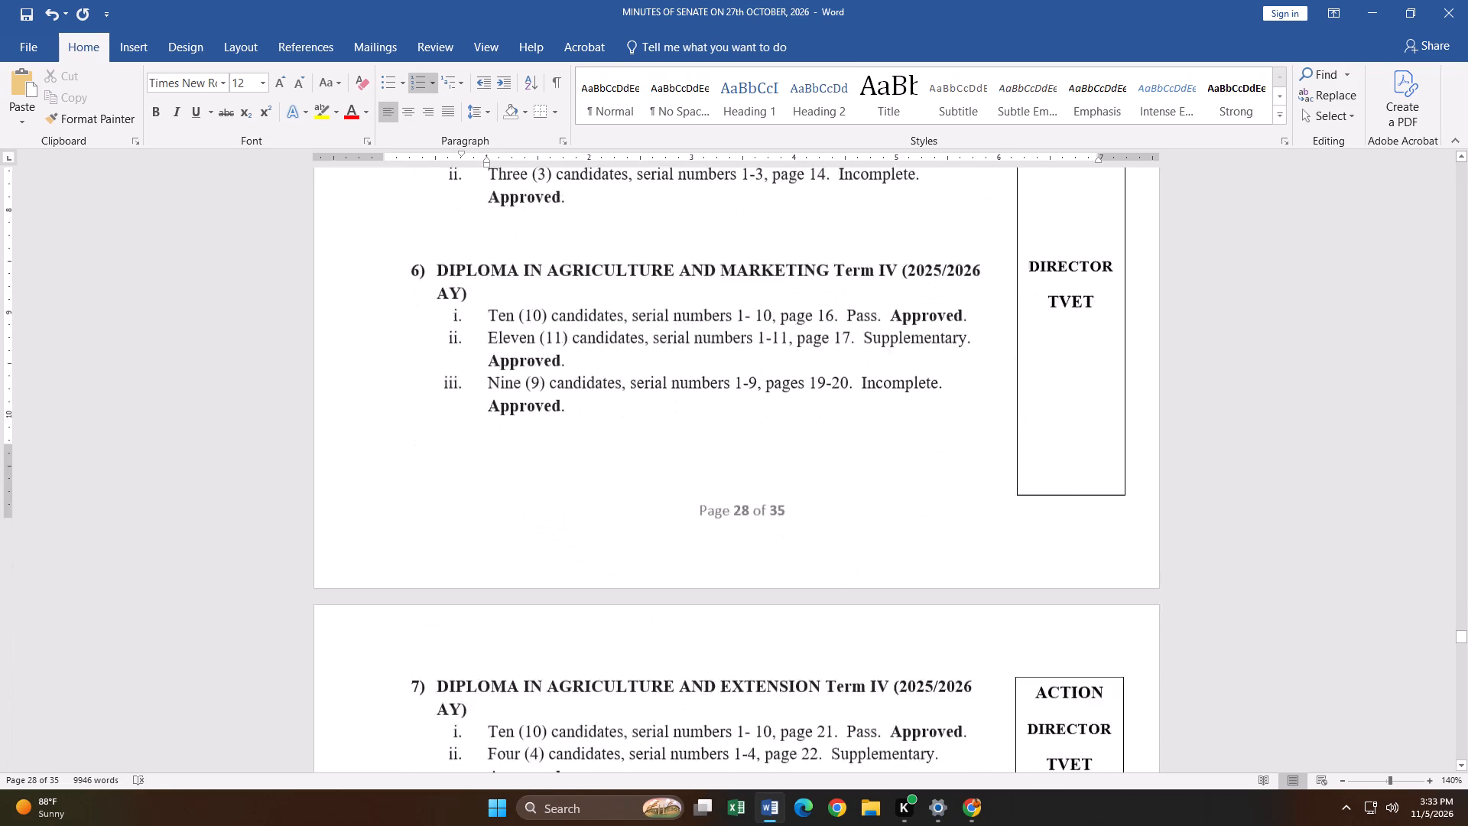
scroll(846, 654, down, 12)
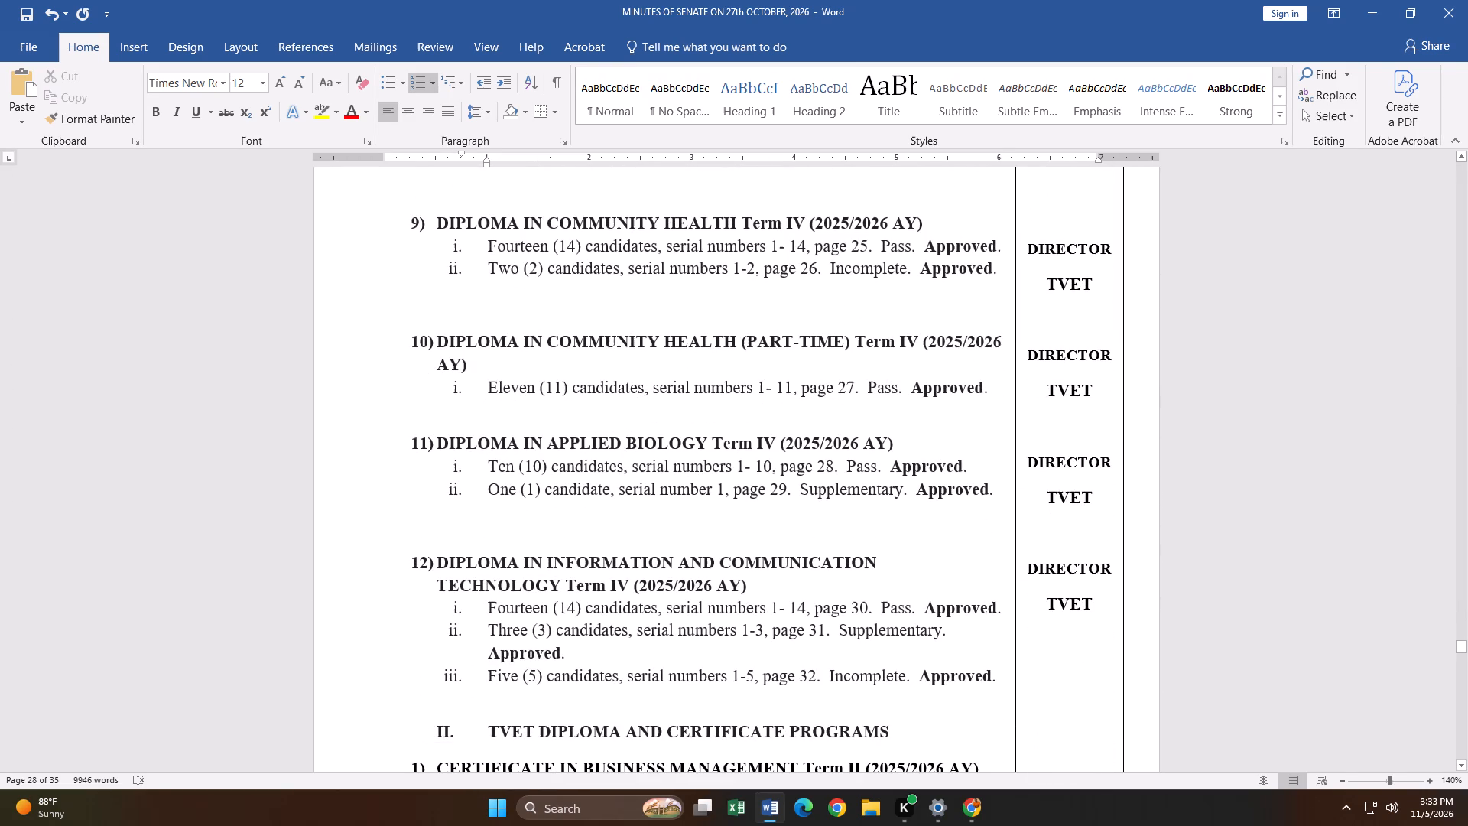
Review the TVET Diploma and Certificate Programs Term II results, including the notes and DIRECTOR TVET ACTION entries.
scroll(846, 655, down, 14)
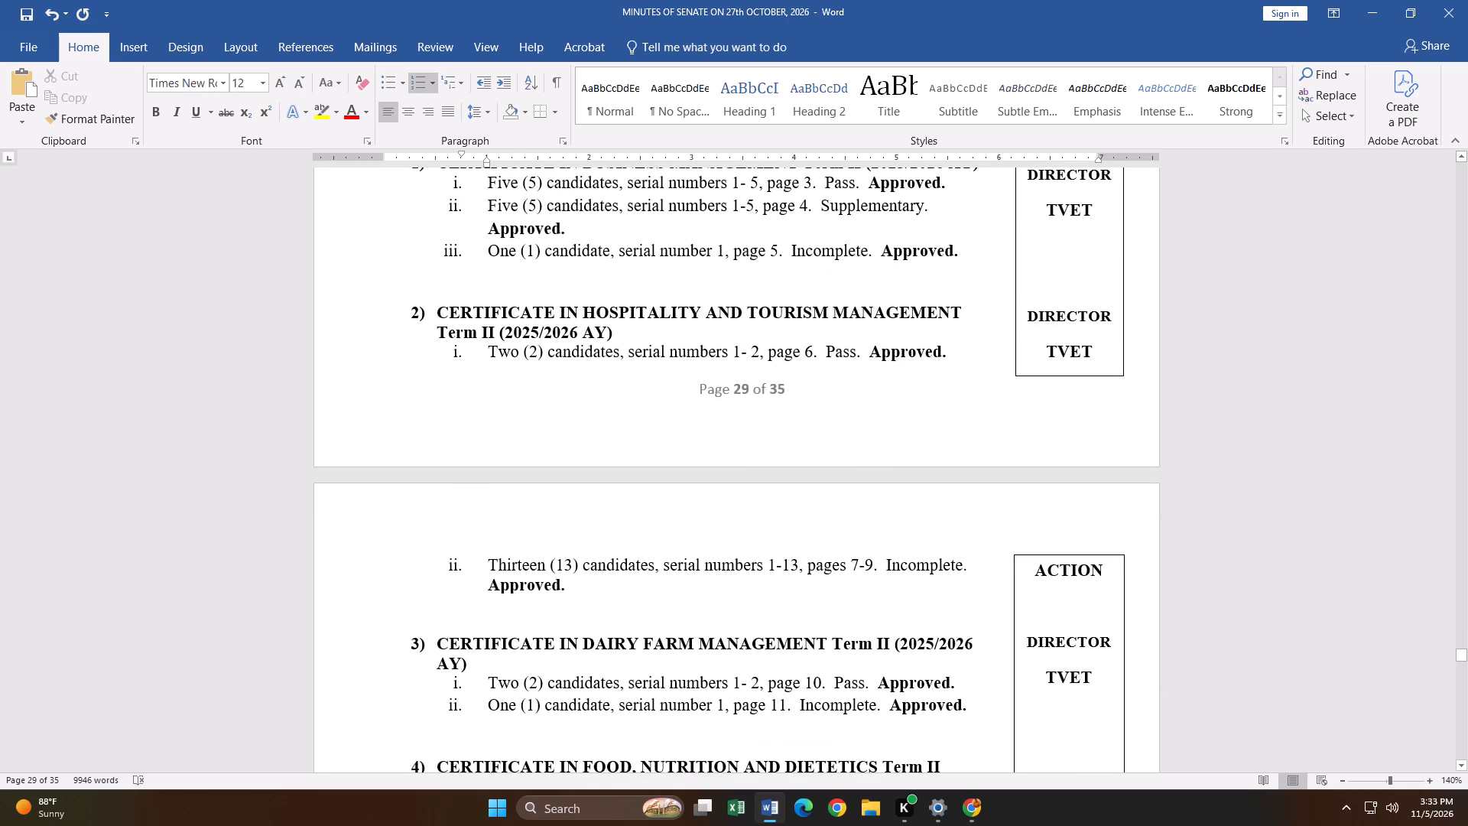
scroll(845, 655, down, 11)
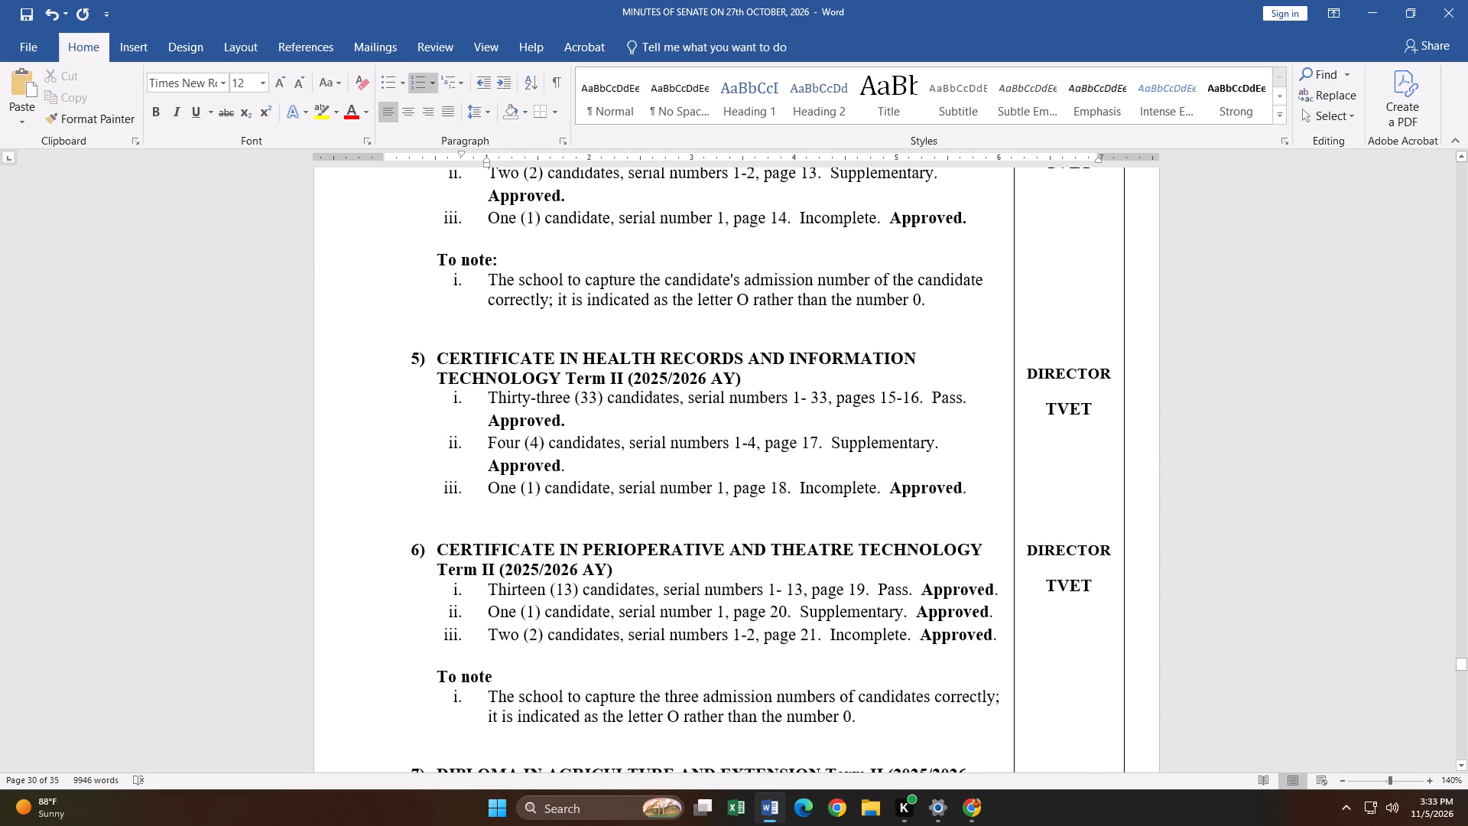
scroll(845, 655, down, 10)
scroll(844, 656, down, 13)
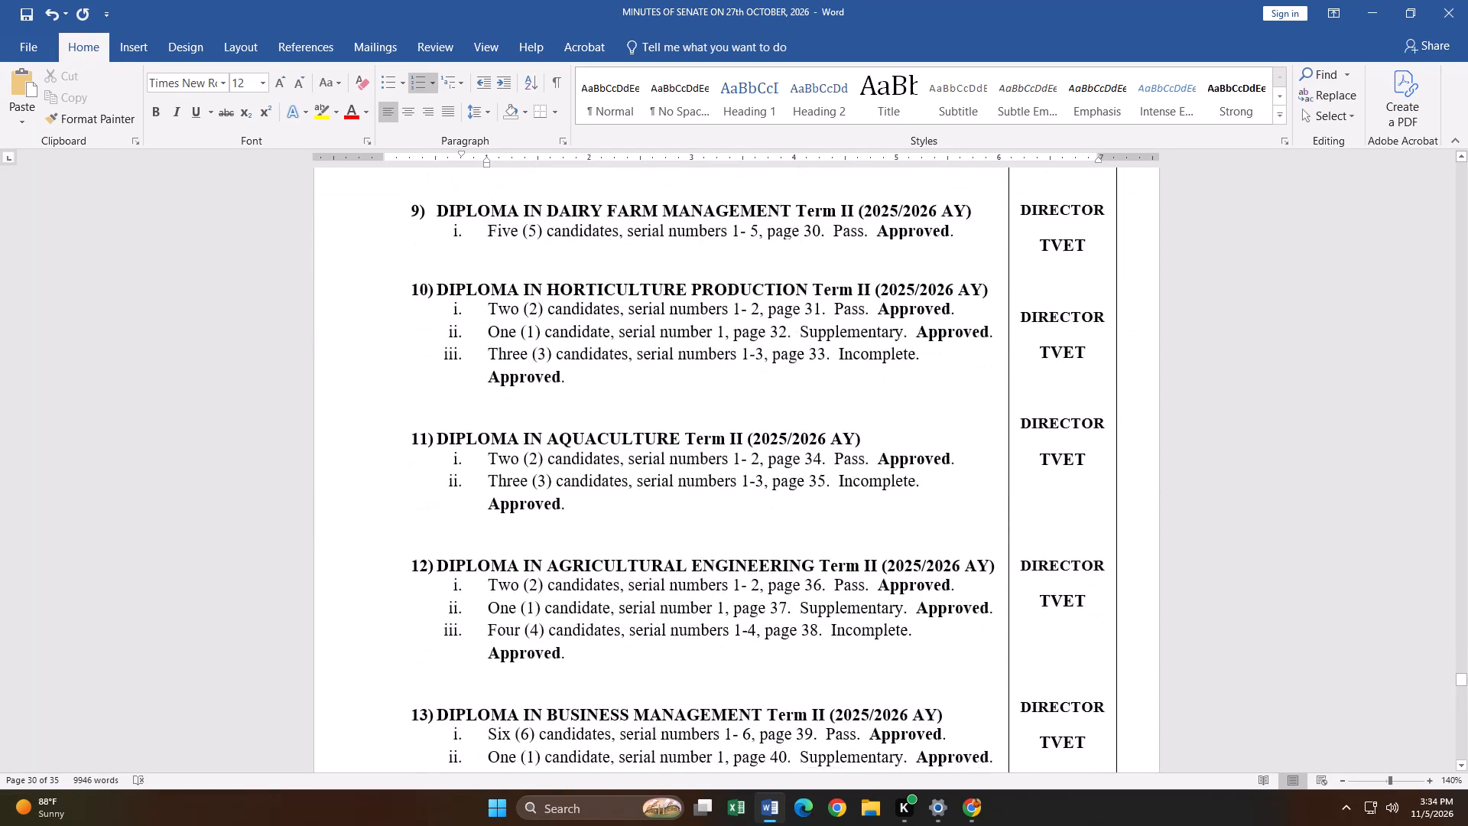
scroll(844, 656, down, 16)
Go back through the minutes to the School of Environmental and Earth Sciences results and recheck their ACTION entries.
scroll(845, 655, up, 8)
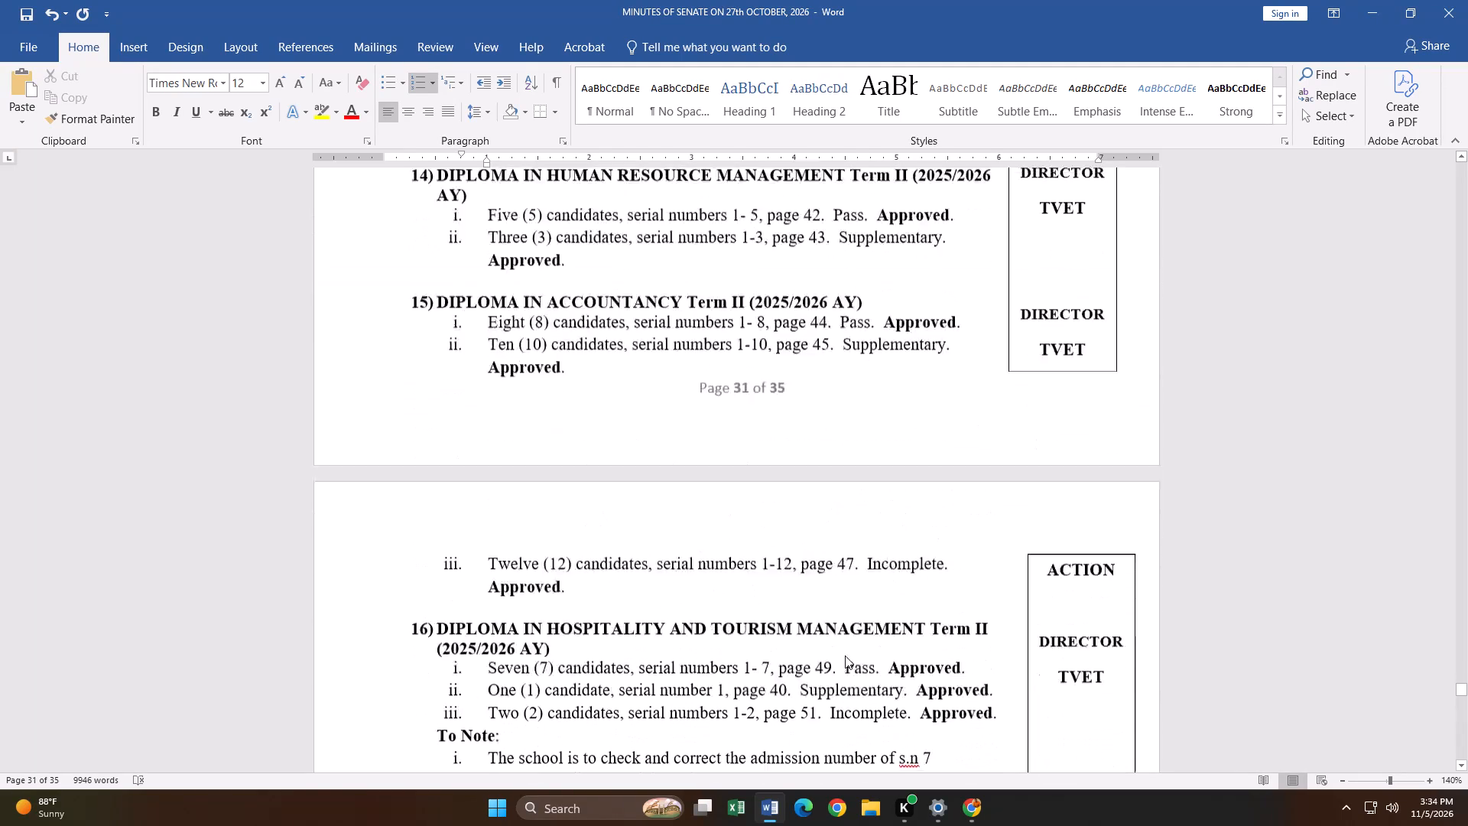
scroll(845, 655, up, 18)
scroll(840, 652, up, 13)
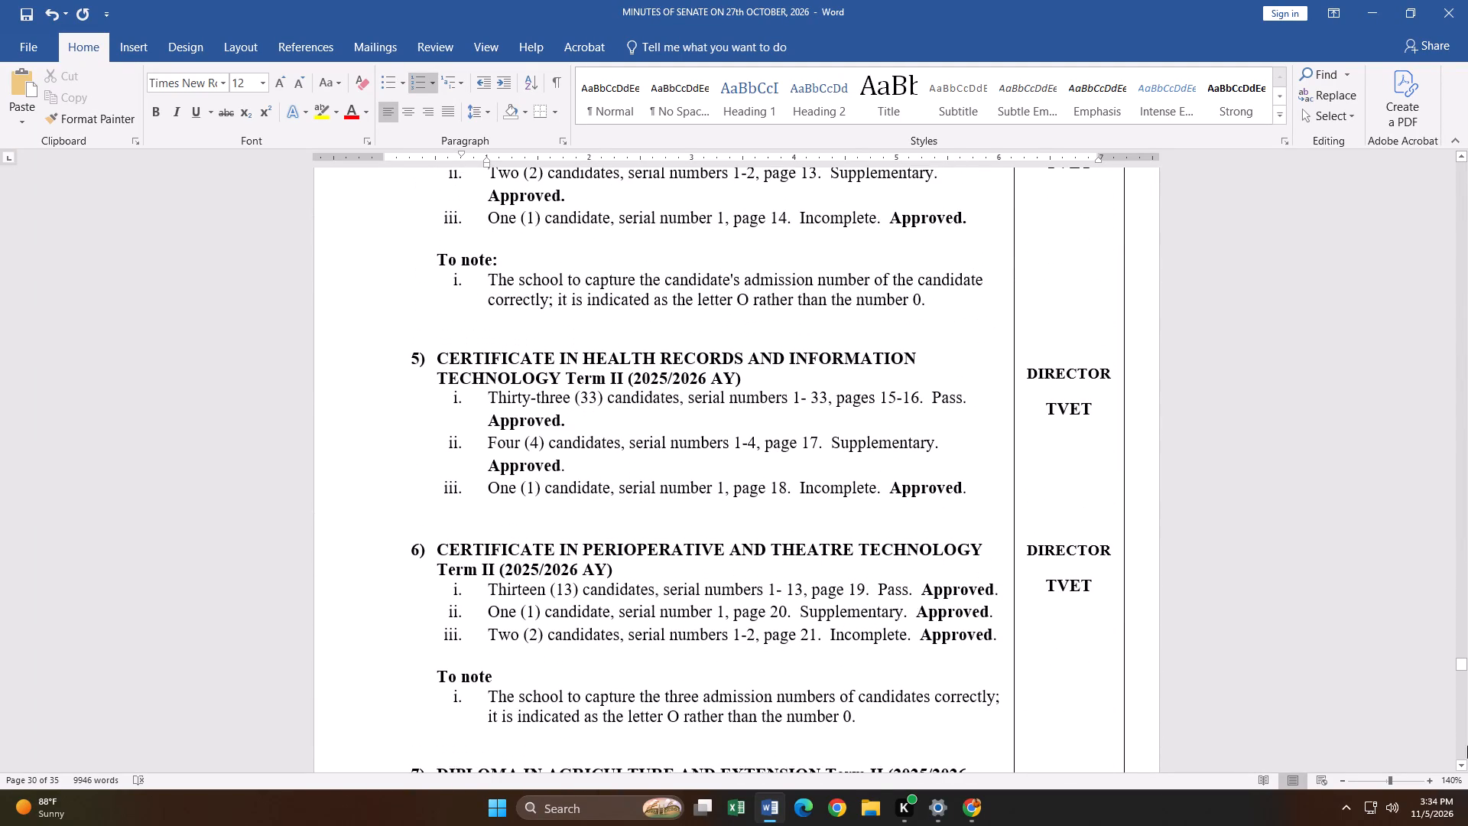
drag(1463, 659, 1387, 434)
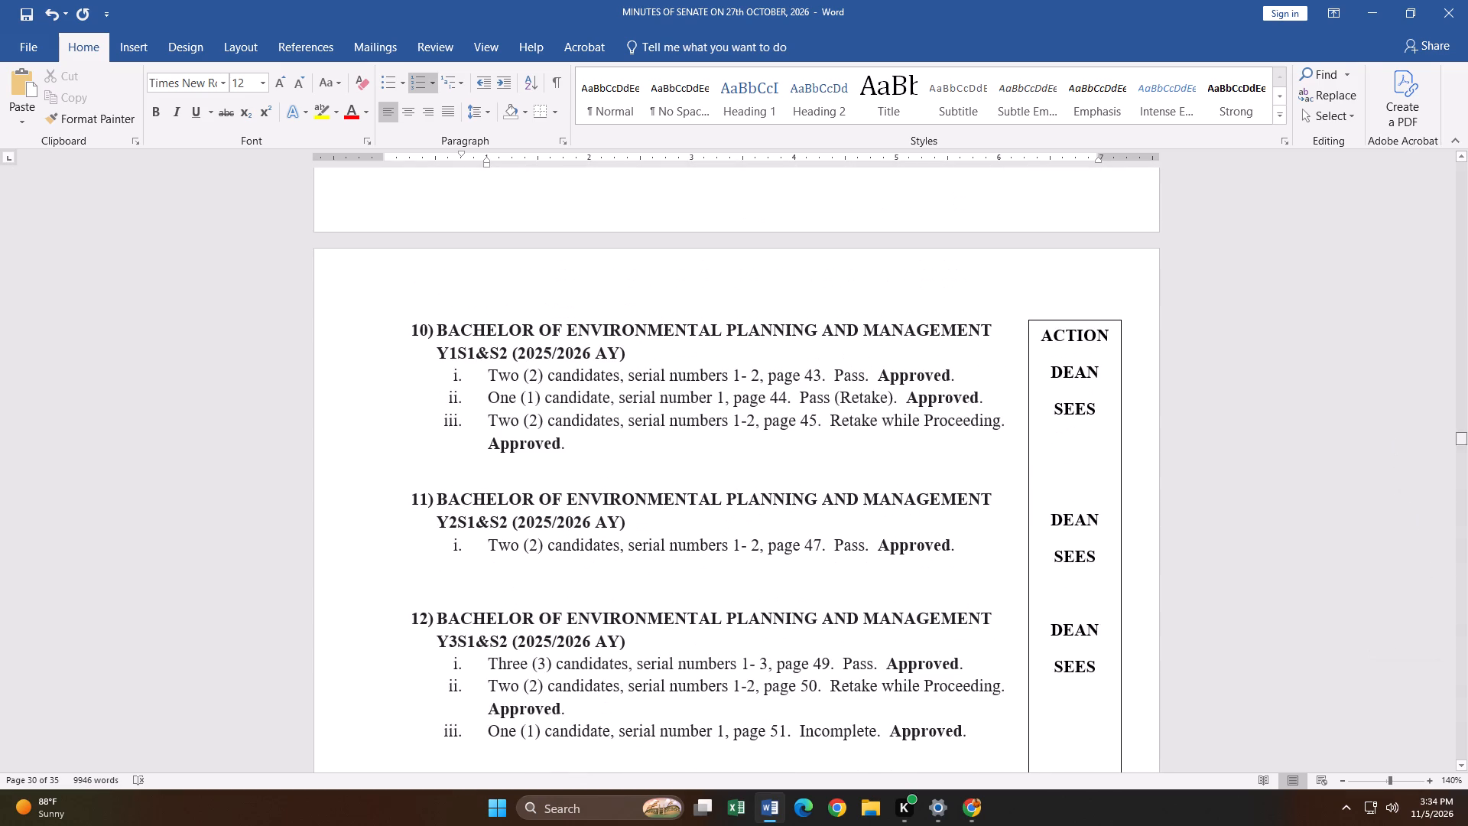
scroll(795, 635, up, 12)
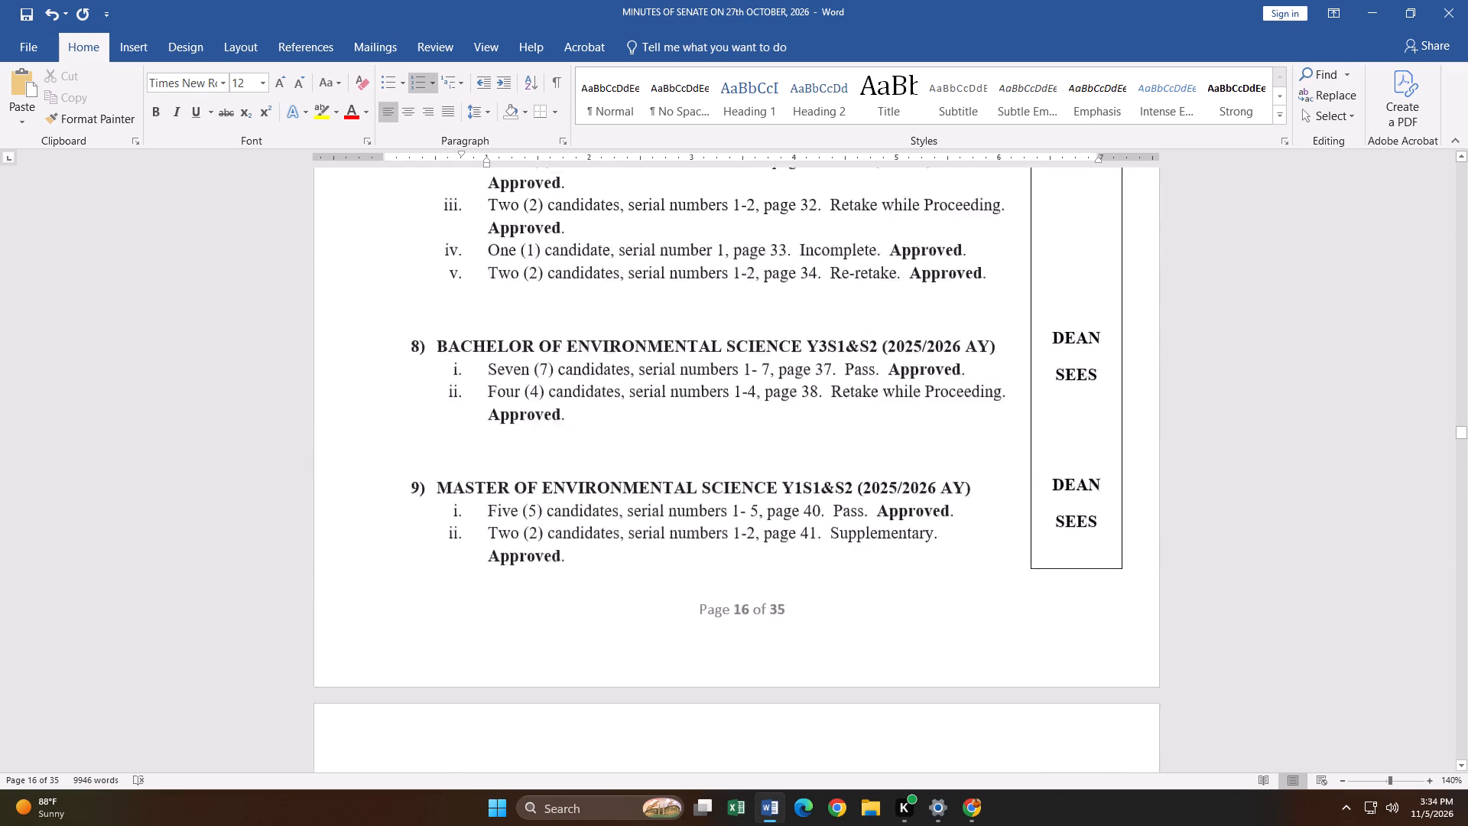
scroll(768, 669, up, 12)
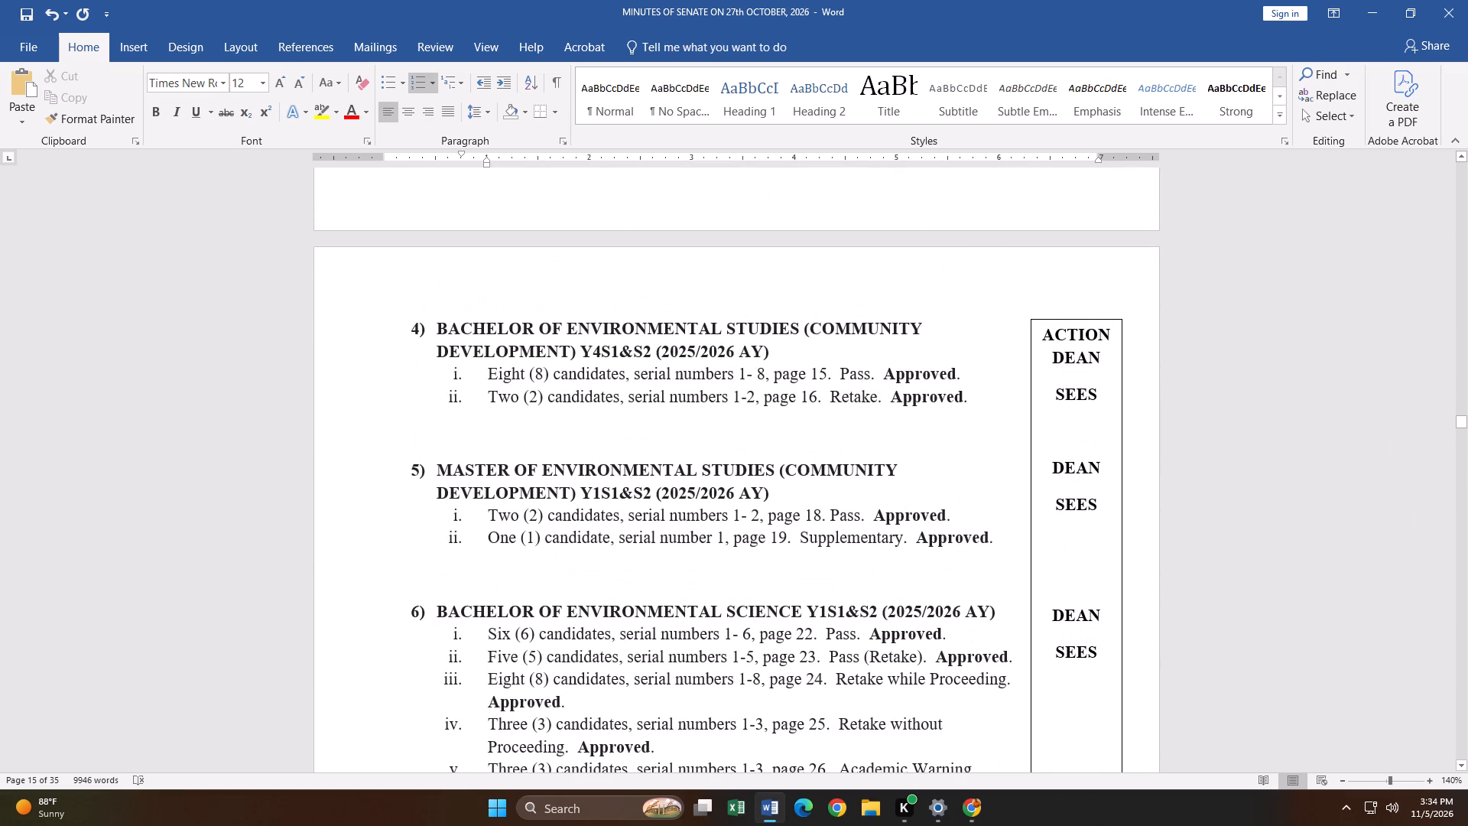
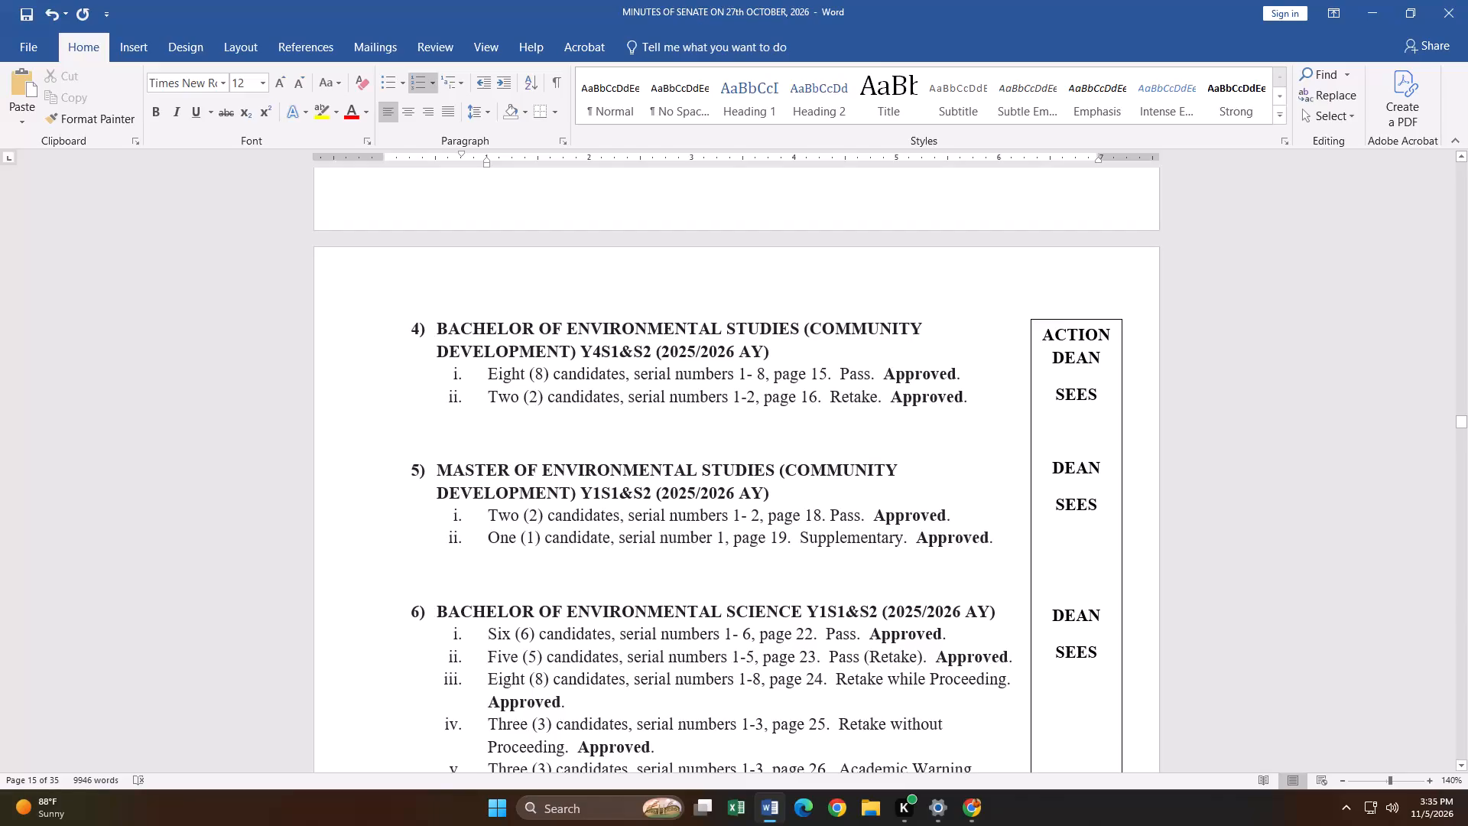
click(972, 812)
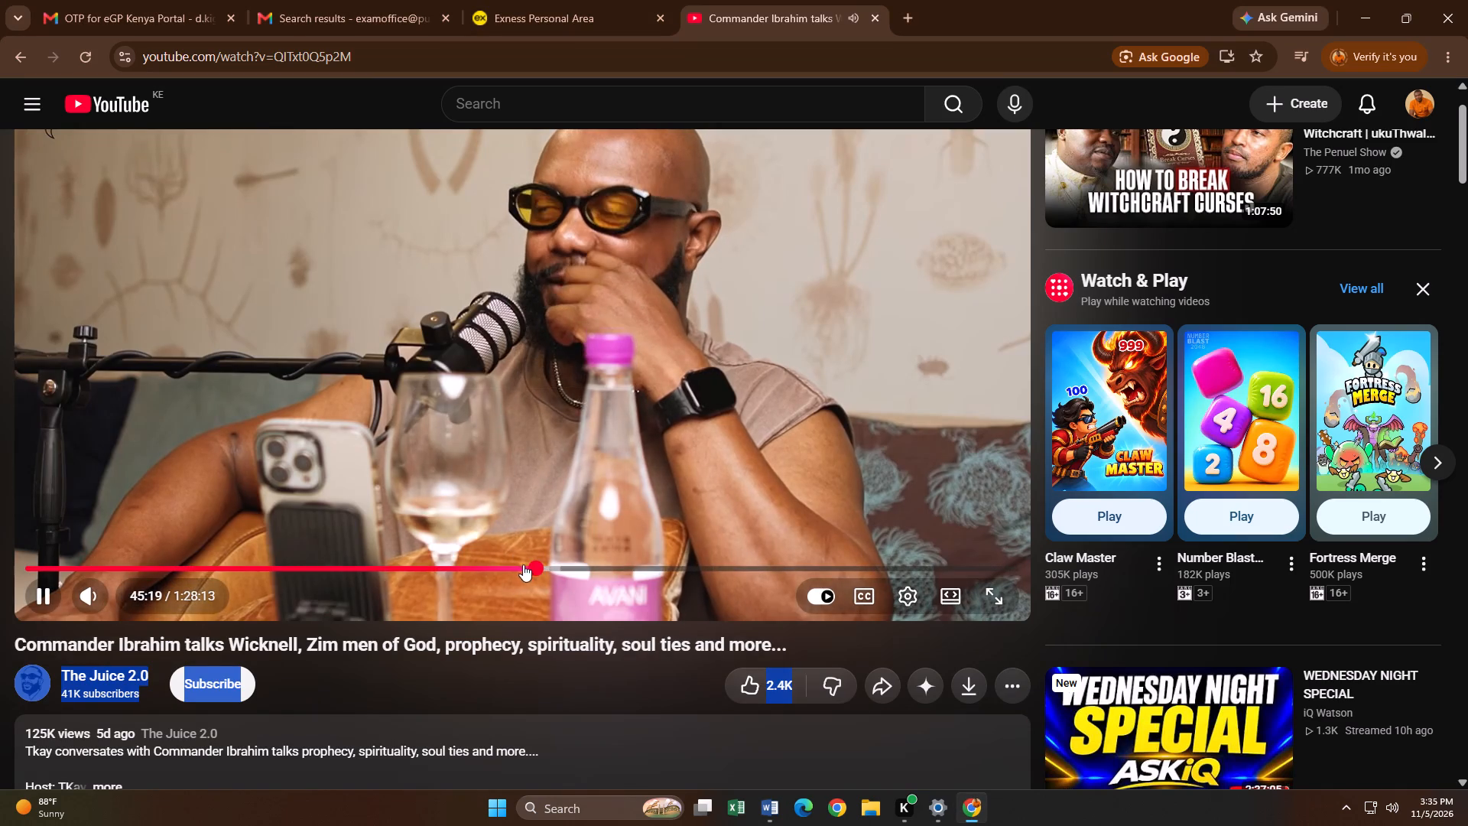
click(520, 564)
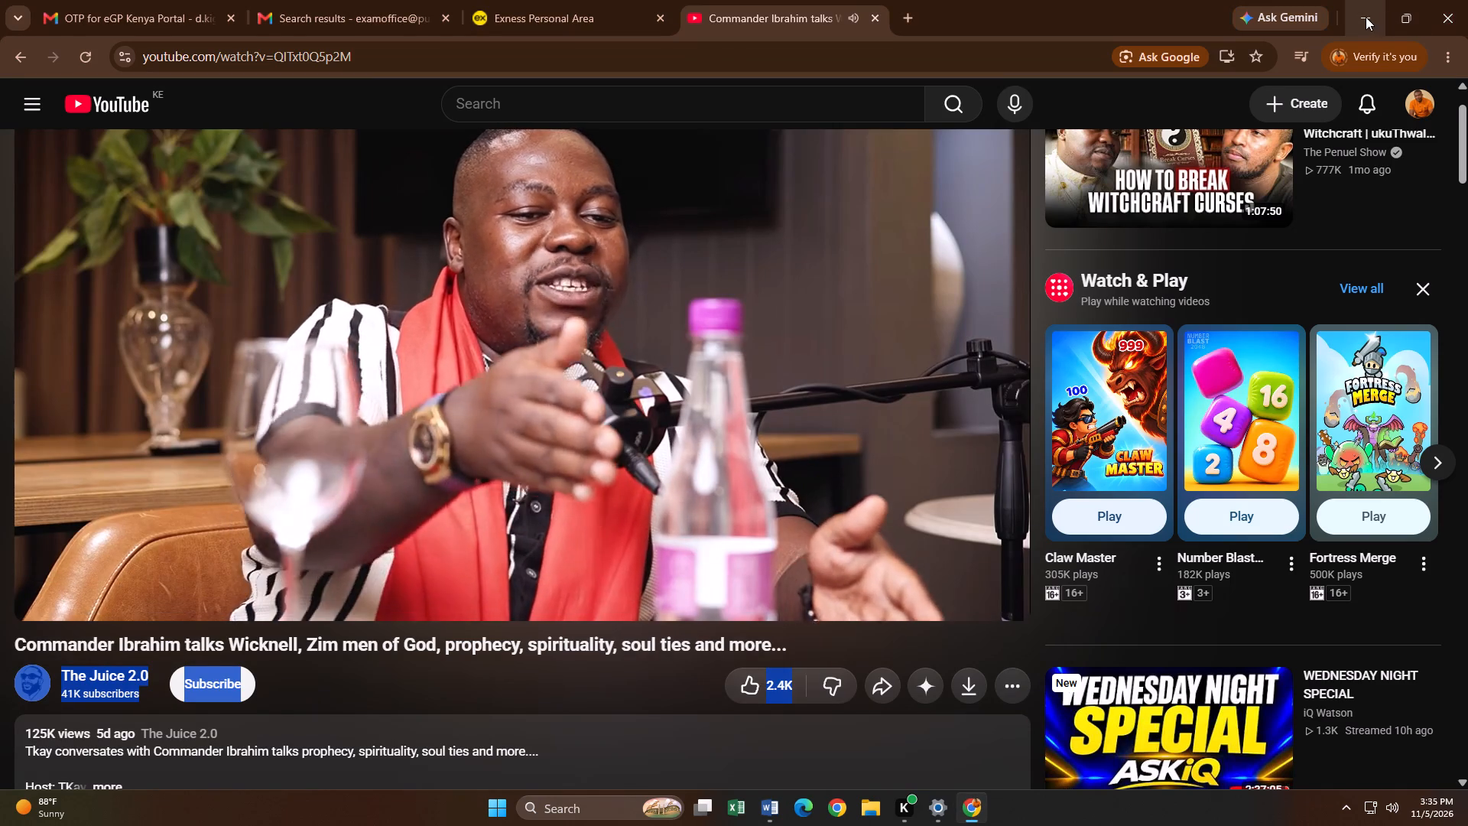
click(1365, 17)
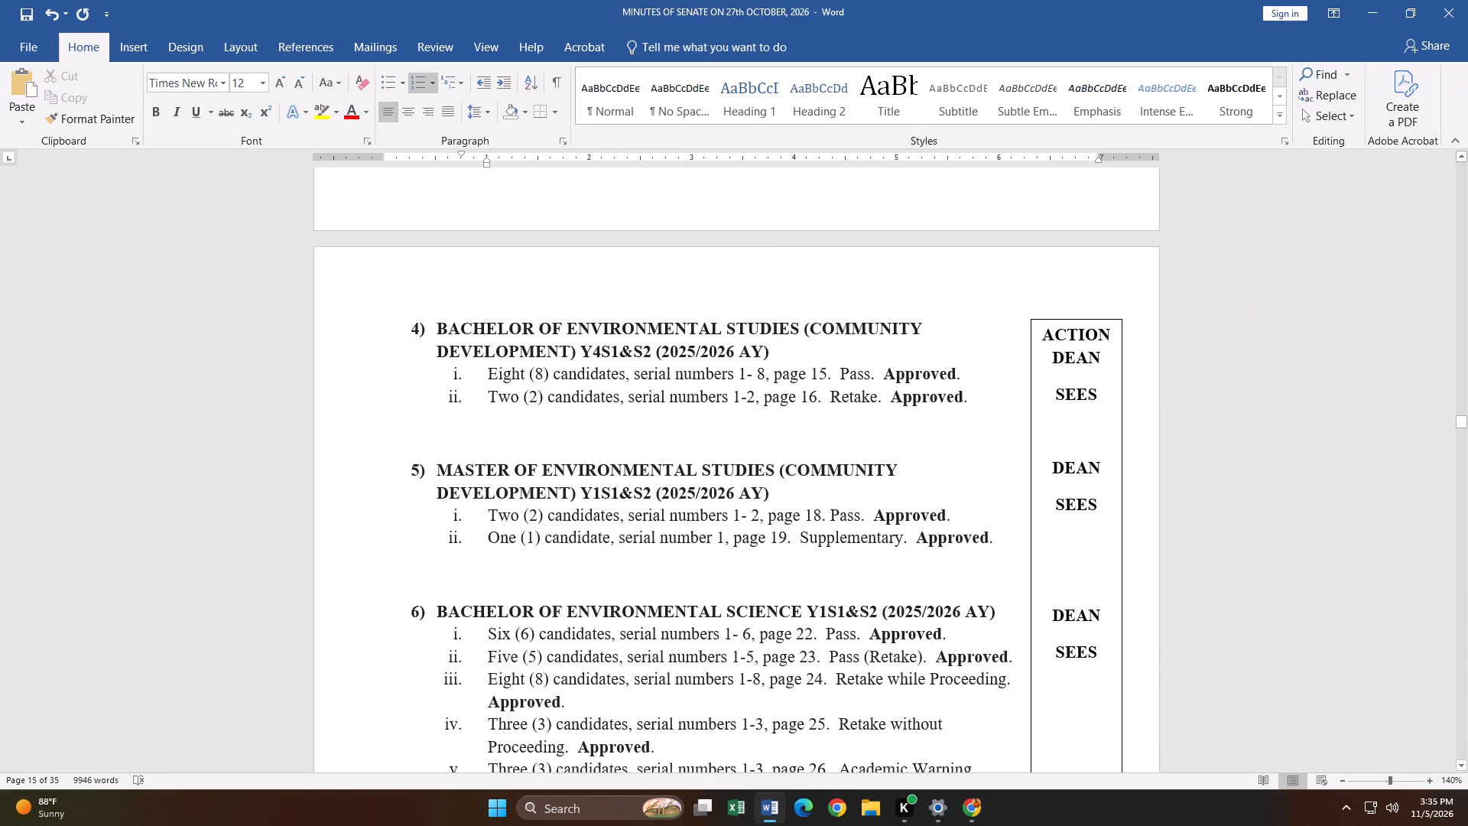
Go back through the School of Business and Economics and the agriculture results to the Agribusiness Management and Trade entries.
scroll(576, 498, up, 5)
scroll(489, 500, up, 5)
scroll(554, 527, up, 12)
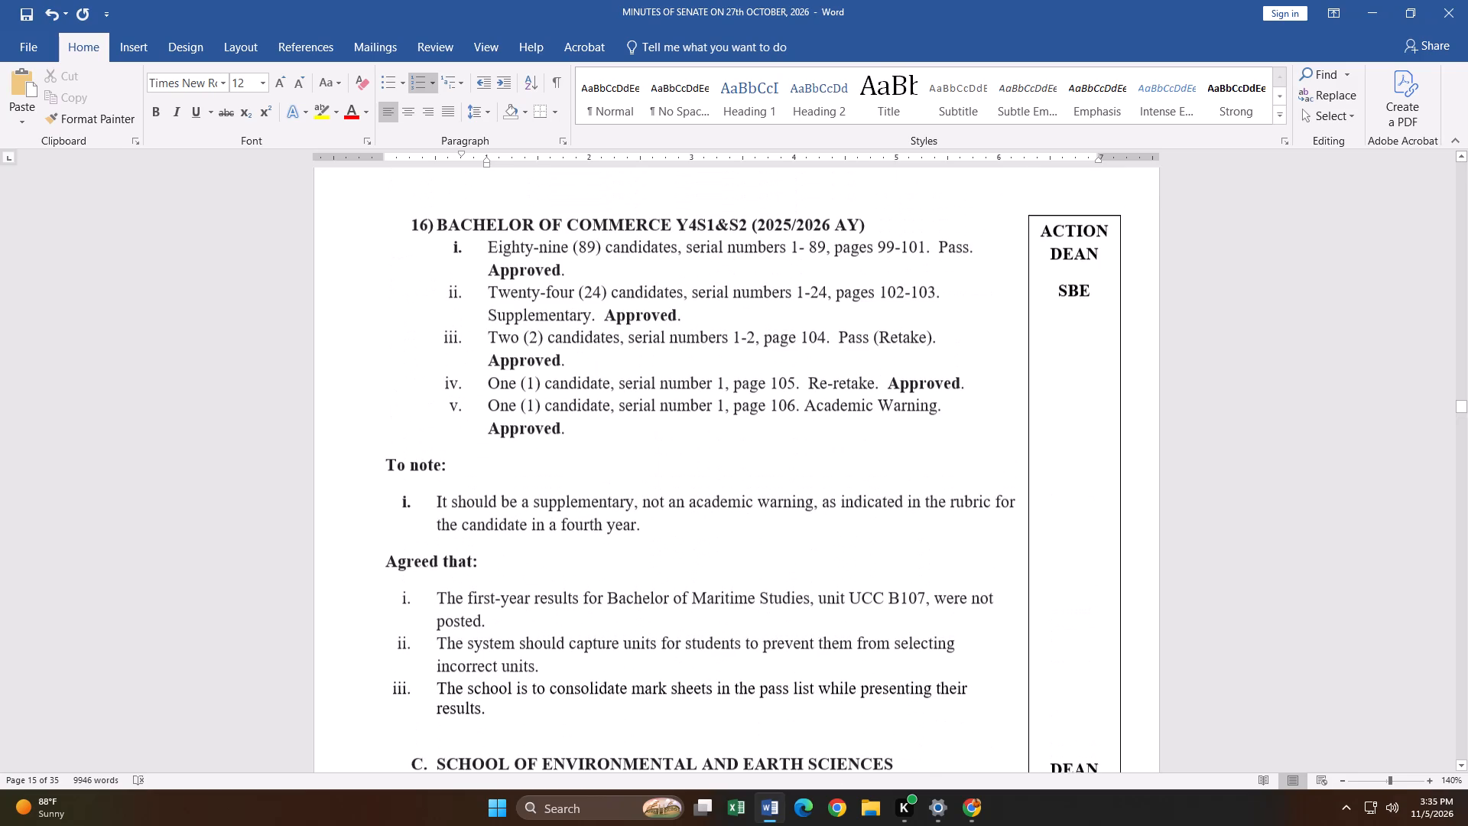
scroll(569, 585, up, 15)
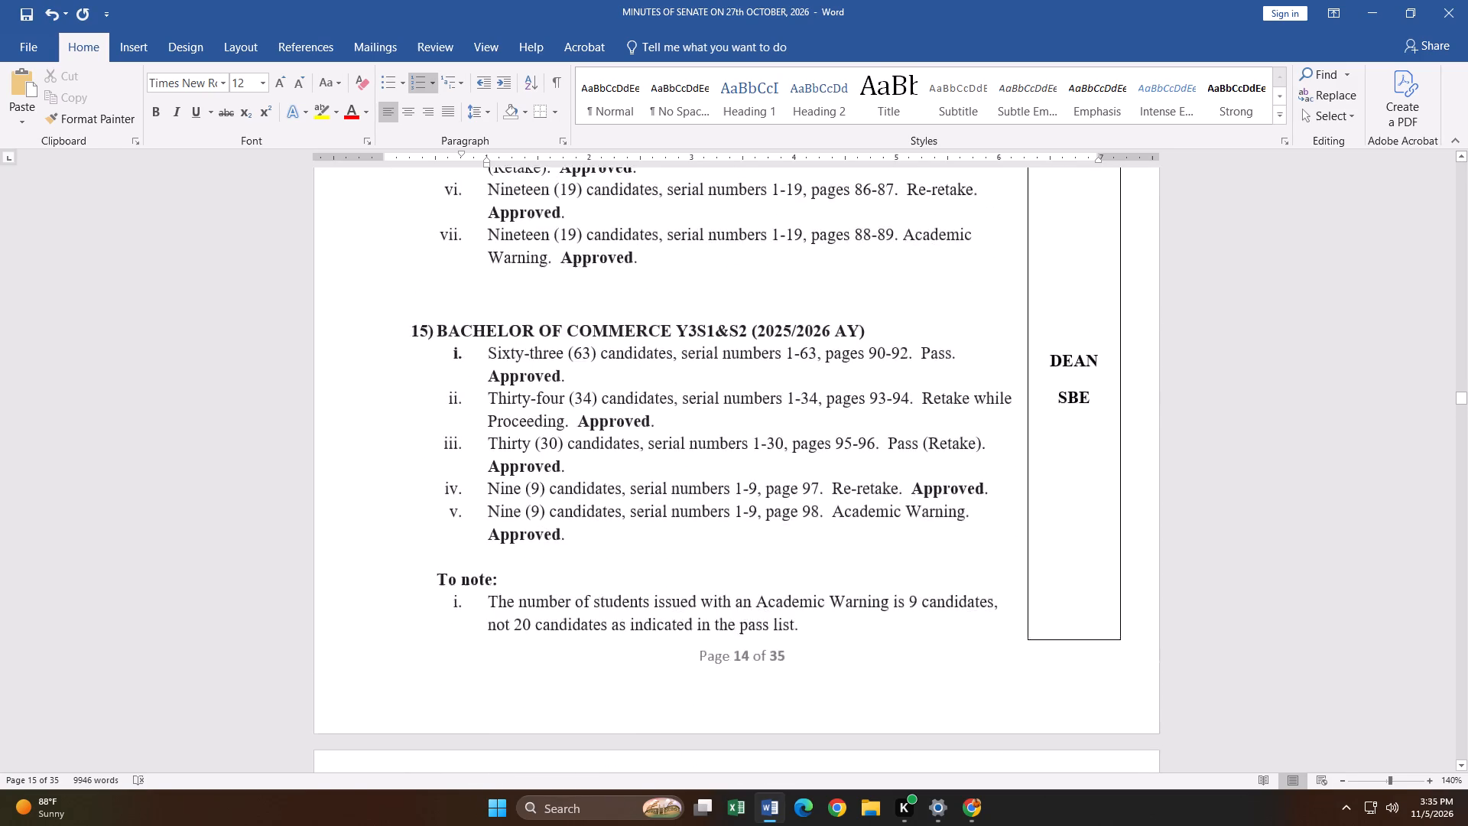
scroll(605, 591, up, 15)
scroll(586, 595, up, 12)
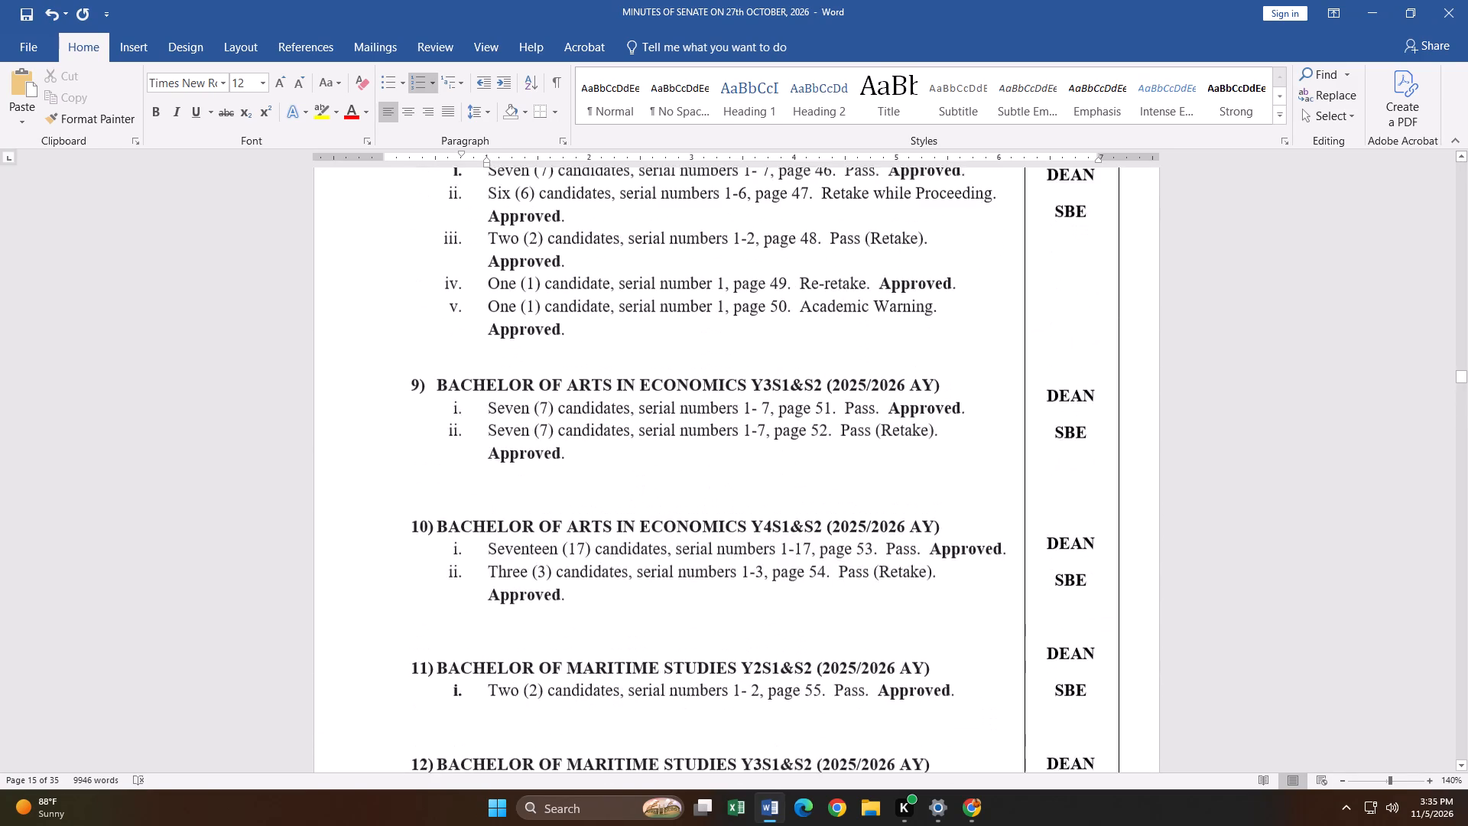
scroll(566, 612, up, 20)
scroll(576, 607, up, 2)
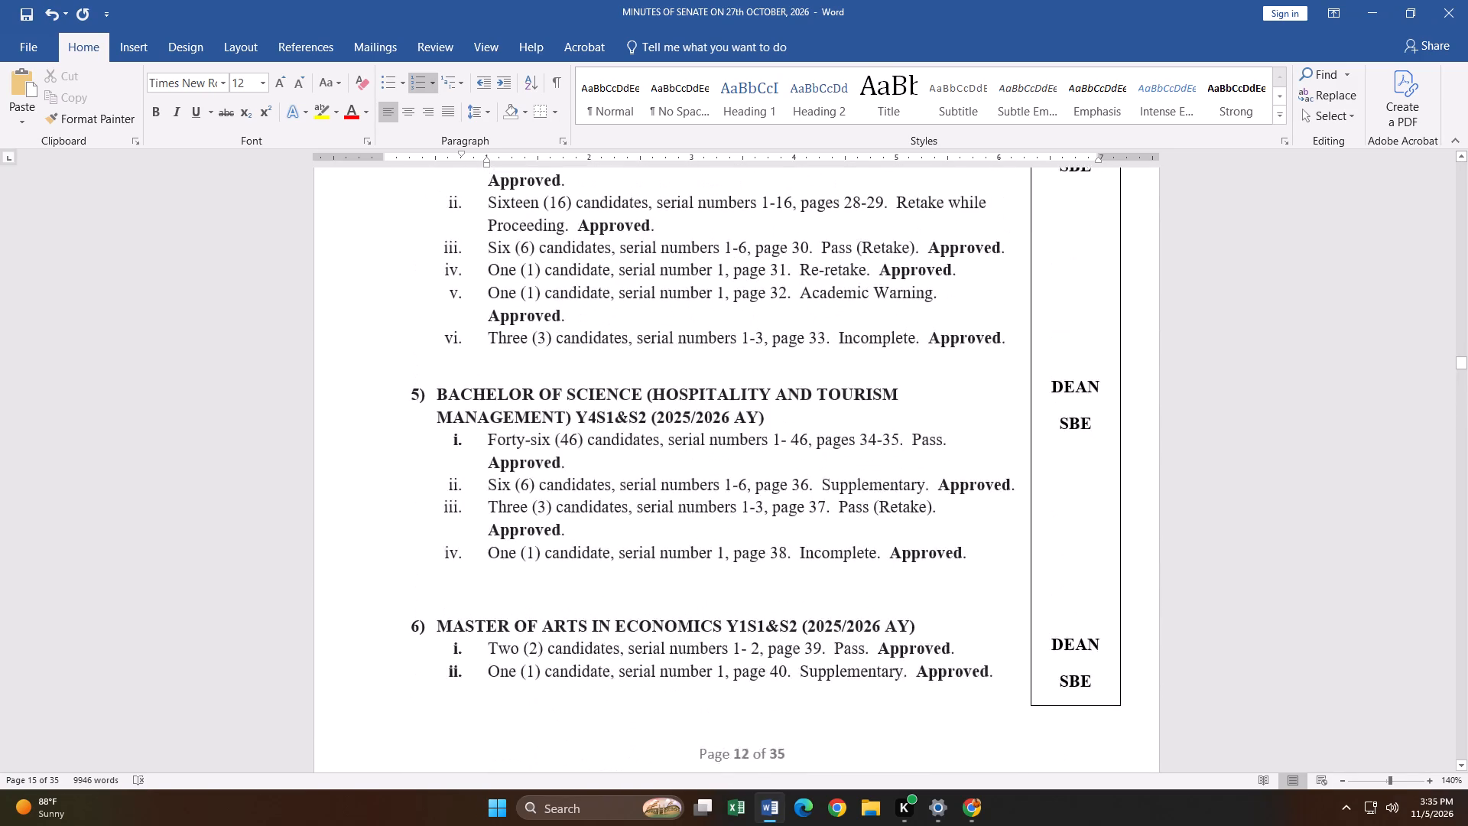
scroll(576, 607, up, 18)
scroll(563, 610, up, 12)
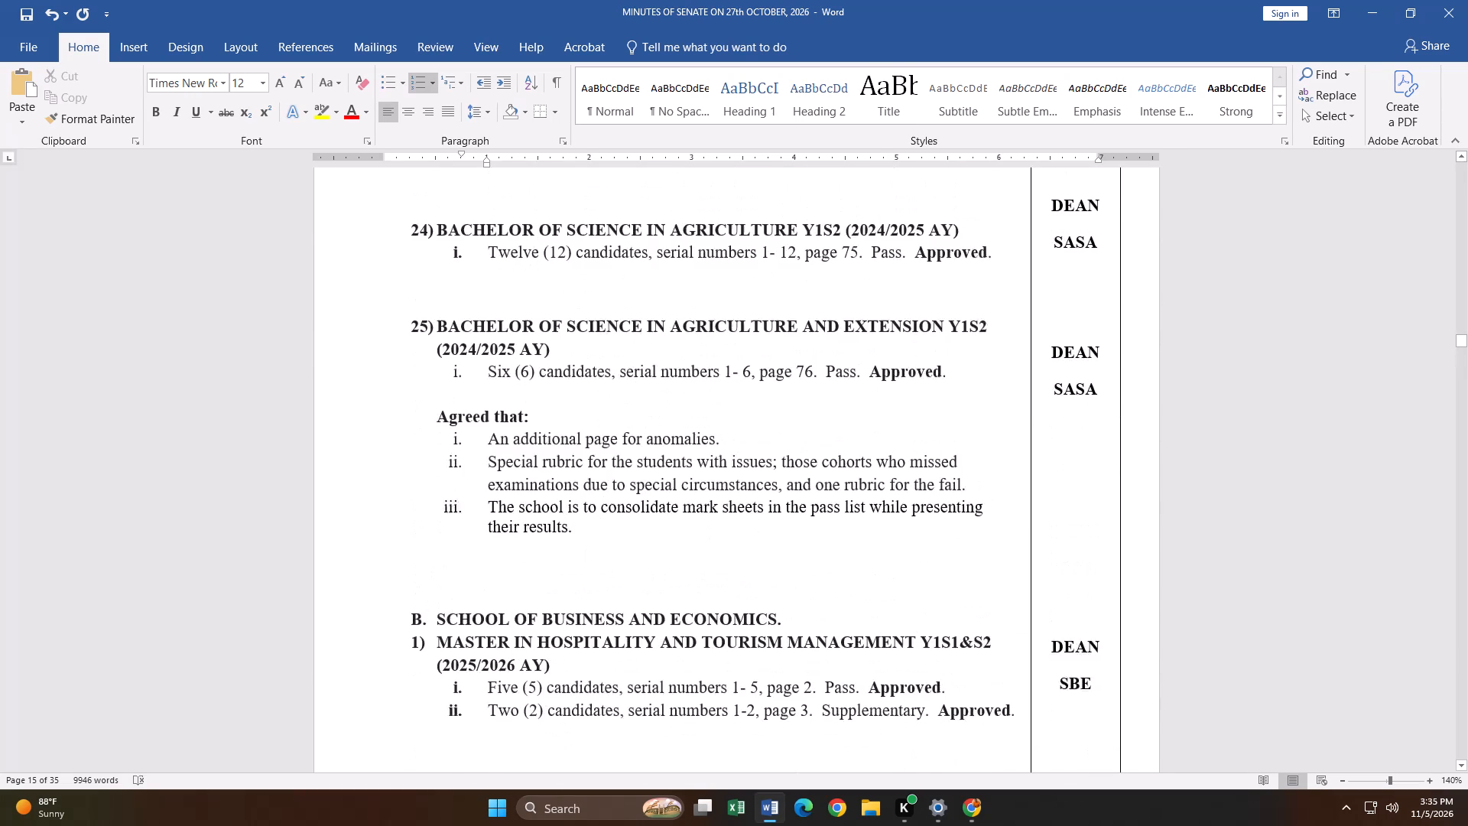
scroll(566, 607, up, 18)
scroll(569, 606, up, 5)
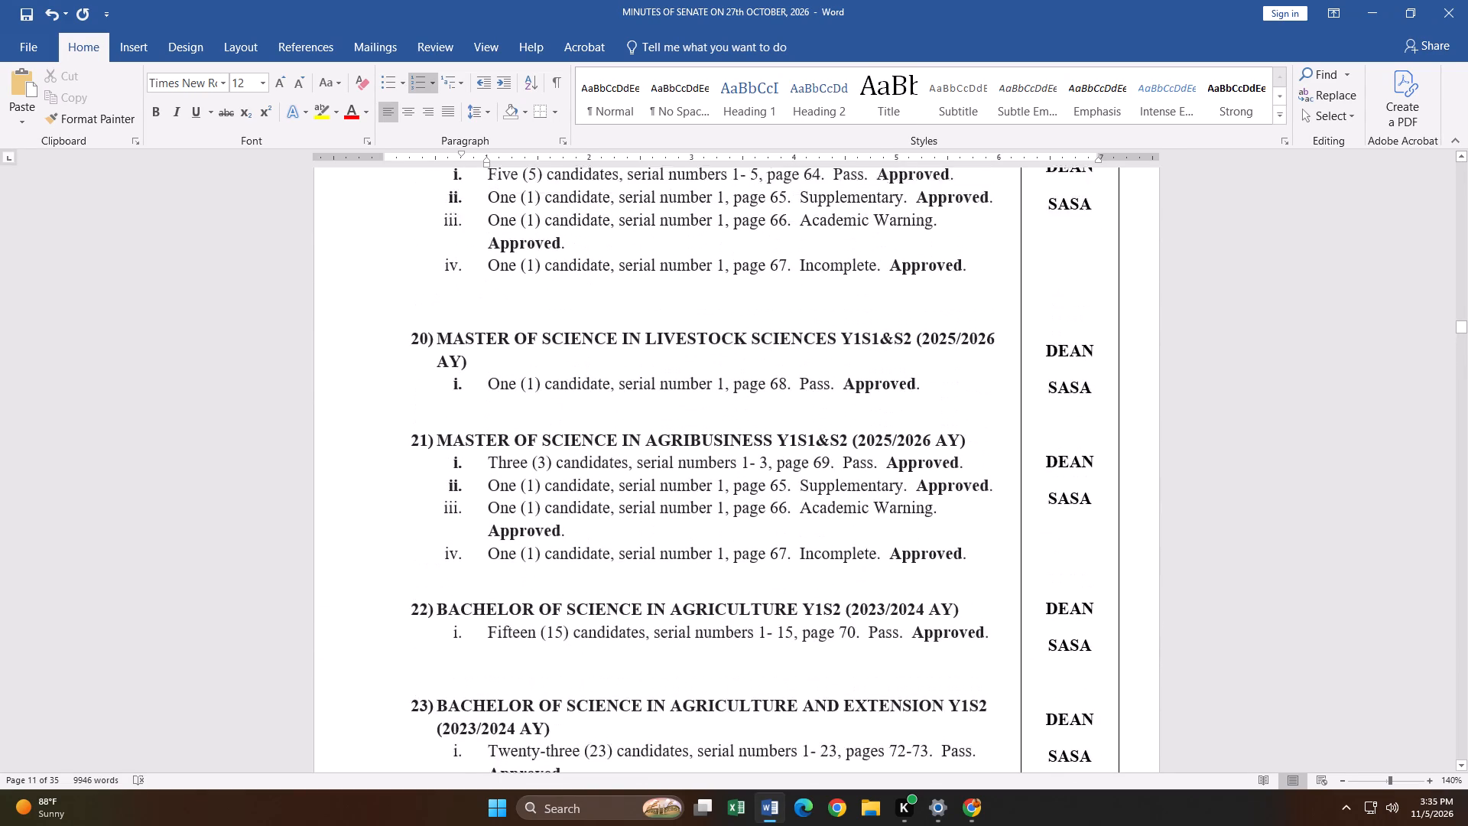
scroll(567, 606, up, 19)
scroll(557, 610, up, 5)
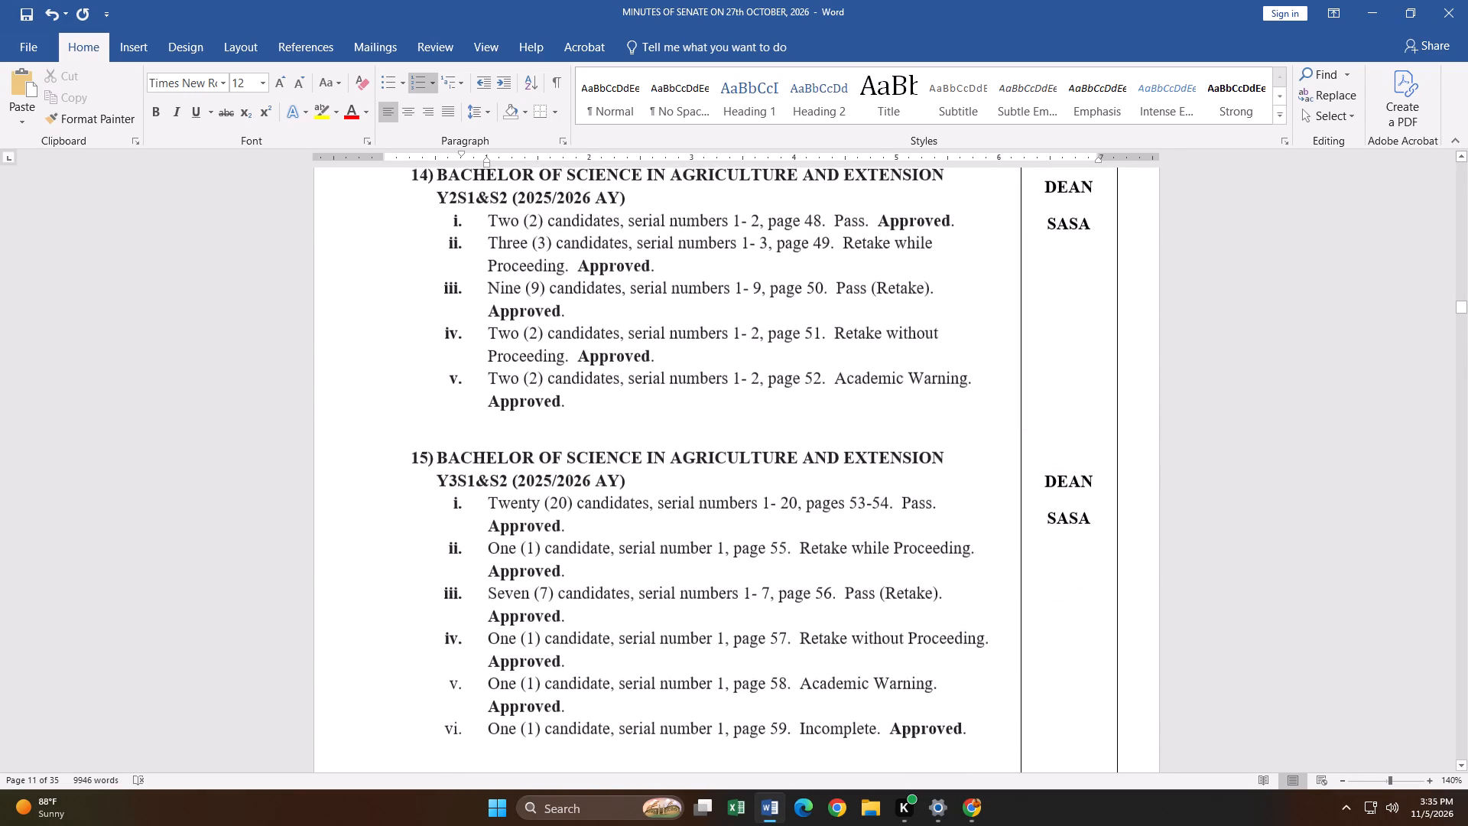
scroll(556, 610, up, 18)
scroll(558, 609, up, 5)
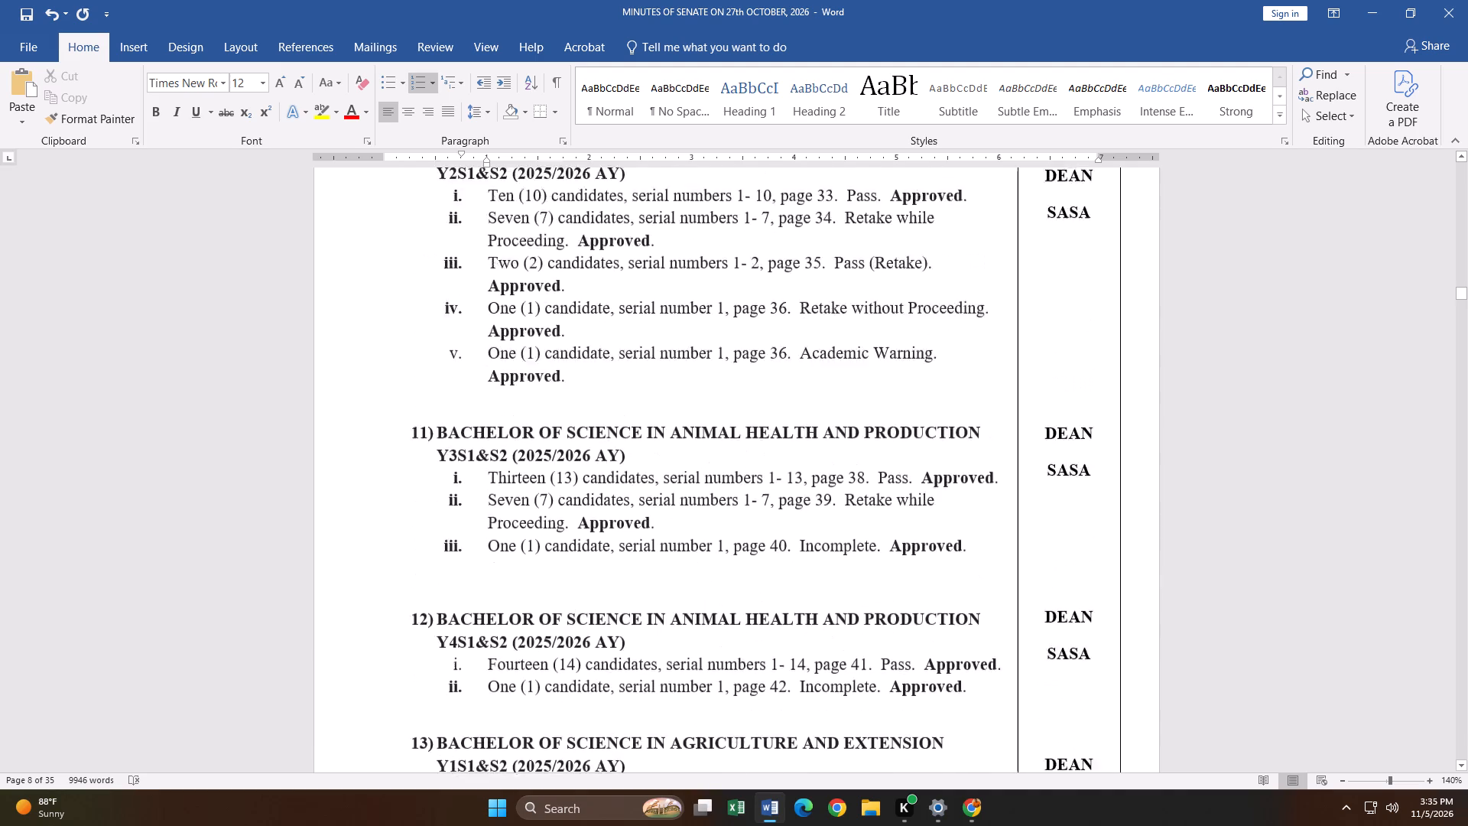
scroll(558, 609, up, 14)
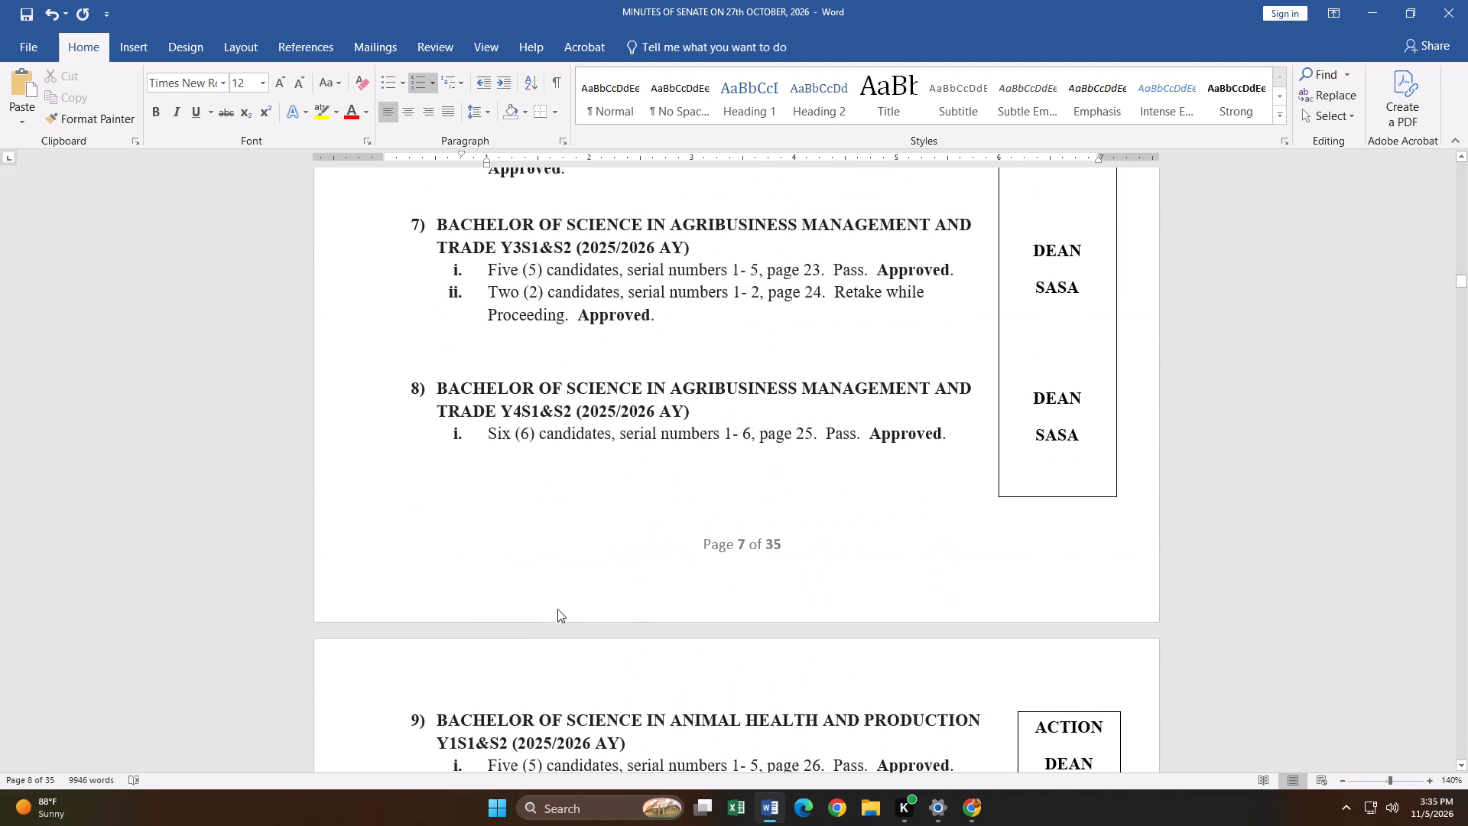
scroll(557, 609, up, 6)
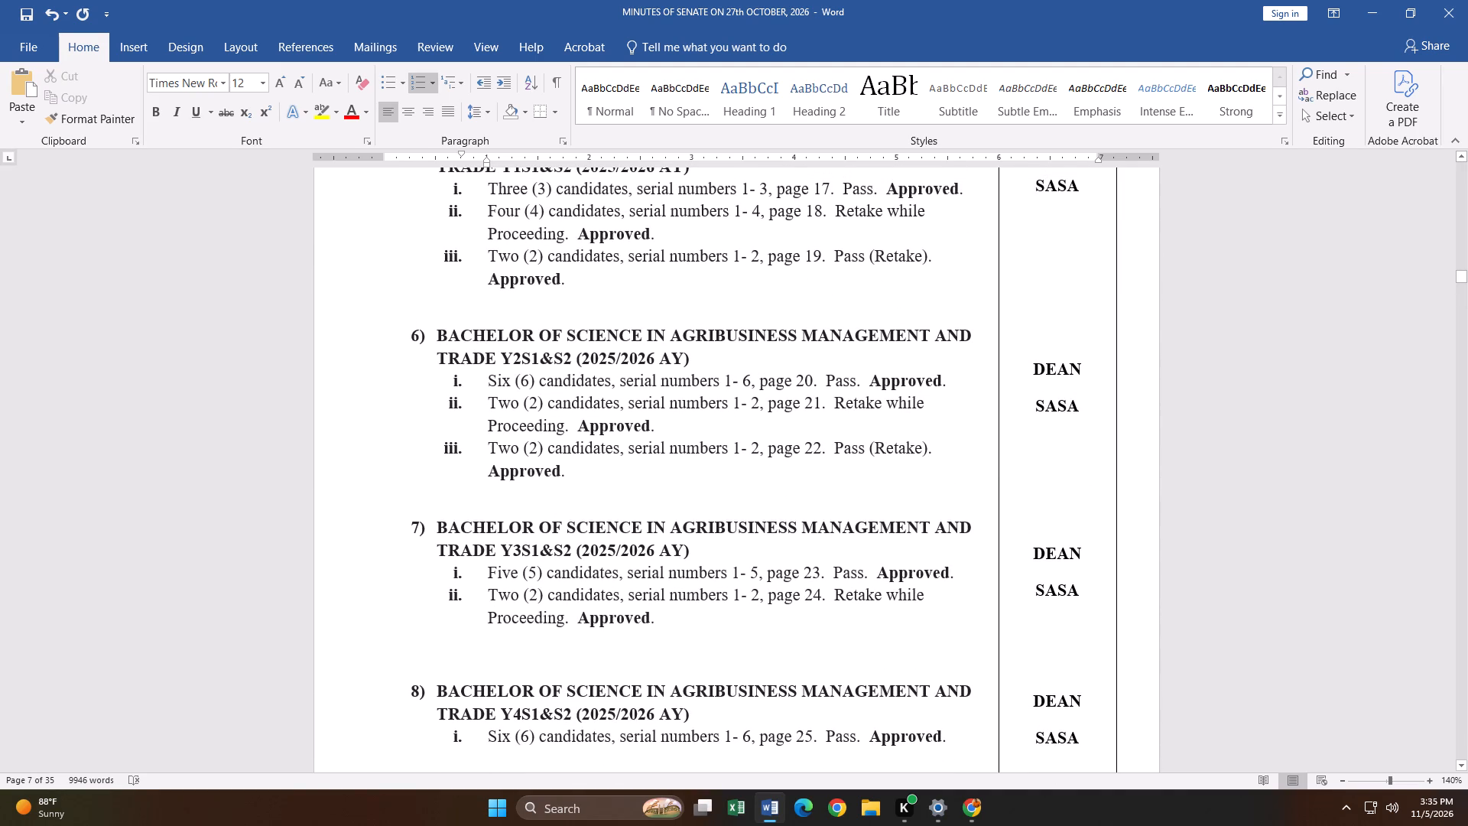
Copy the Agribusiness Management and Trade Y3S1&S2 entry with its two result lines and paste it below the Min: 07/27/10/2026 heading.
drag(436, 531, 683, 615)
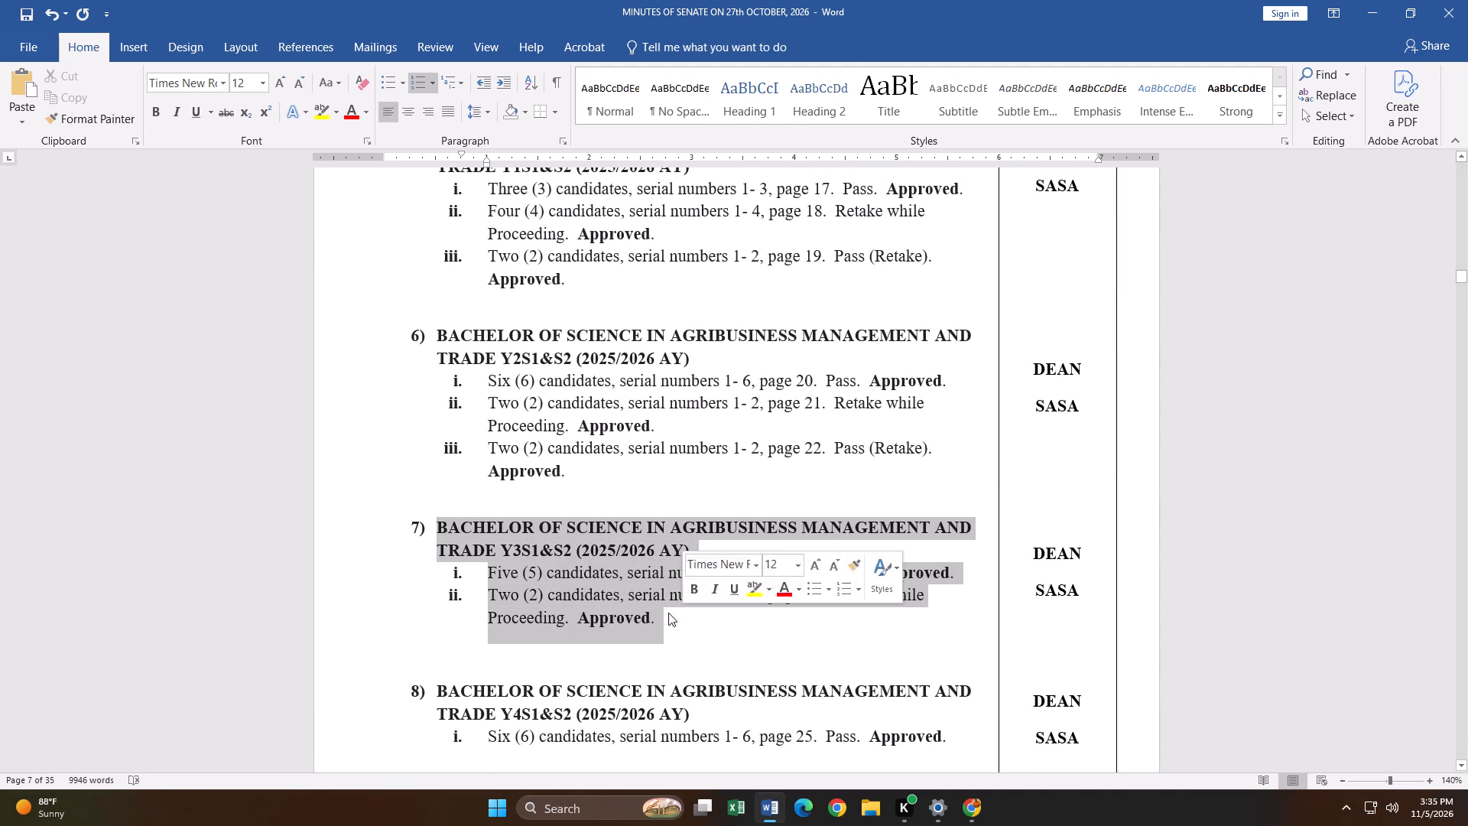
right_click(563, 561)
drag(664, 628, 452, 534)
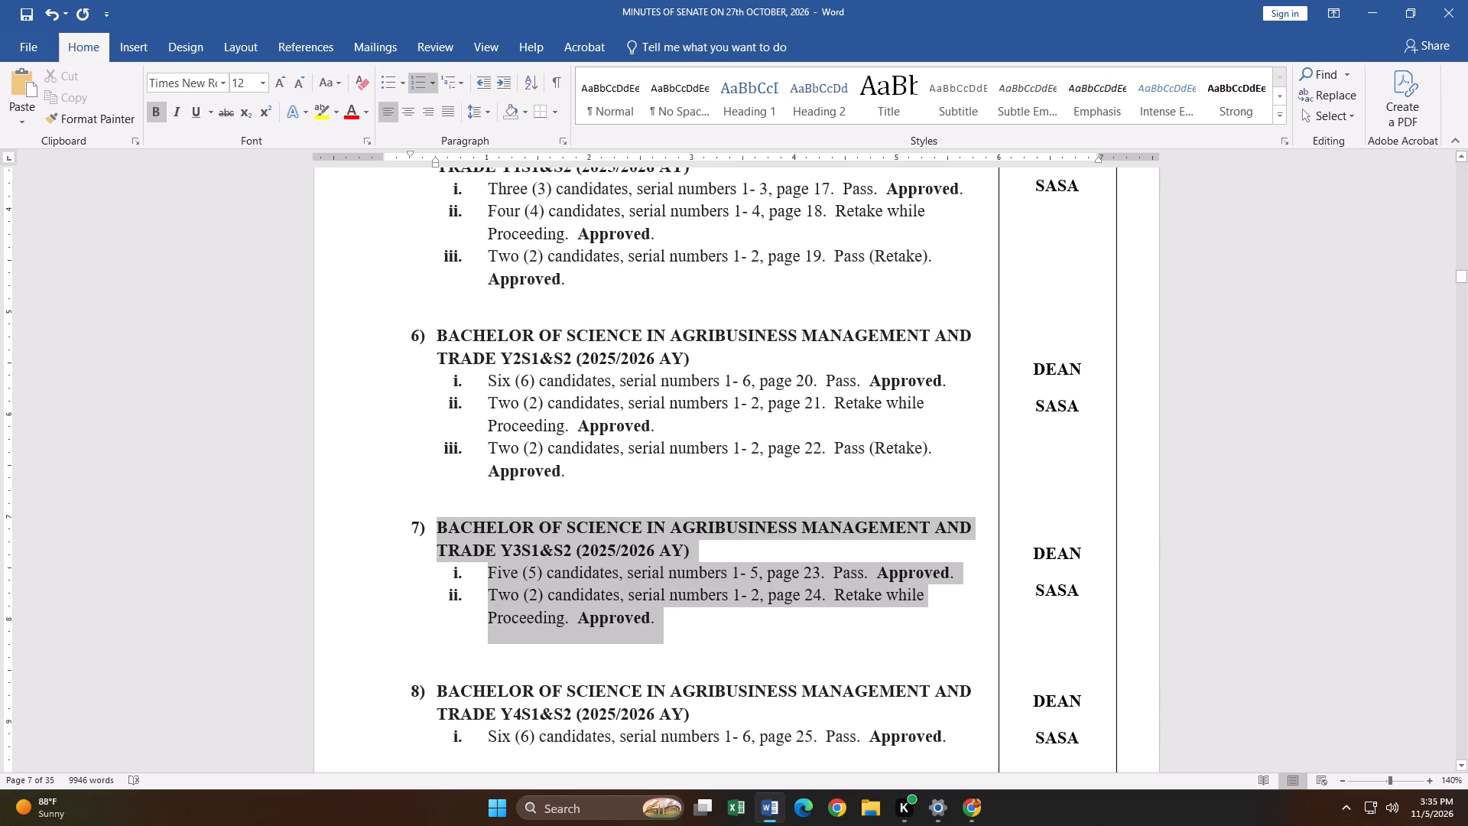
drag(452, 534, 443, 532)
right_click(443, 532)
click(496, 275)
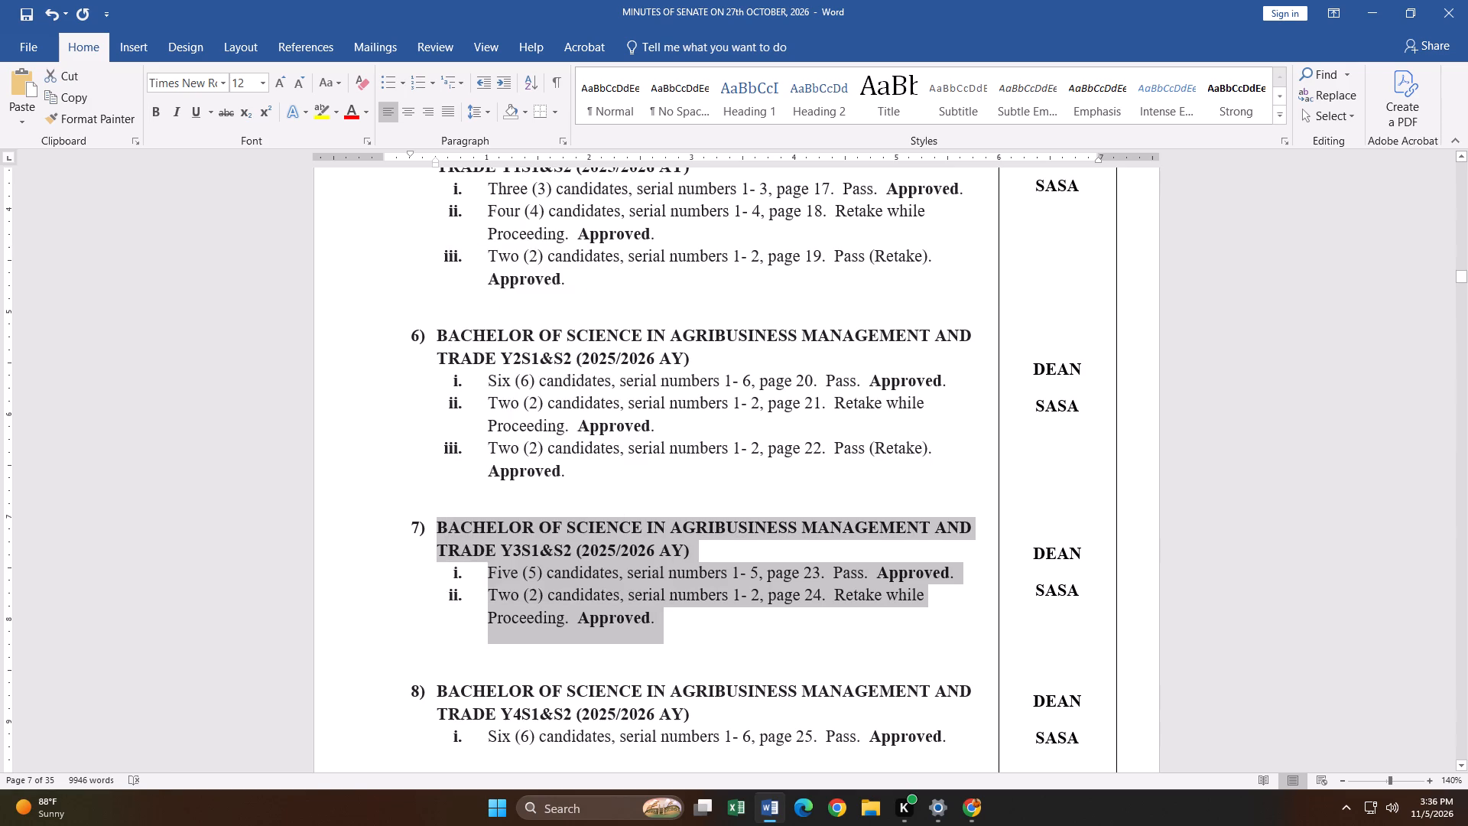
scroll(637, 450, up, 7)
scroll(671, 389, up, 11)
scroll(619, 482, up, 12)
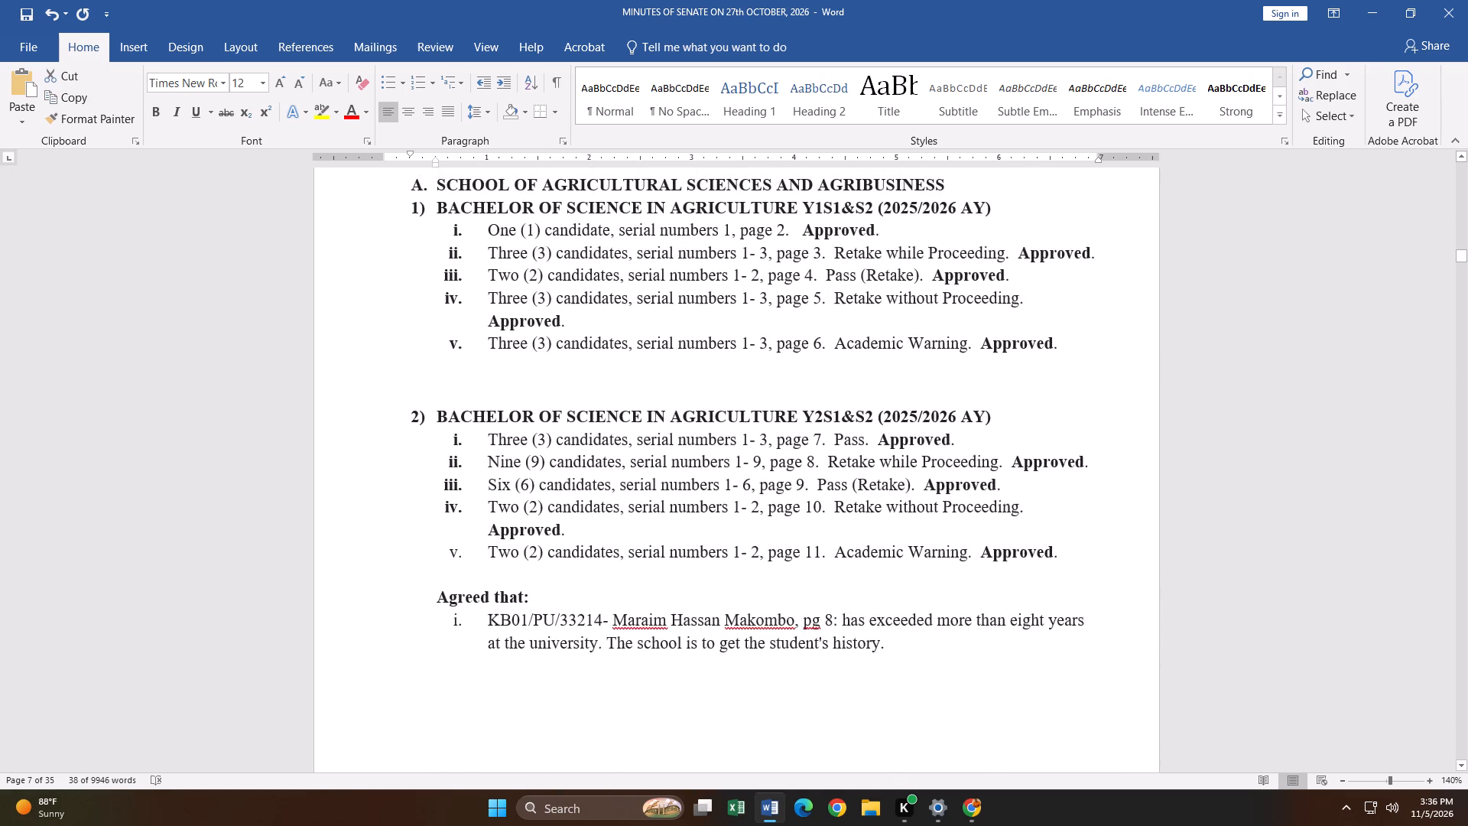
scroll(571, 553, down, 3)
scroll(575, 552, up, 20)
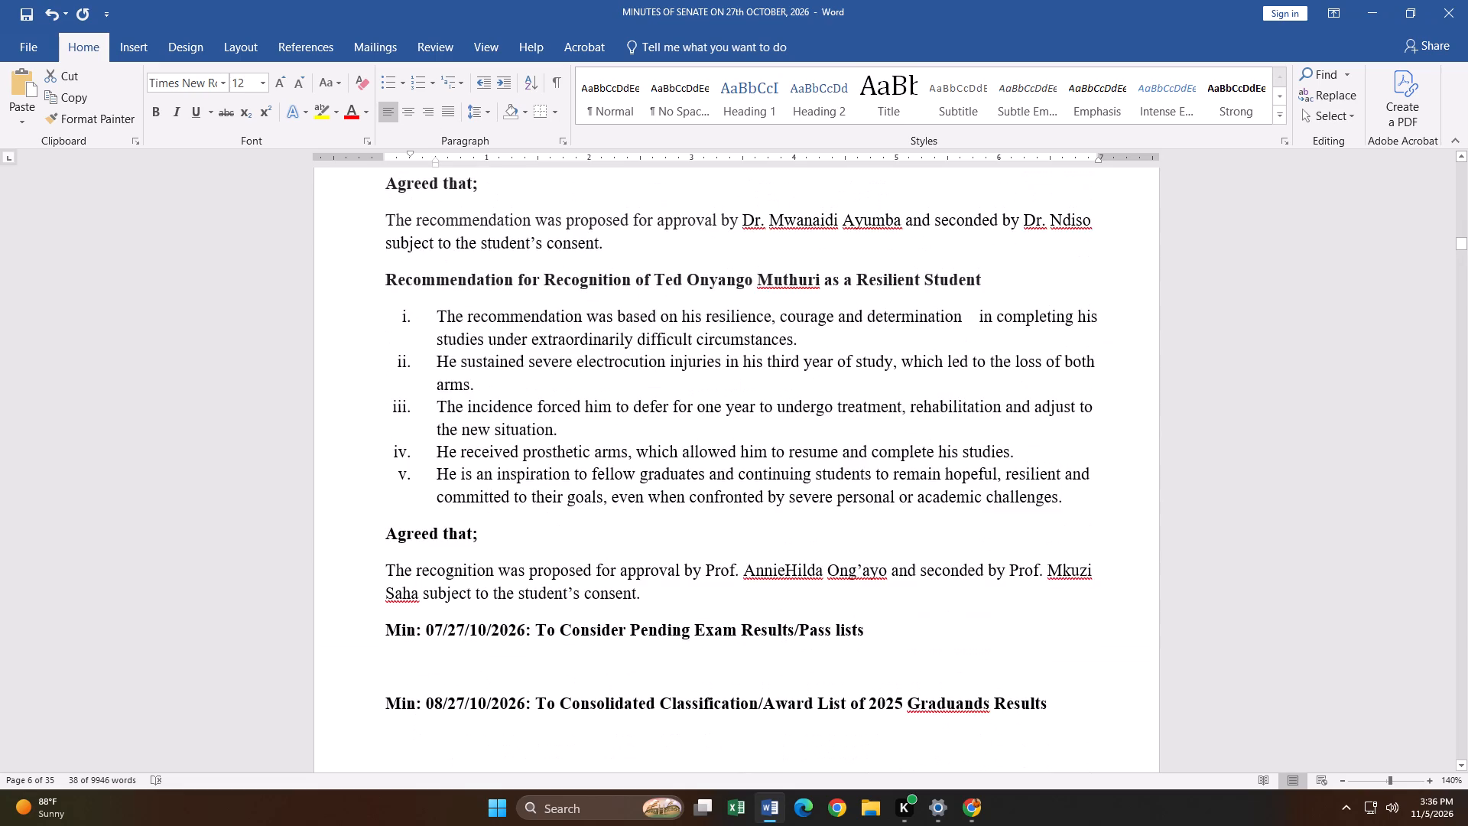
scroll(576, 587, down, 3)
click(414, 510)
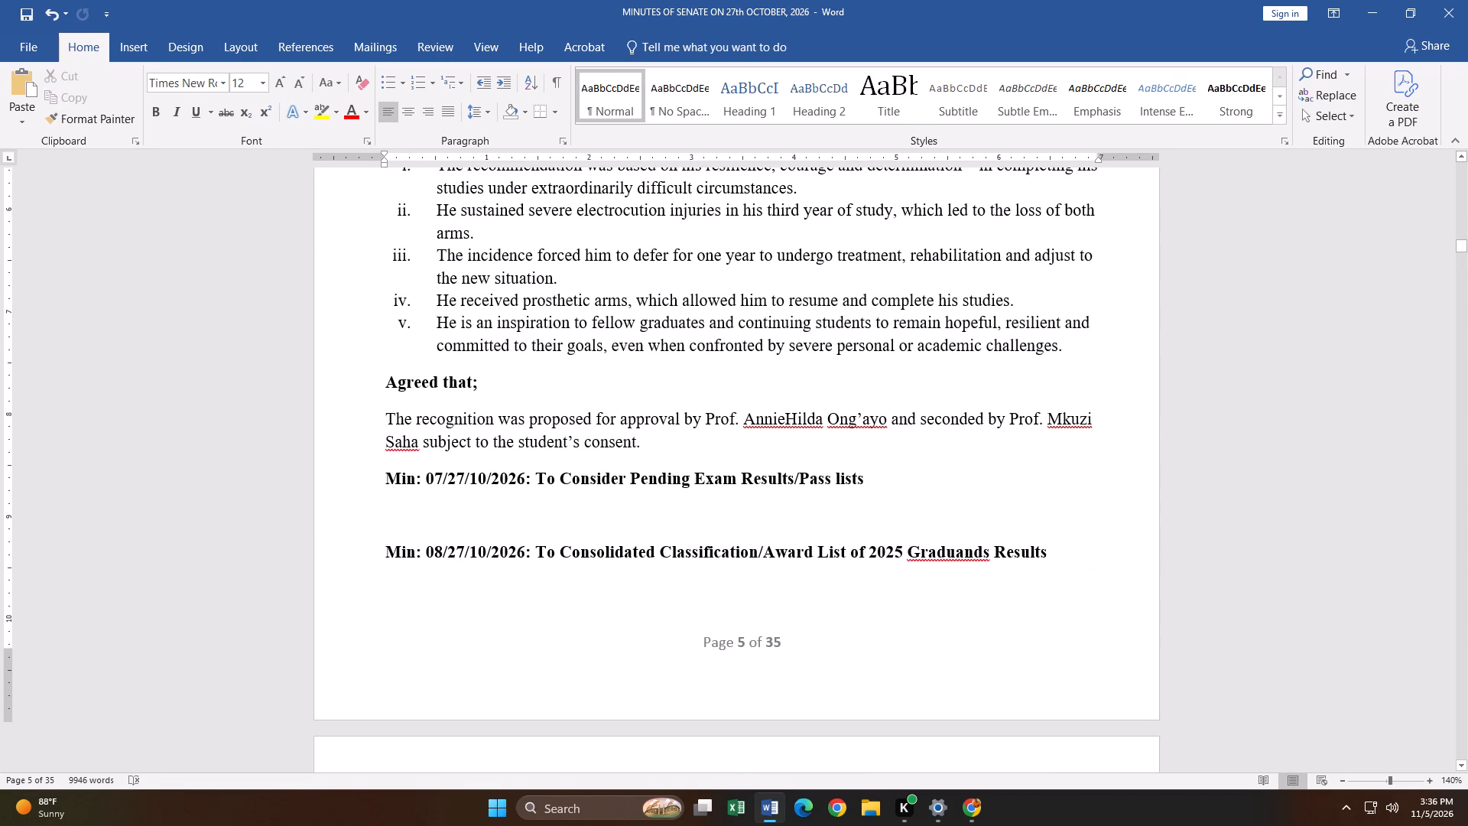
key(ctrl+v)
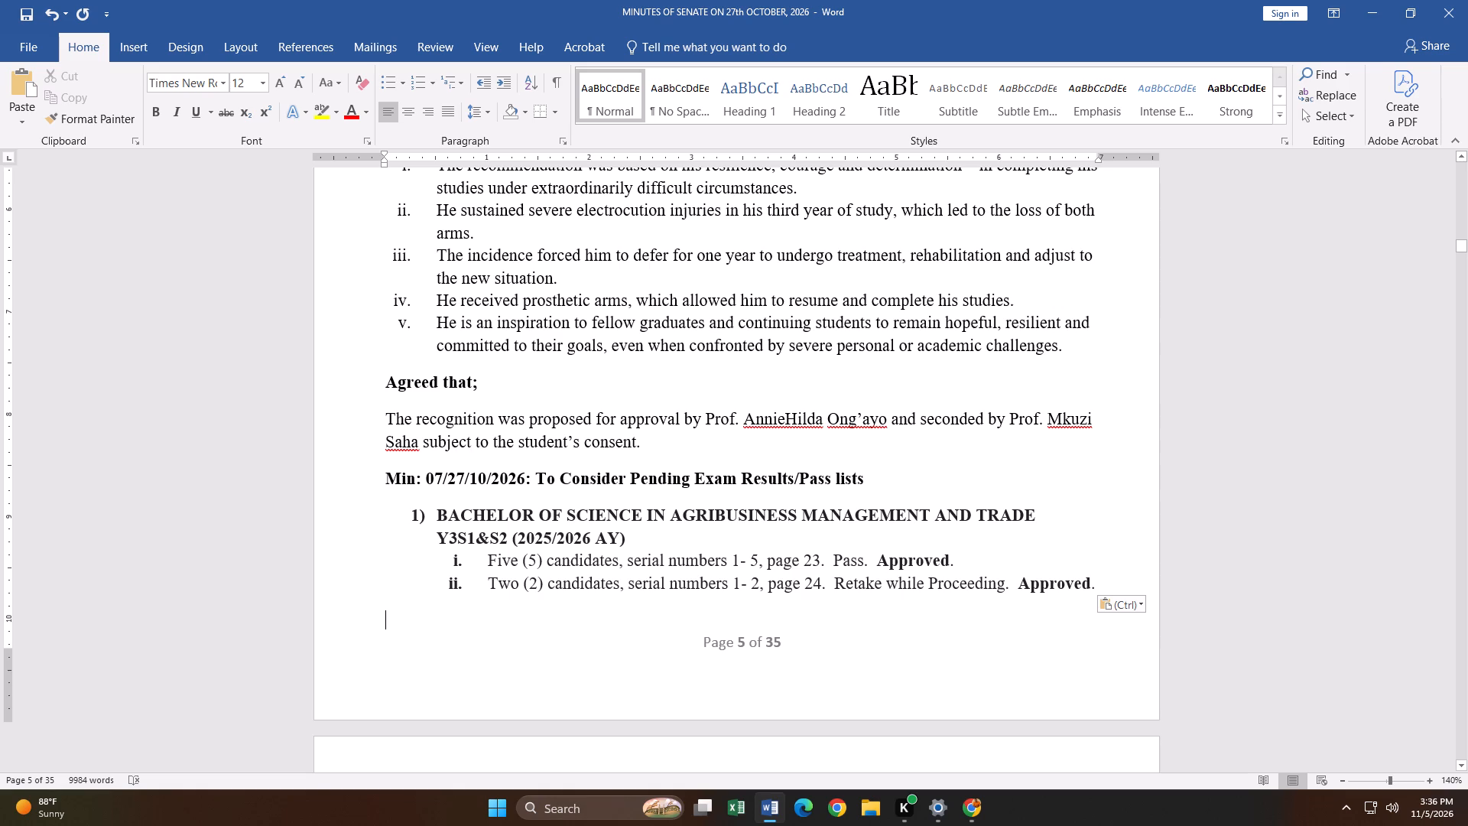
Replace "AGRIBUSINESS MANAGEMENT AND TRADE" in the pasted programme heading under Min: 07/27/10/2026 with "Nursing and".
drag(677, 514, 906, 498)
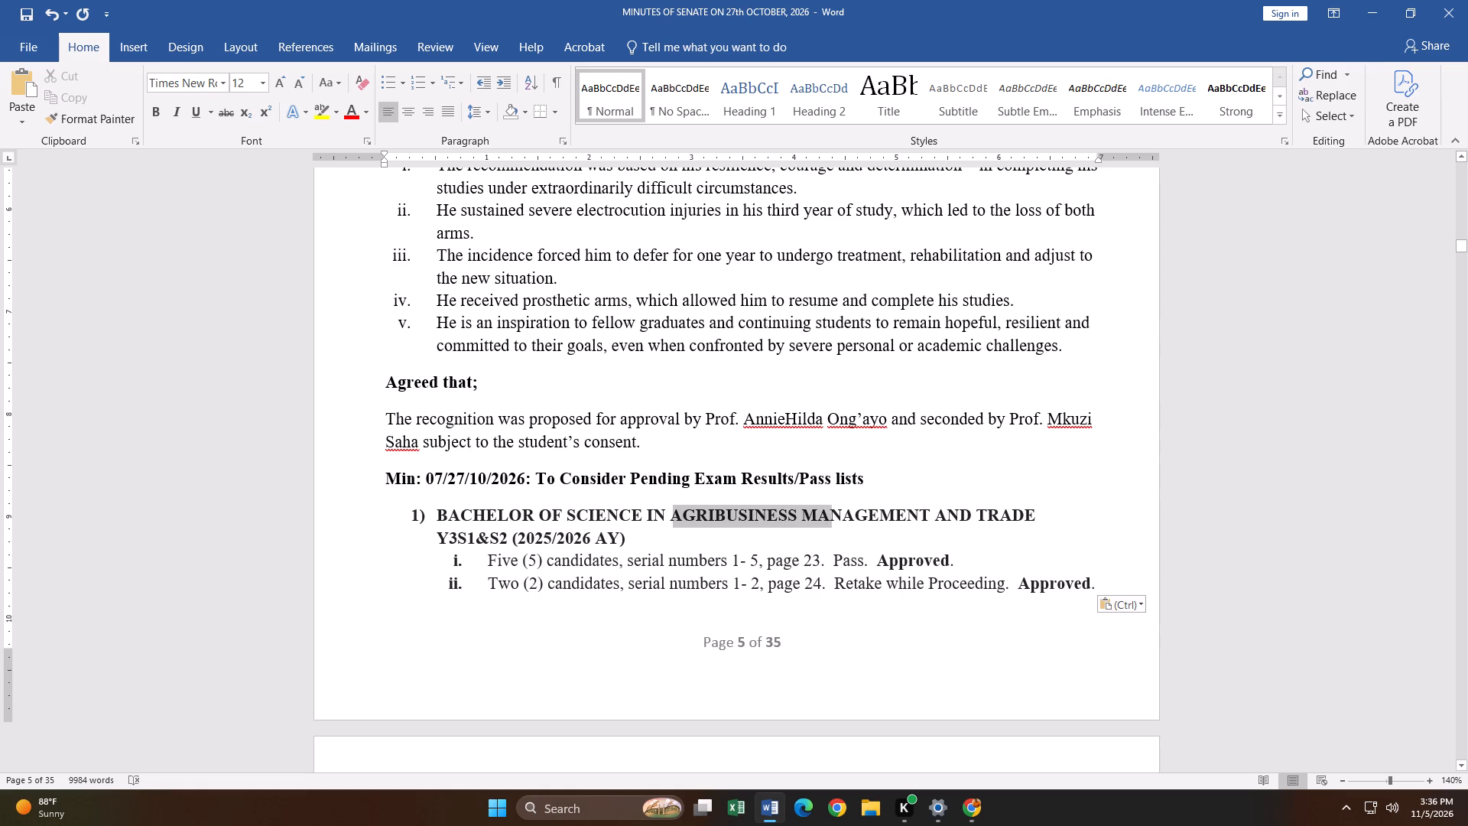
drag(906, 498, 1020, 532)
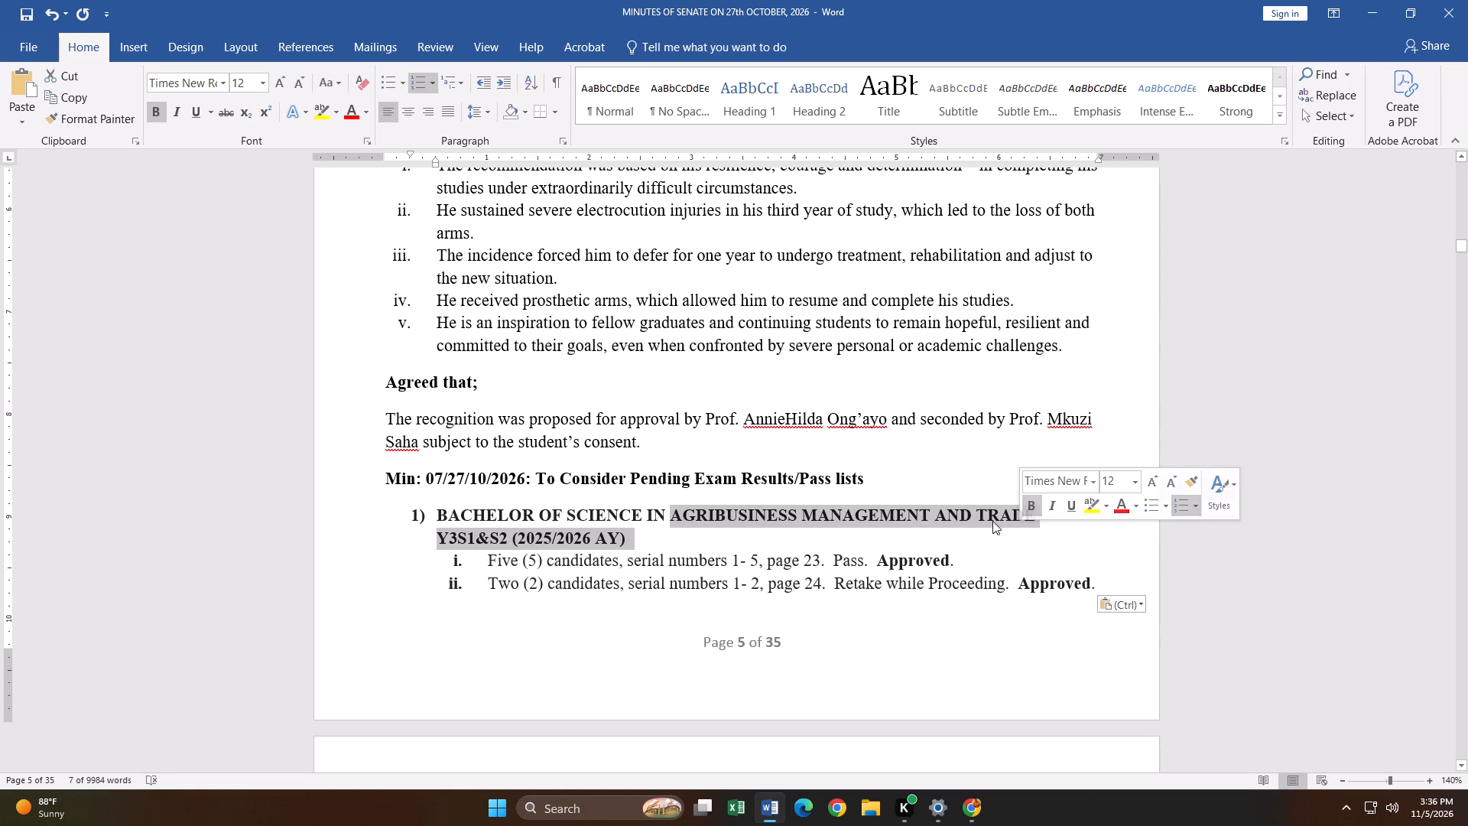
click(976, 522)
click(1034, 511)
key(BackSpace)
key(BackSpace)
key(BackSpace)
key(BackSpace)
key(BackSpace)
key(BackSpace)
key(BackSpace)
key(BackSpace)
key(BackSpace)
key(BackSpace)
key(BackSpace)
key(BackSpace)
key(BackSpace)
key(BackSpace)
key(BackSpace)
key(BackSpace)
key(BackSpace)
key(BackSpace)
key(BackSpace)
key(BackSpace)
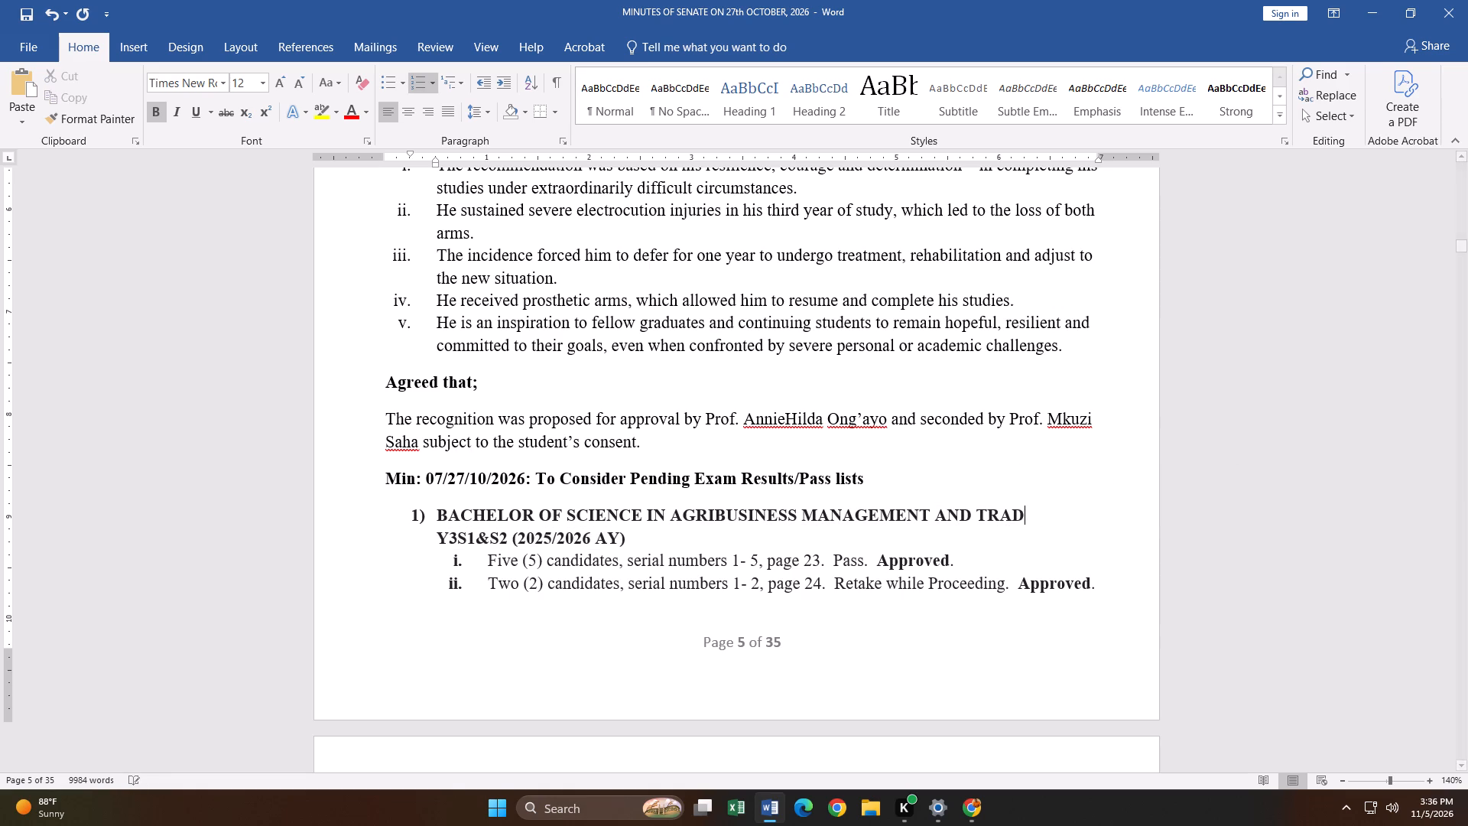
key(BackSpace)
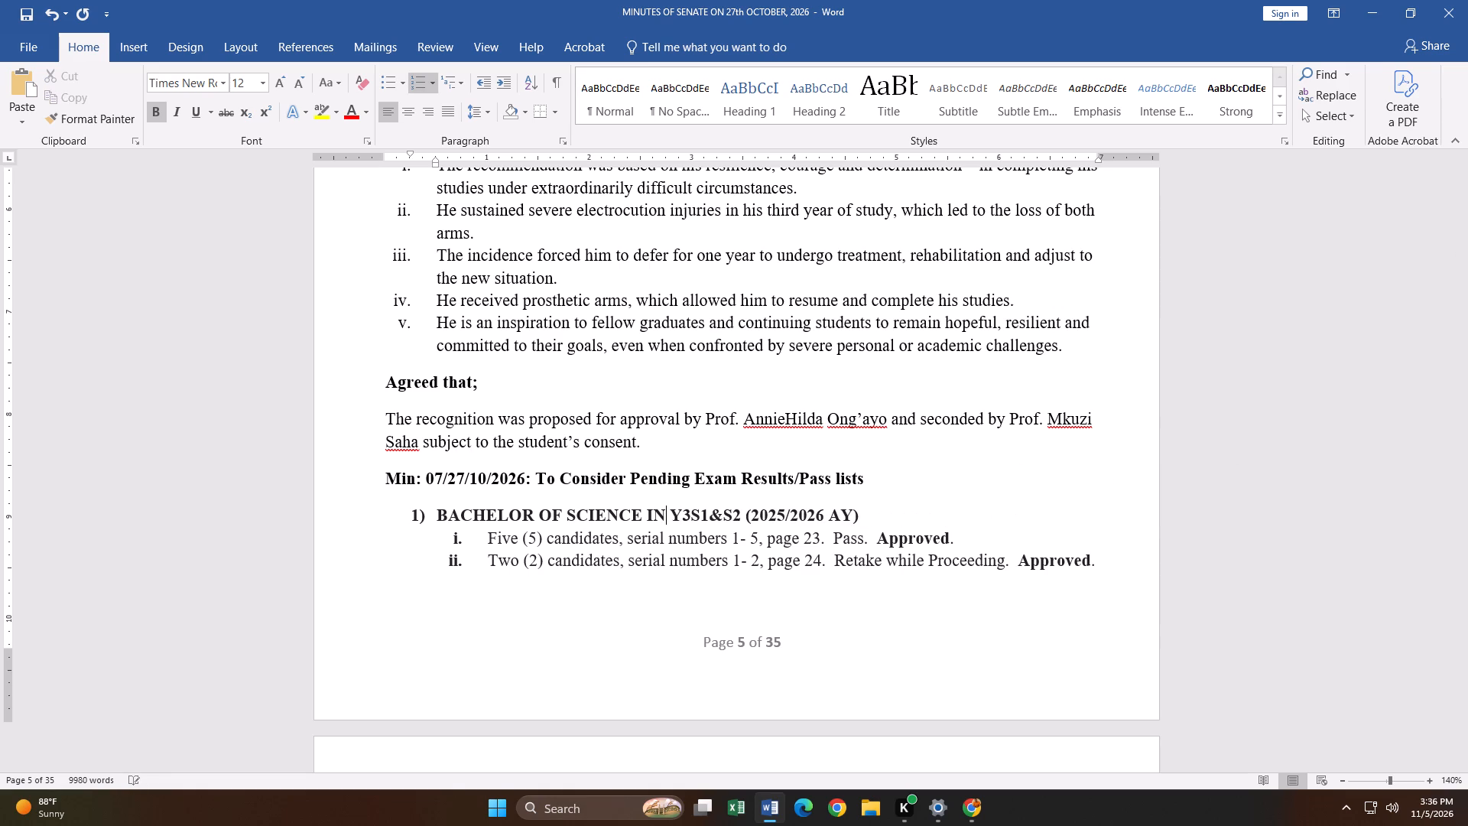
key(space)
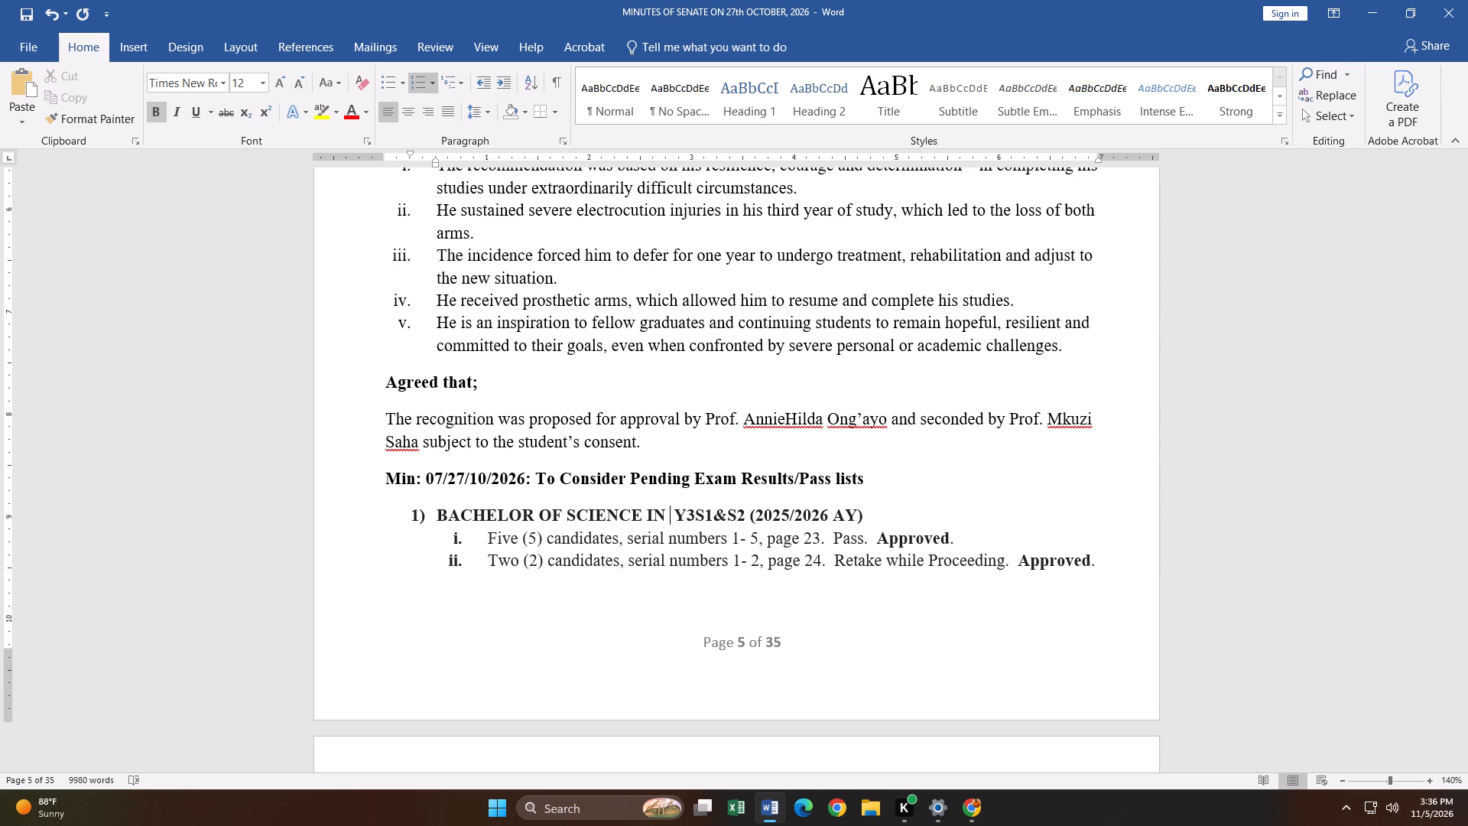
key(n)
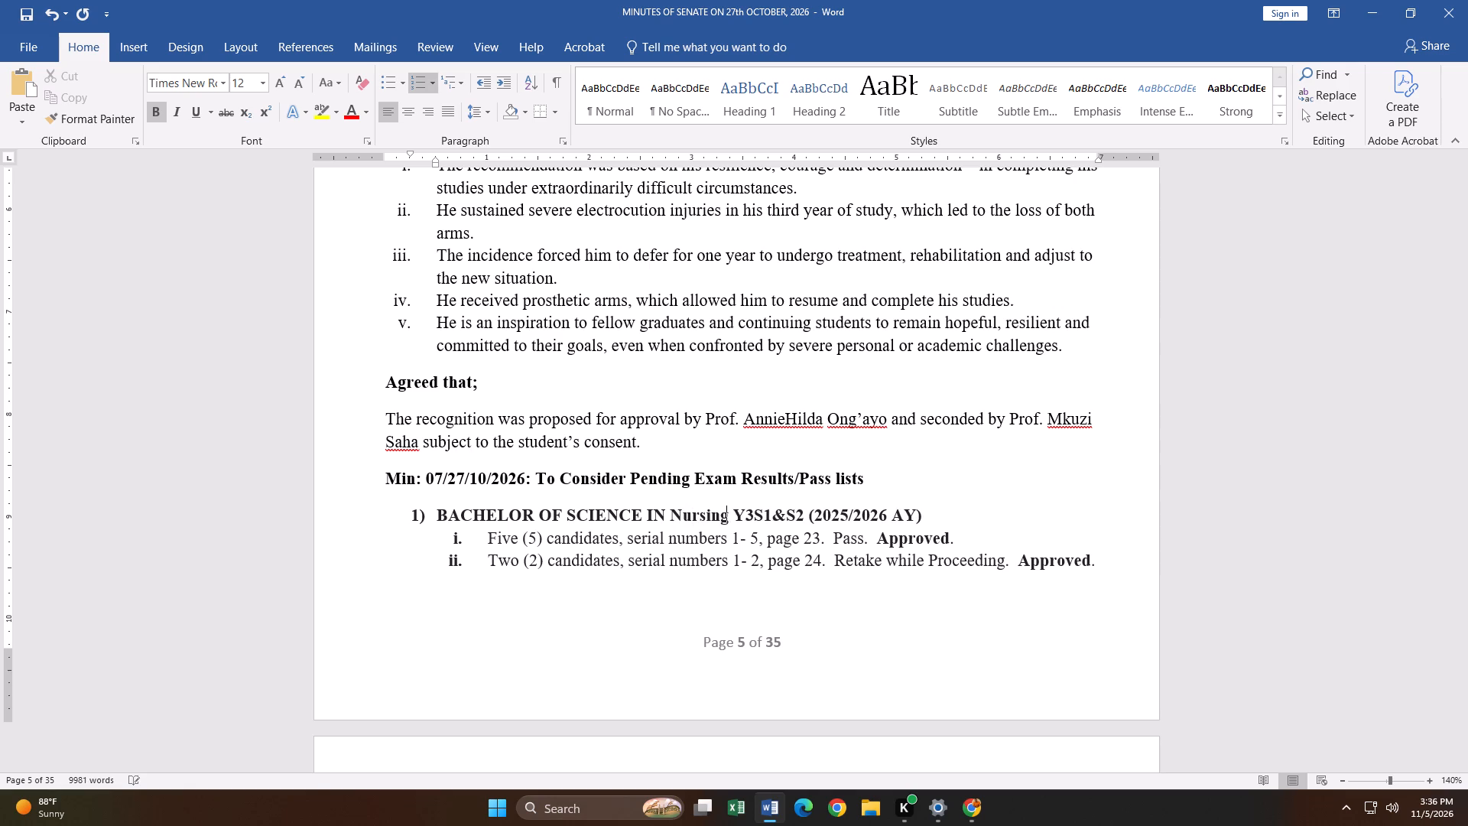
text(anf)
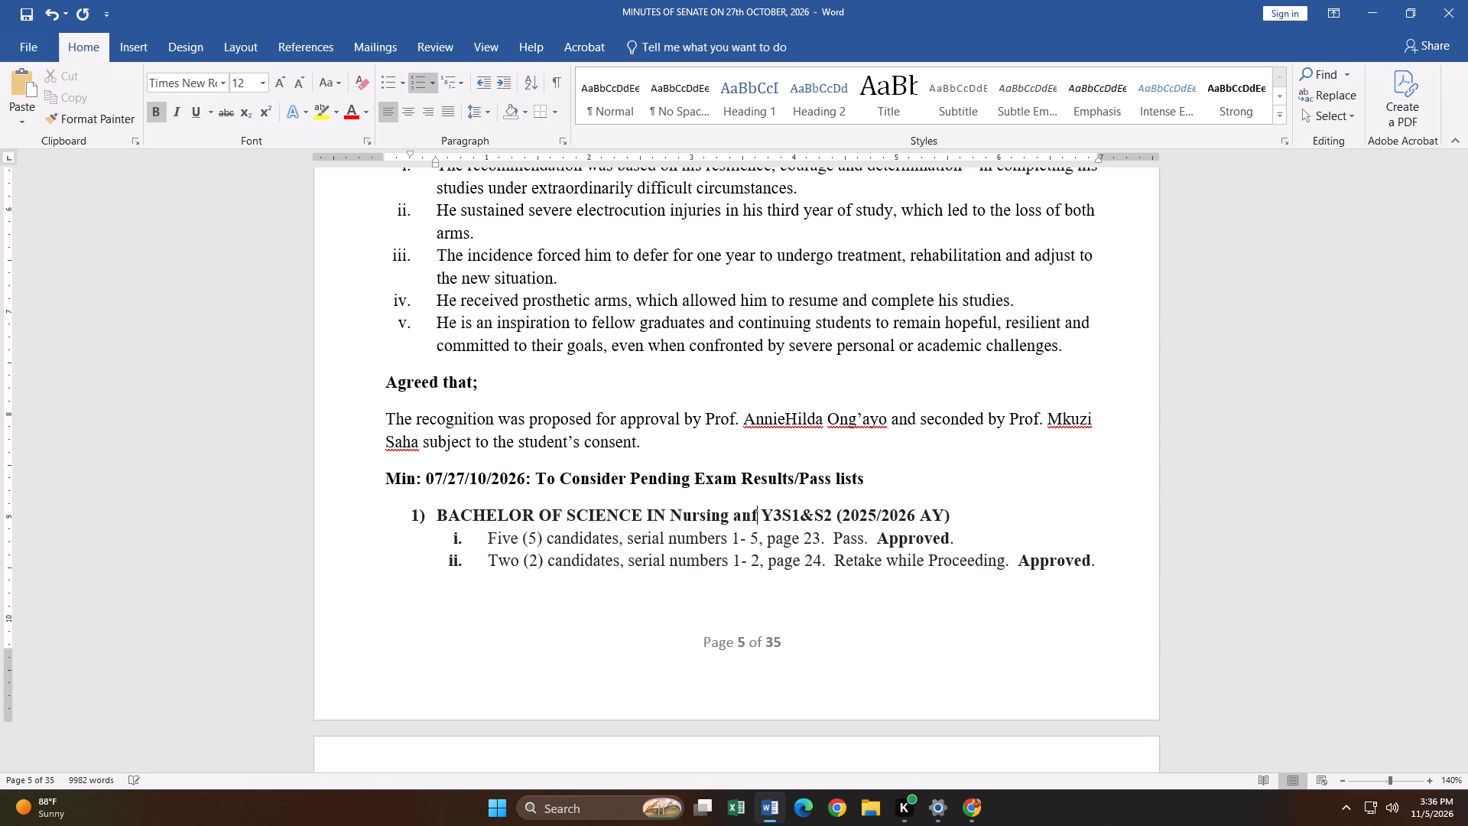
key(BackSpace)
text(d)
key(space)
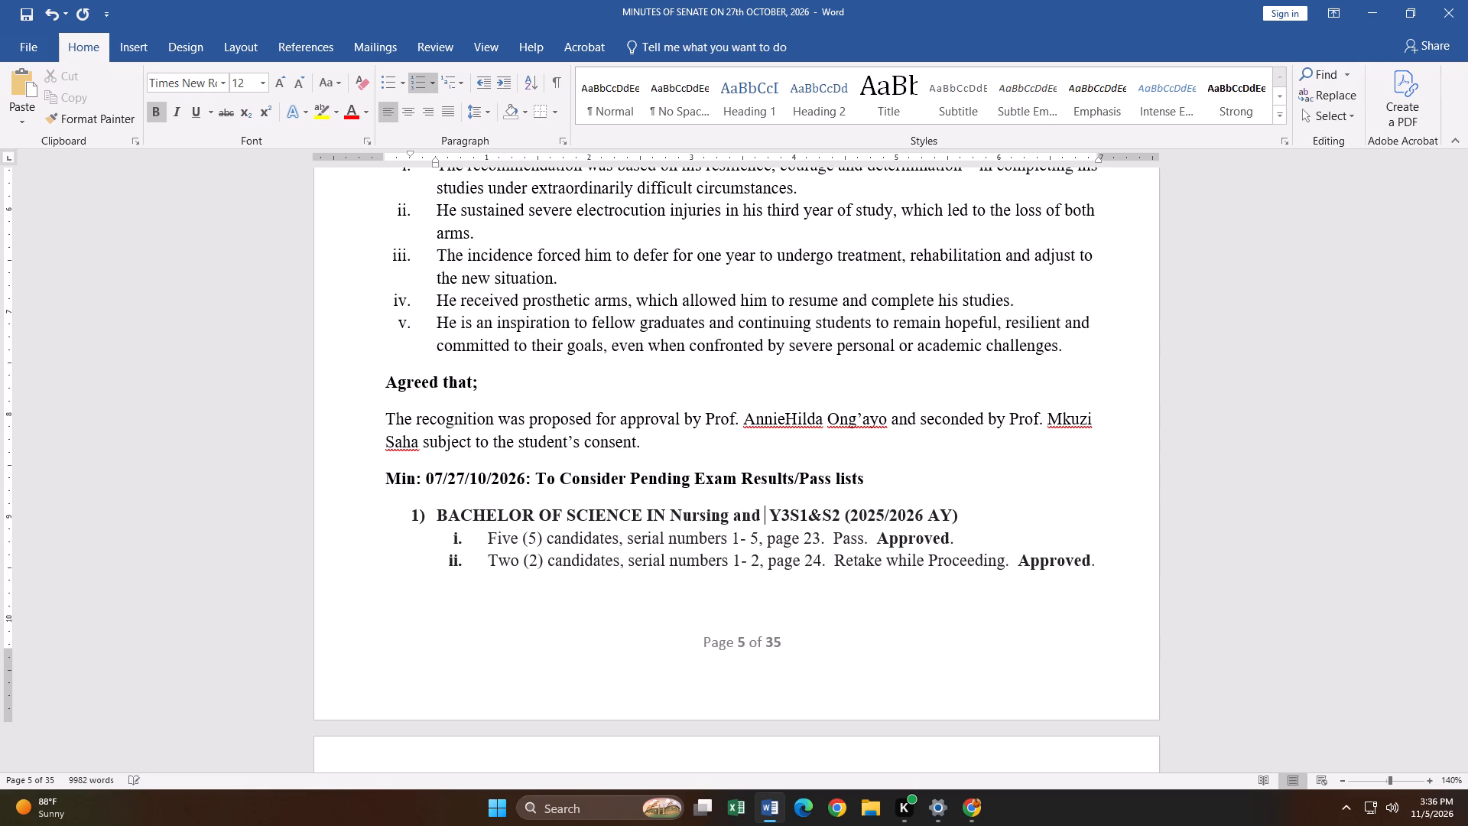
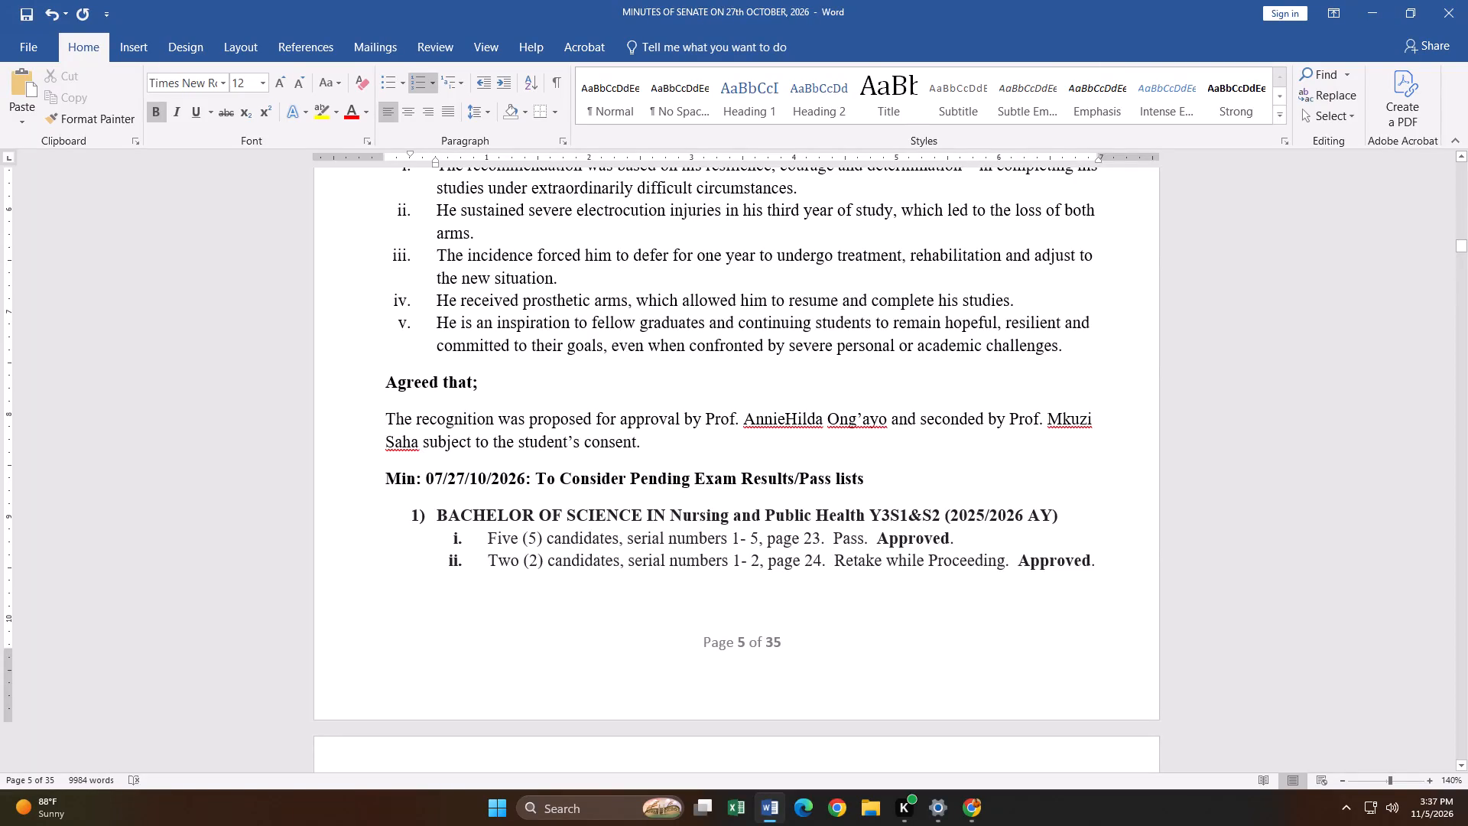
Change the year of study in the Nursing and Public Health heading under Min: 07/27/10/2026 to Y4.
click(889, 519)
key(BackSpace)
key(4)
click(980, 532)
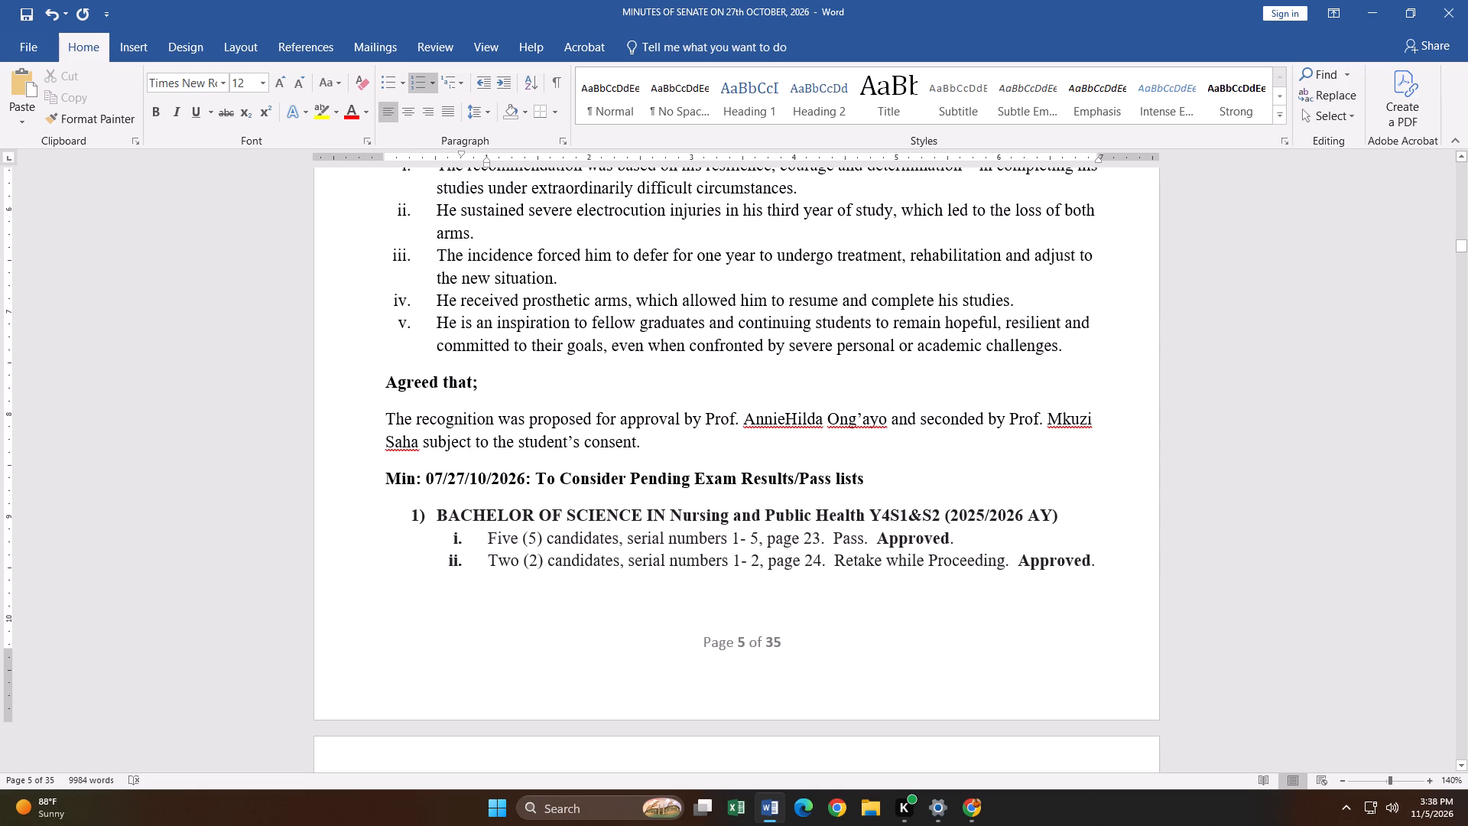
Convert "Nursing and Public Health" in the programme heading under Min: 07/27/10/2026 to uppercase.
drag(868, 513, 684, 517)
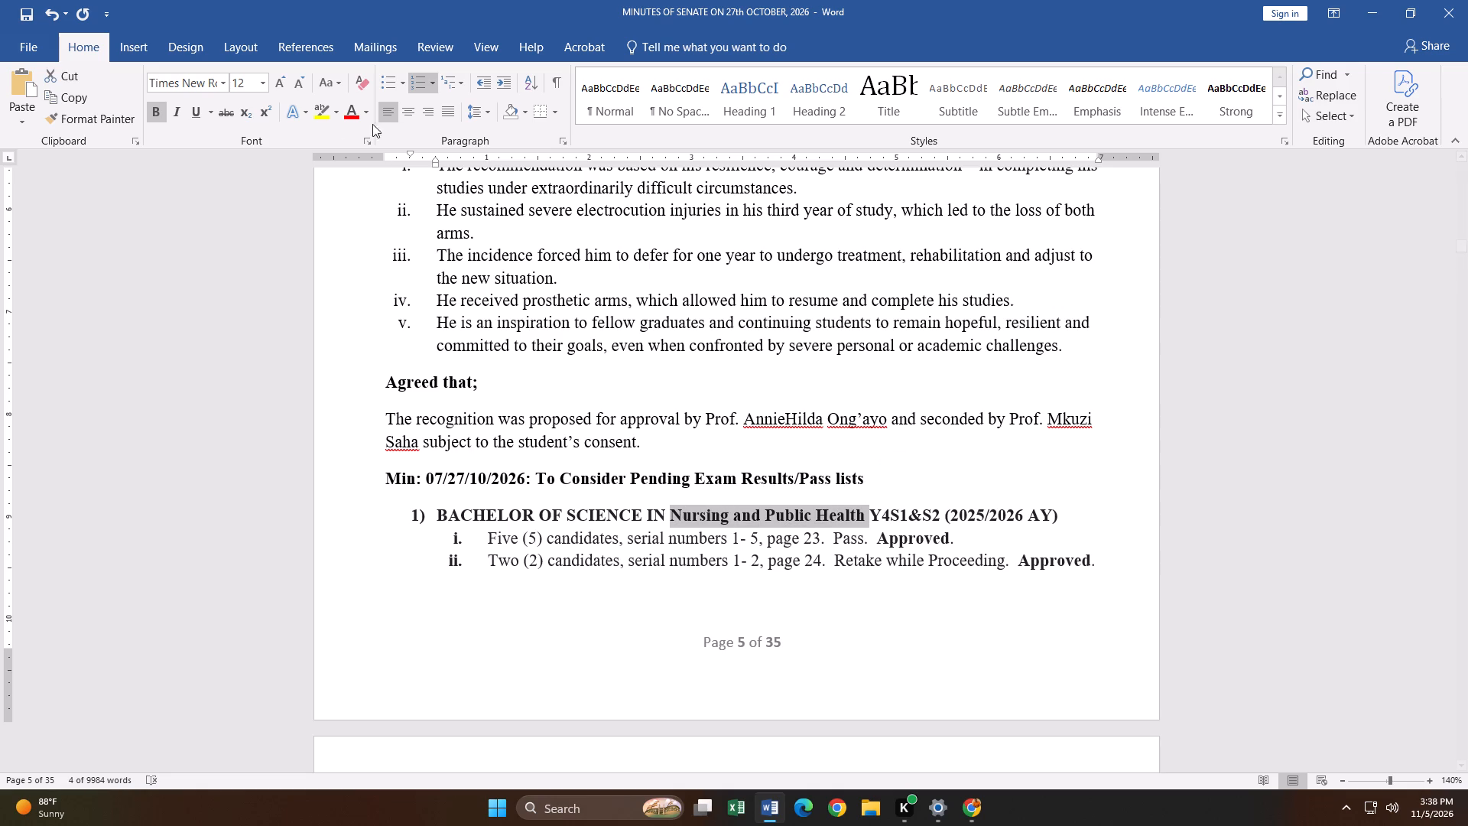
click(336, 84)
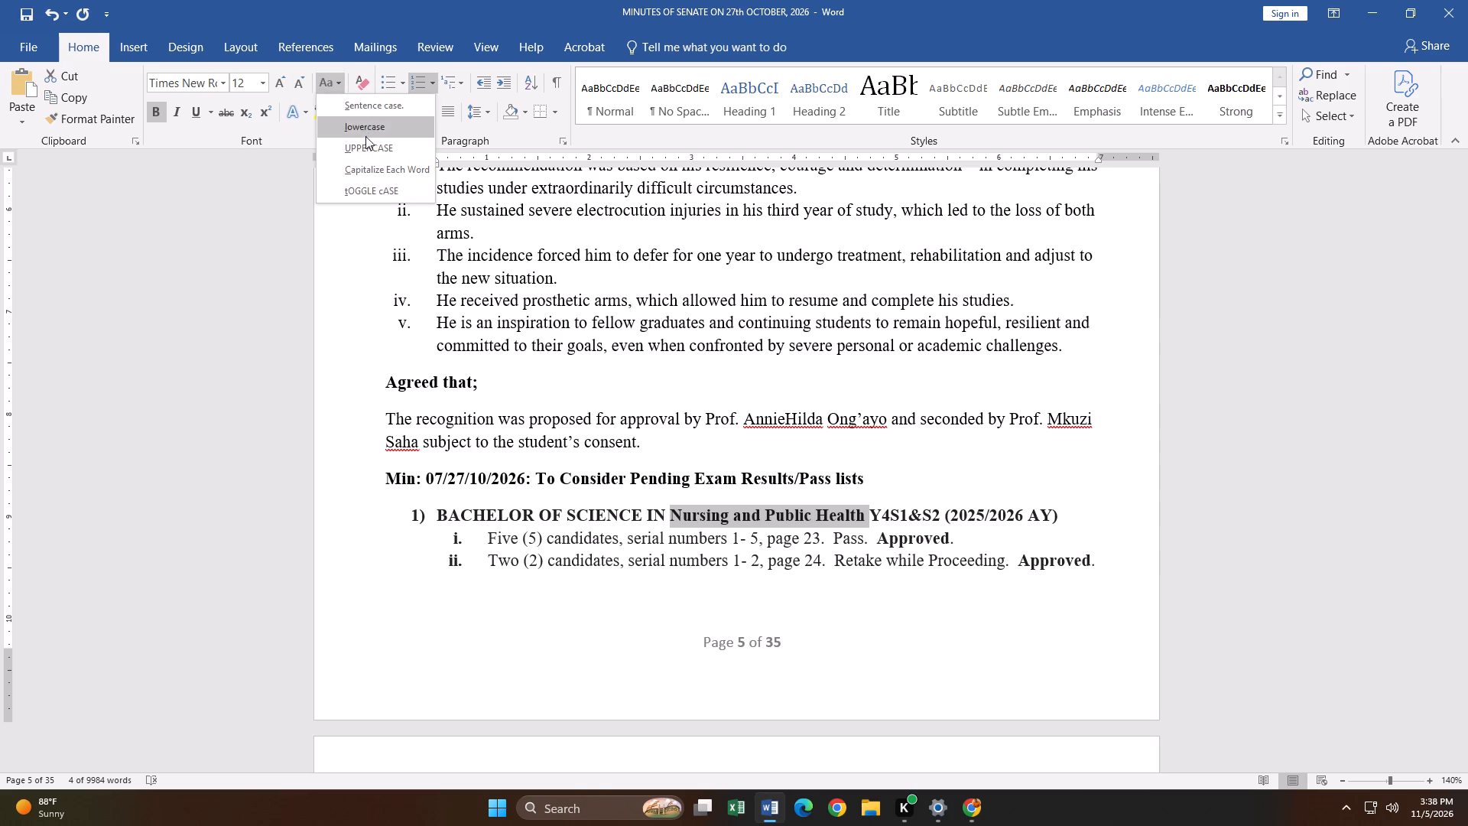
click(366, 145)
click(851, 527)
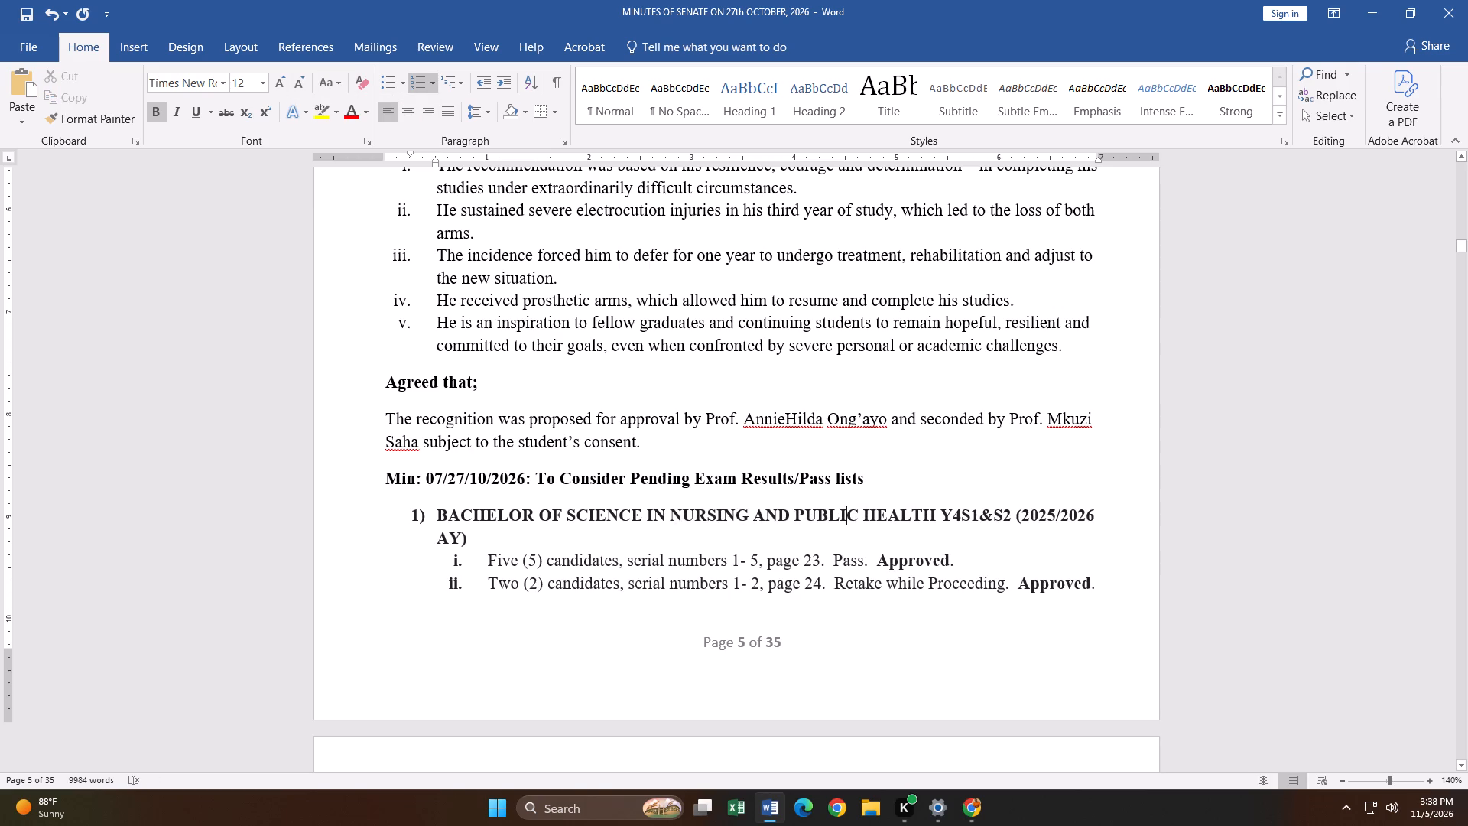
Place the text cursor before "Five (5) candidates" in the first result line under the Nursing and Public Health heading.
click(538, 559)
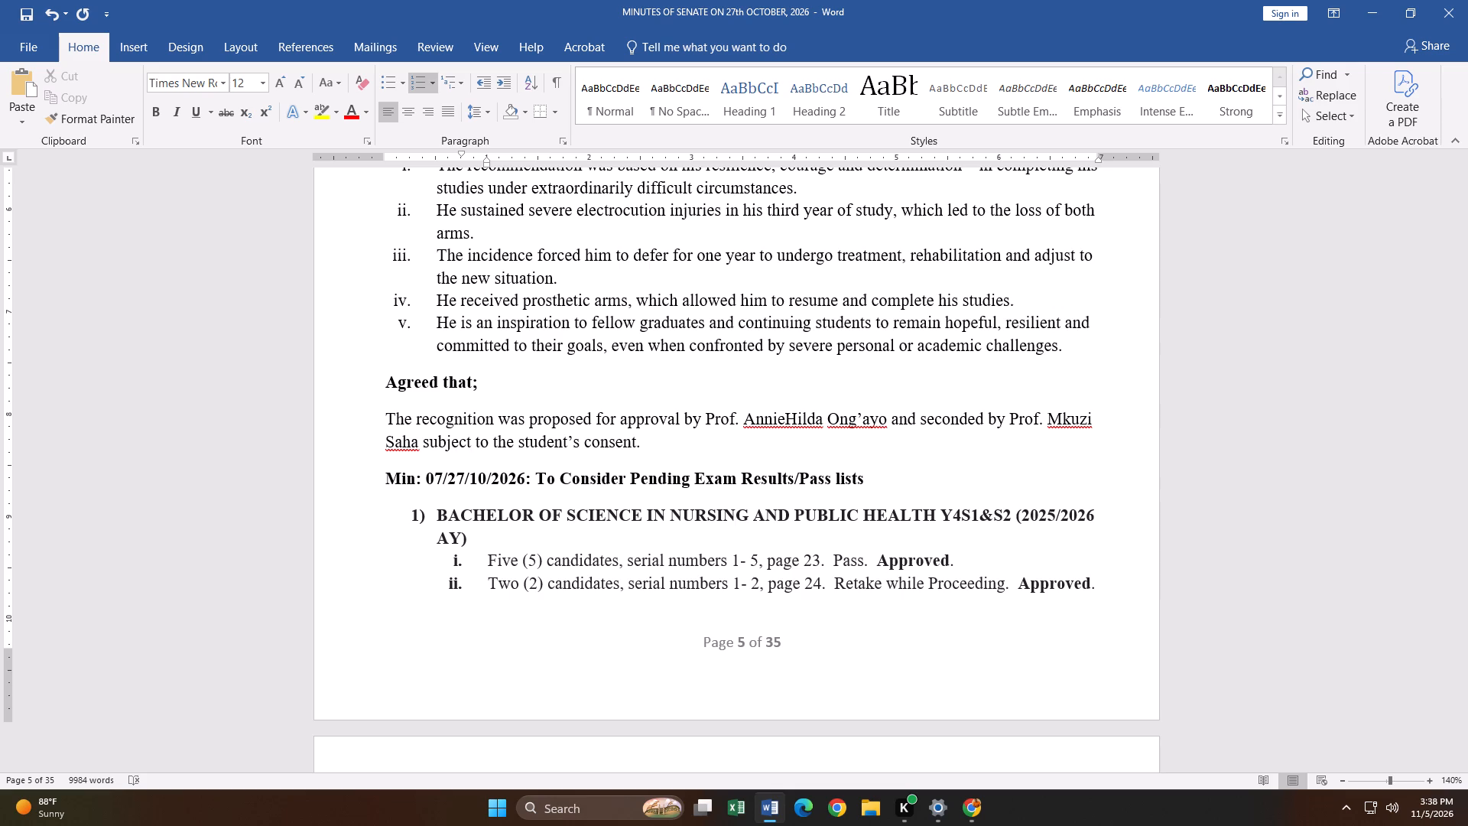
click(487, 563)
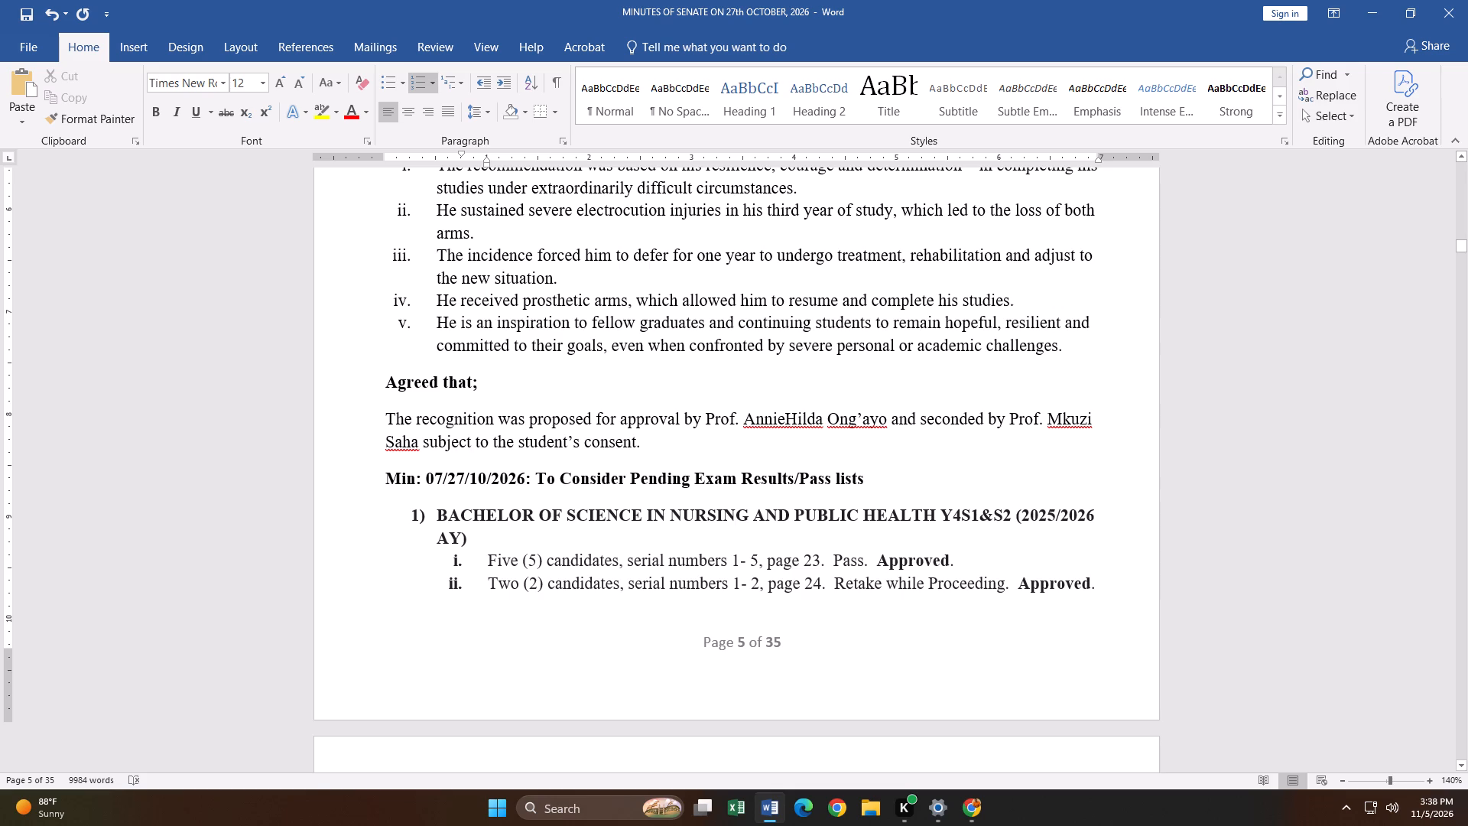
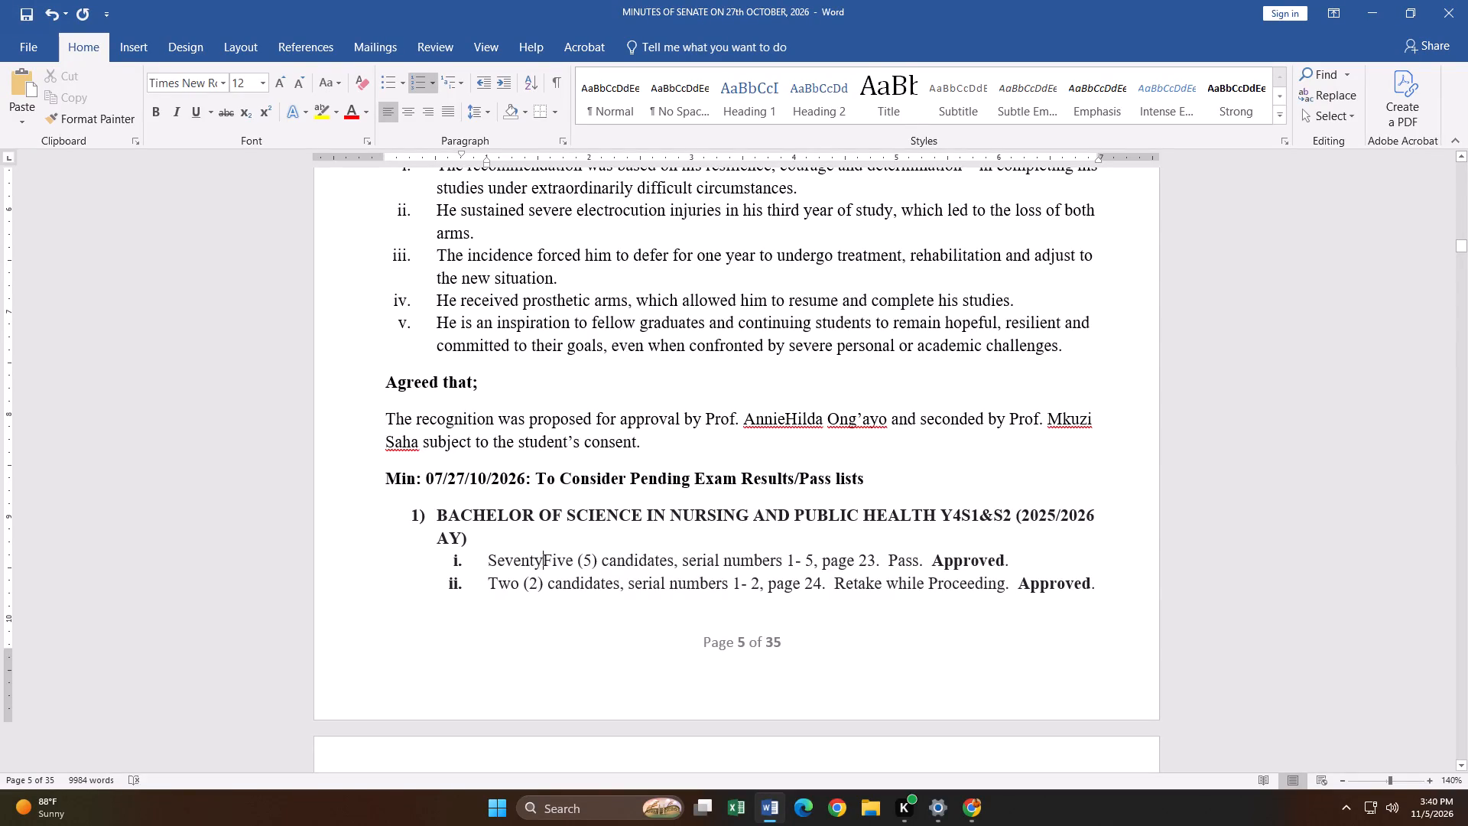
Complete the first Nursing and Public Health result line as Seventy Five (75) candidates, serial numbers 1- 75, page 1-2.
key(space)
click(585, 559)
key(7)
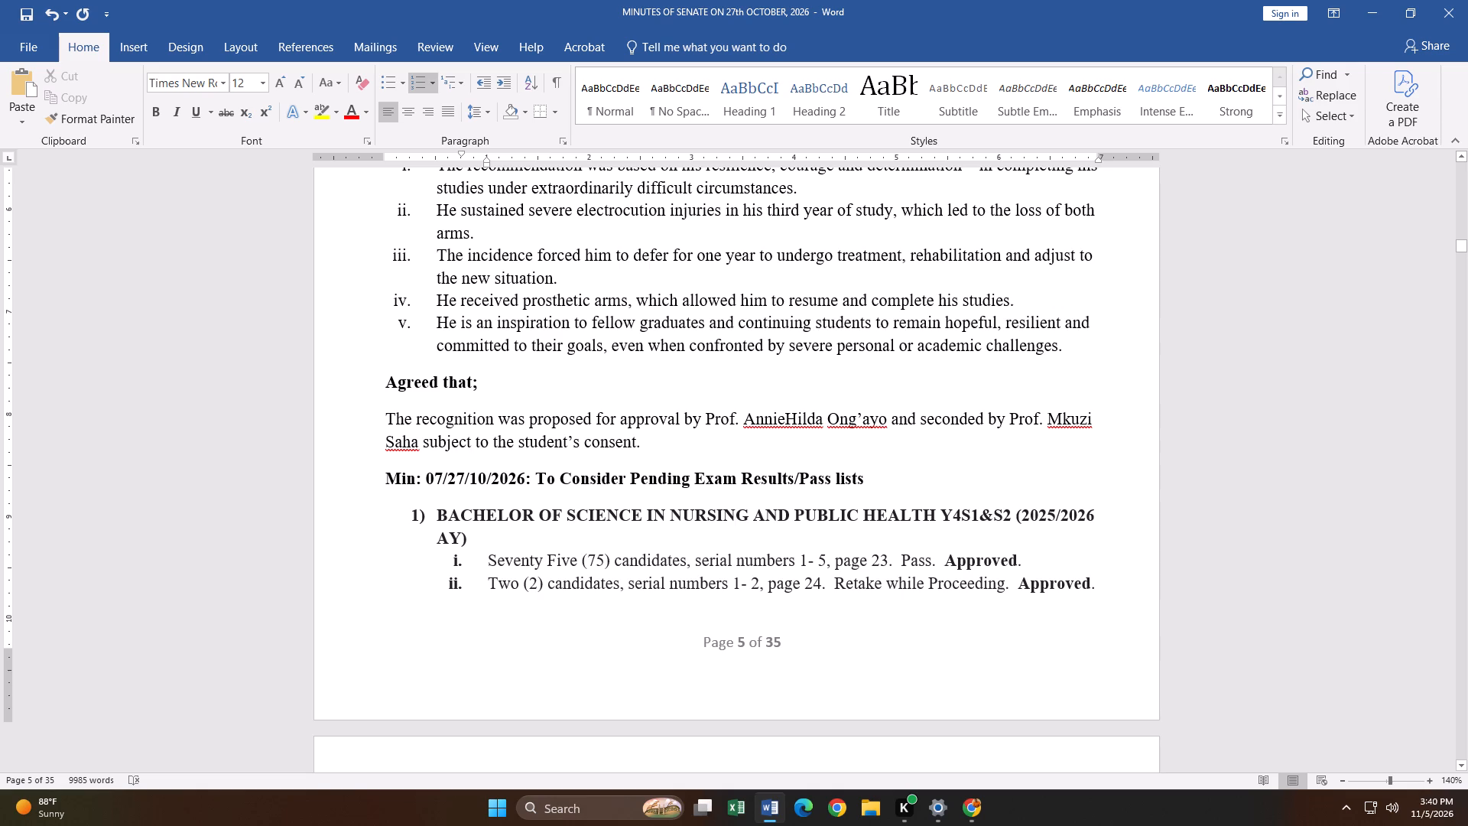
click(826, 561)
key(BackSpace)
text(75)
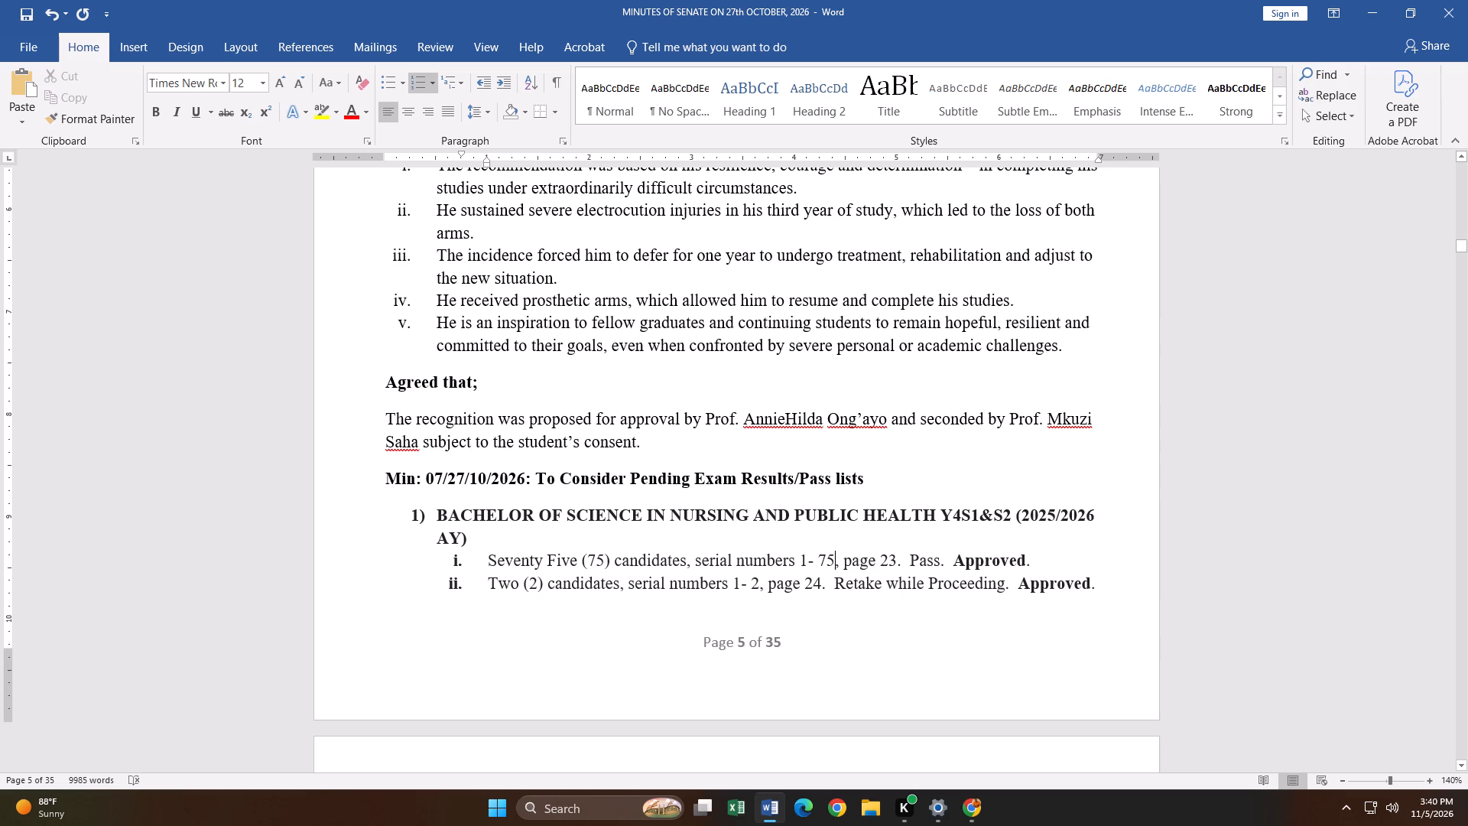
click(895, 563)
key(BackSpace)
key(BackSpace)
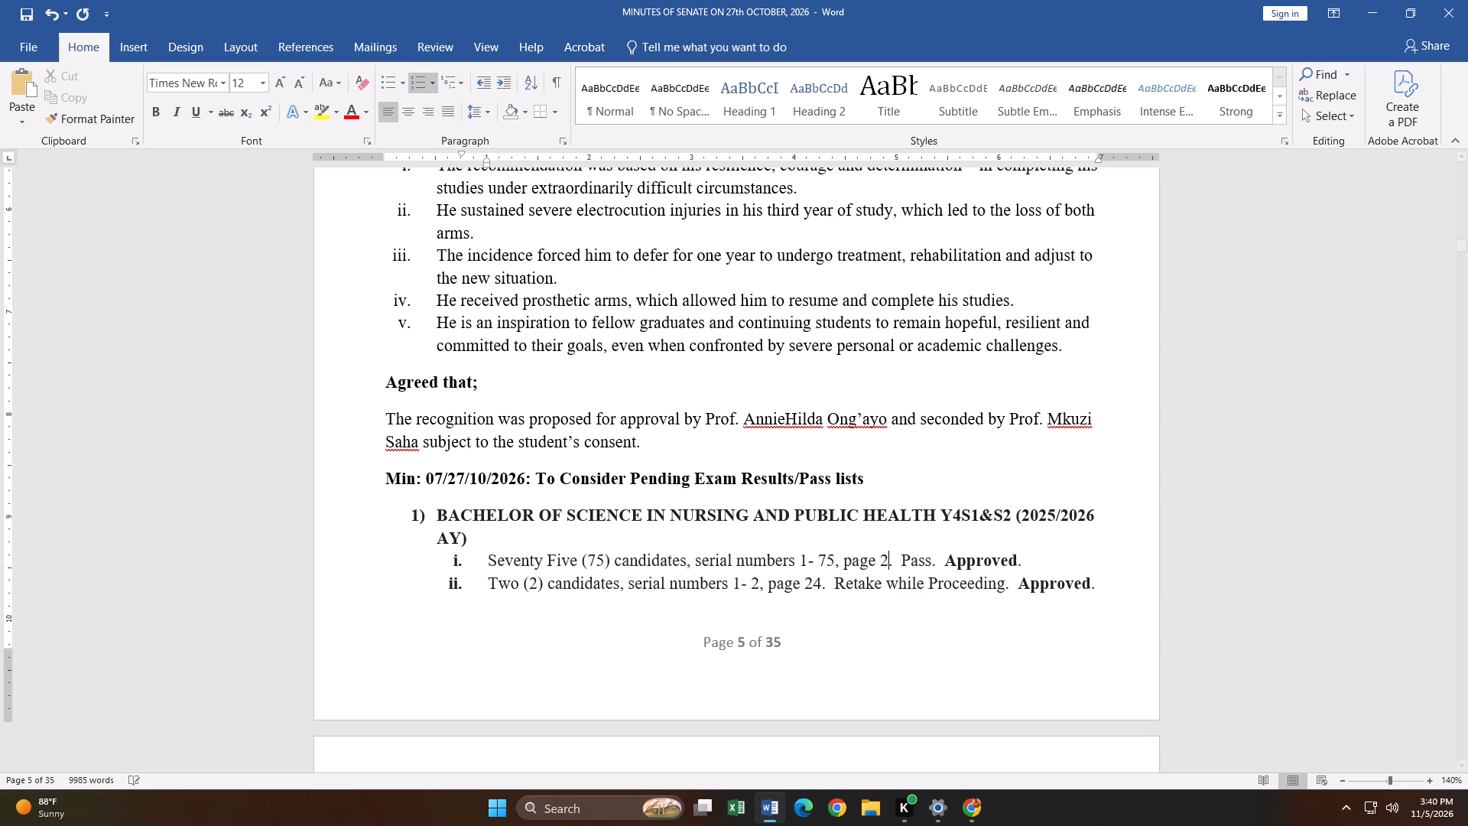
key(1)
text(-2)
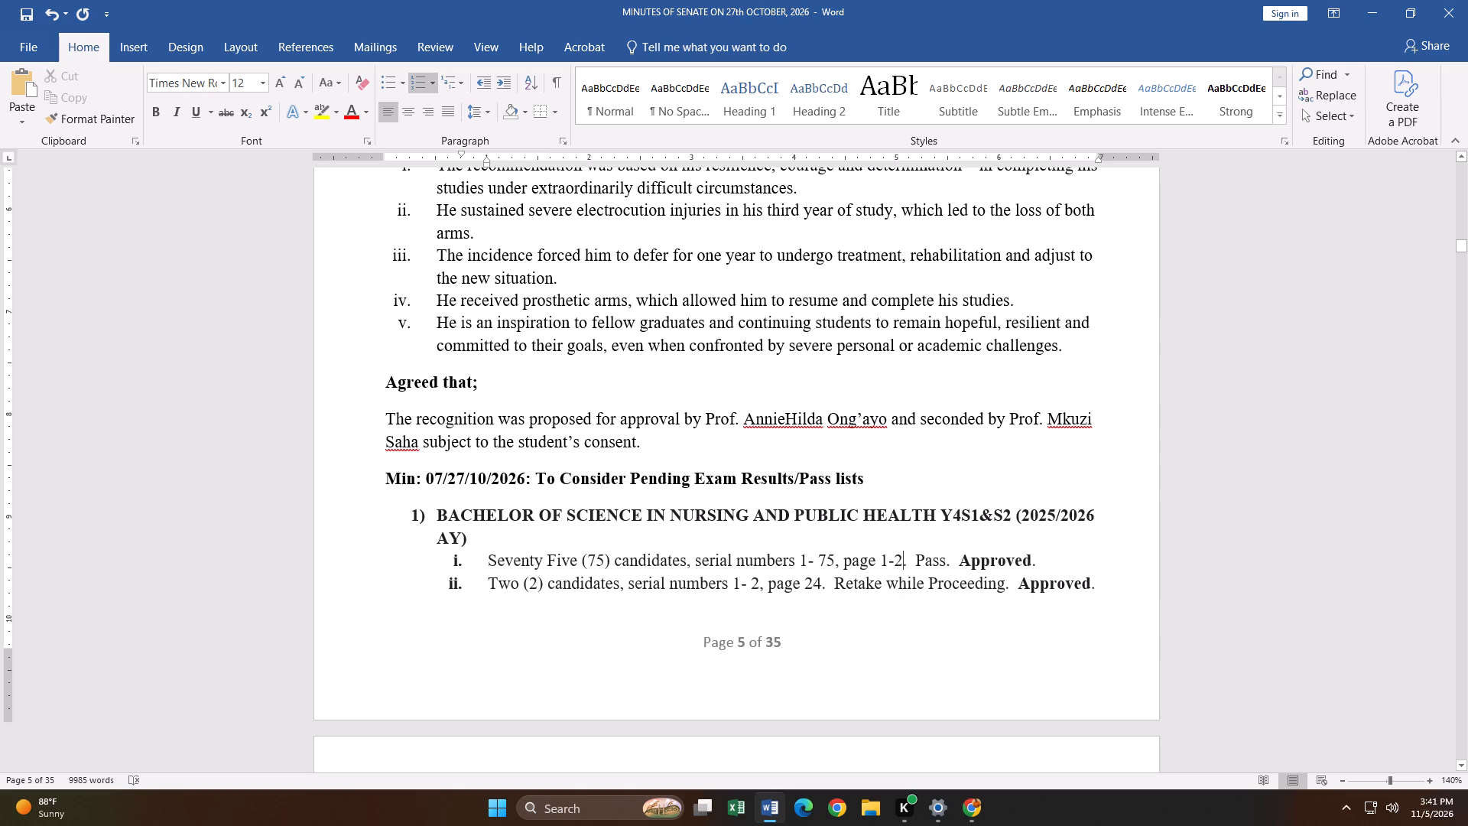
Change the candidate count in the second Nursing and Public Health result line to "One (1) candidate".
click(521, 584)
key(BackSpace)
key(BackSpace)
key(BackSpace)
text(aoanr)
key(Insert)
key(Insert)
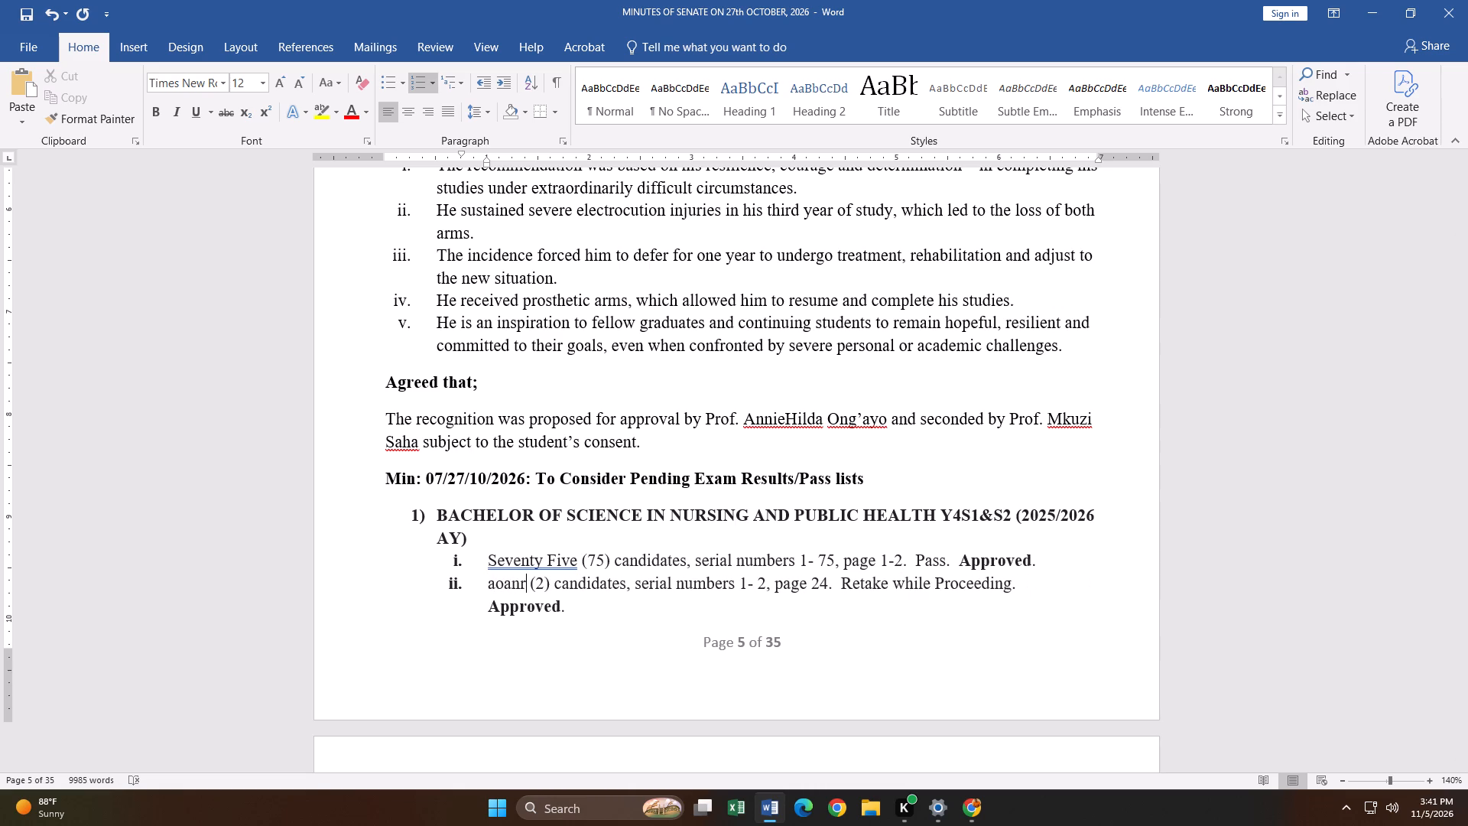
key(Insert)
key(BackSpace)
key(BackSpace)
key(BackSpace)
key(BackSpace)
key(BackSpace)
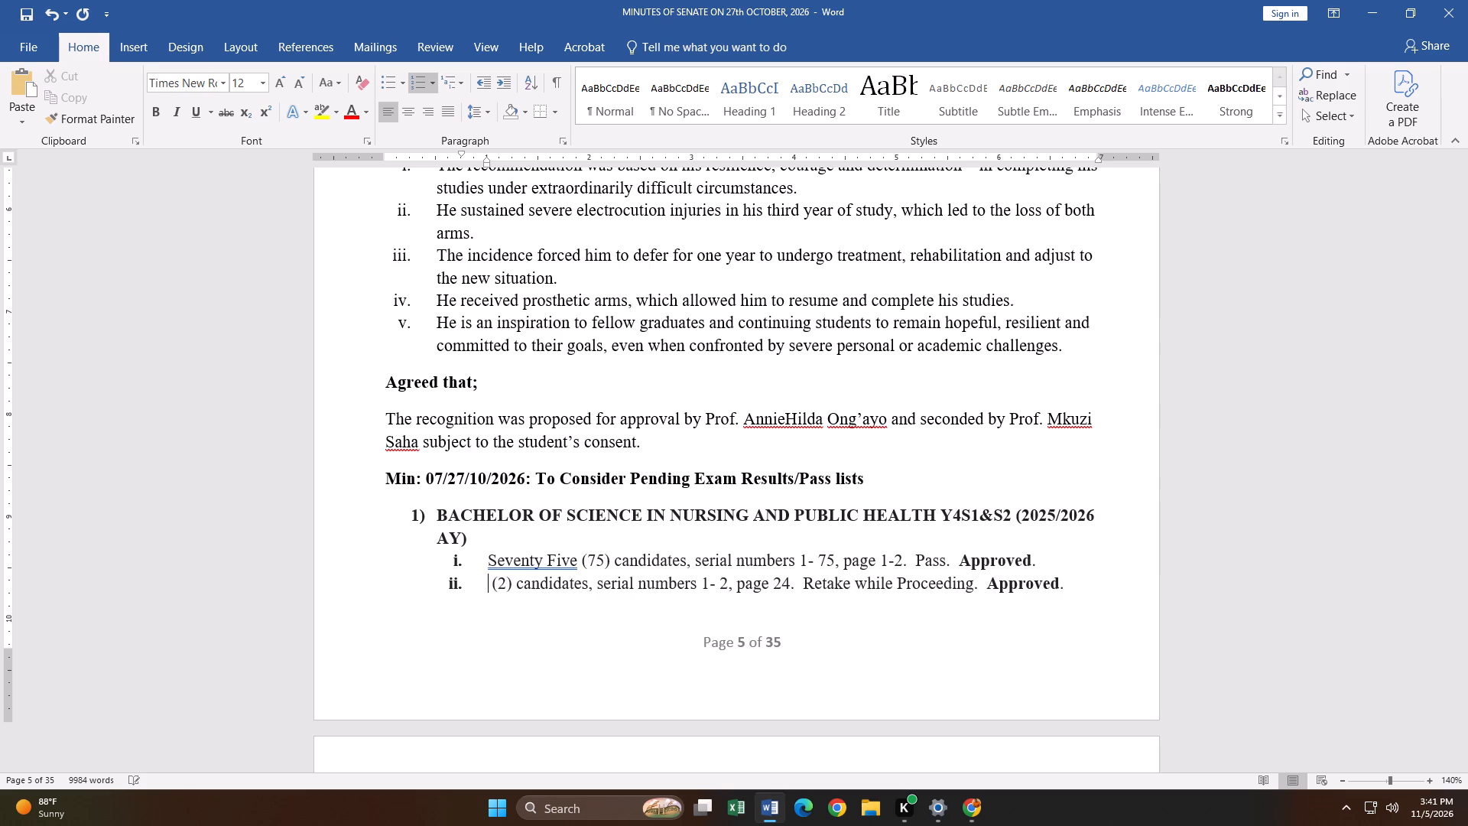
text(aoanr)
key(BackSpace)
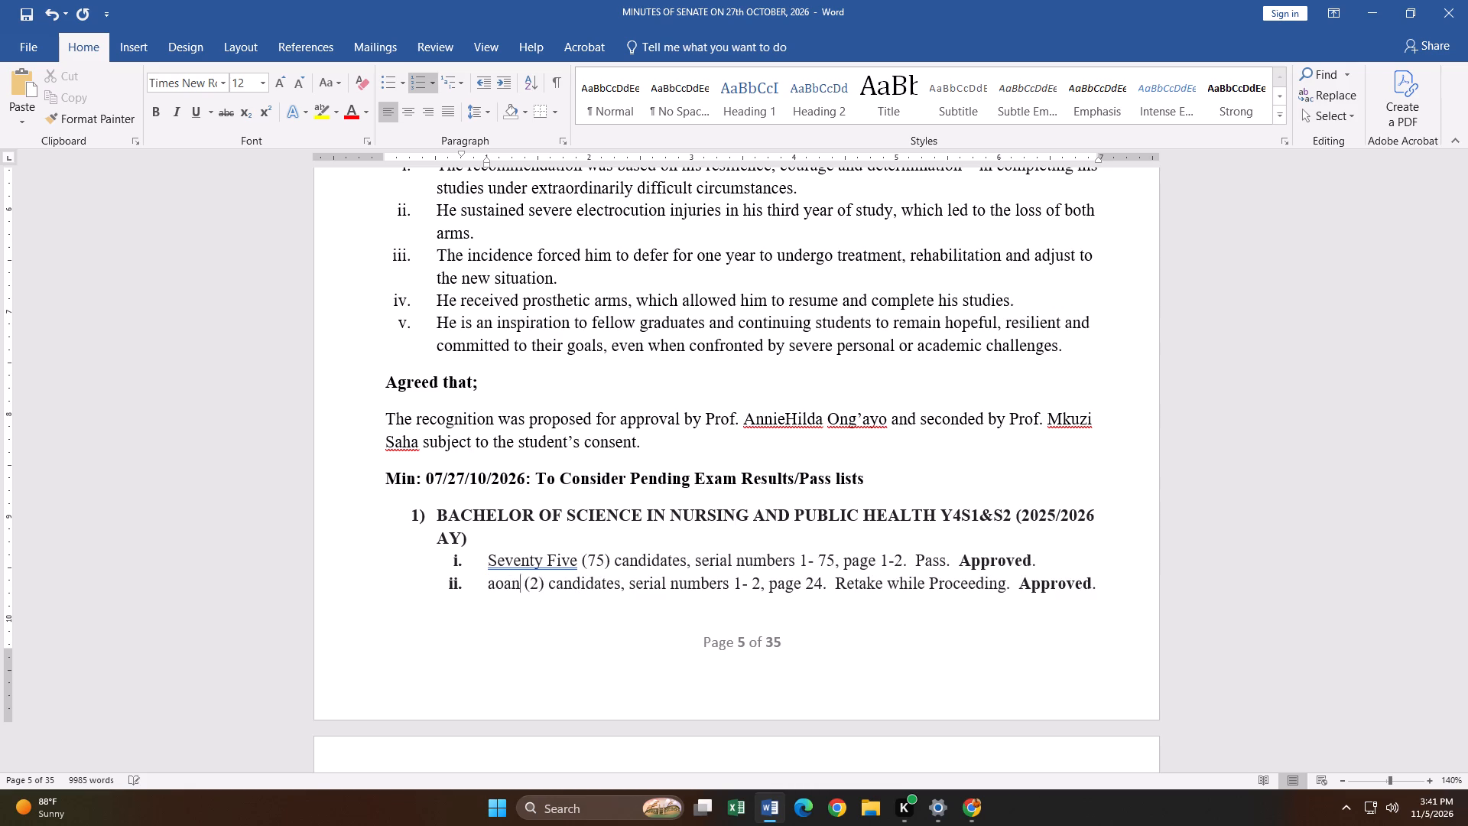
key(BackSpace)
key(BackSpace)
key(BackSpace)
key(BackSpace)
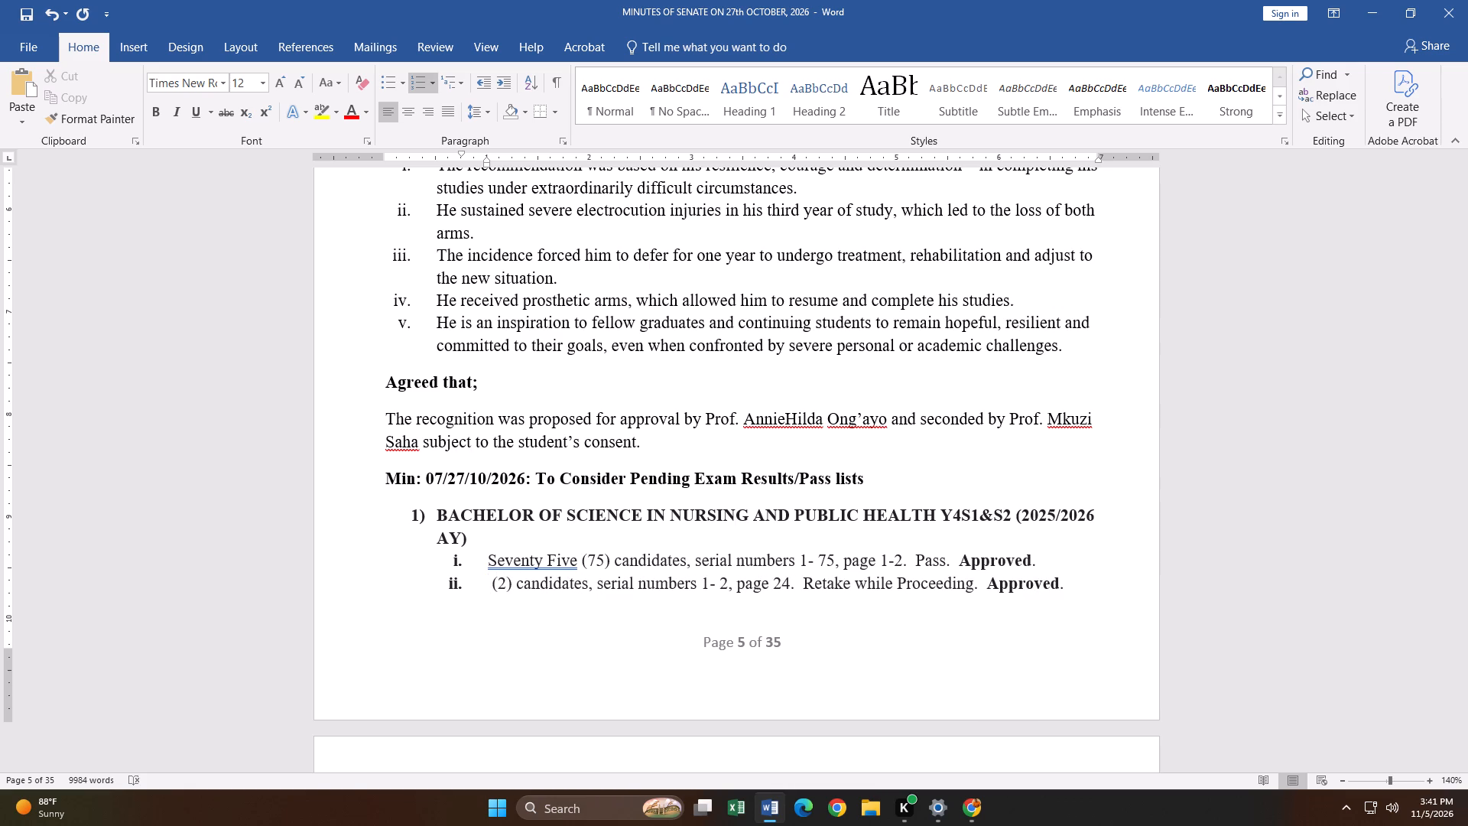
text(ne)
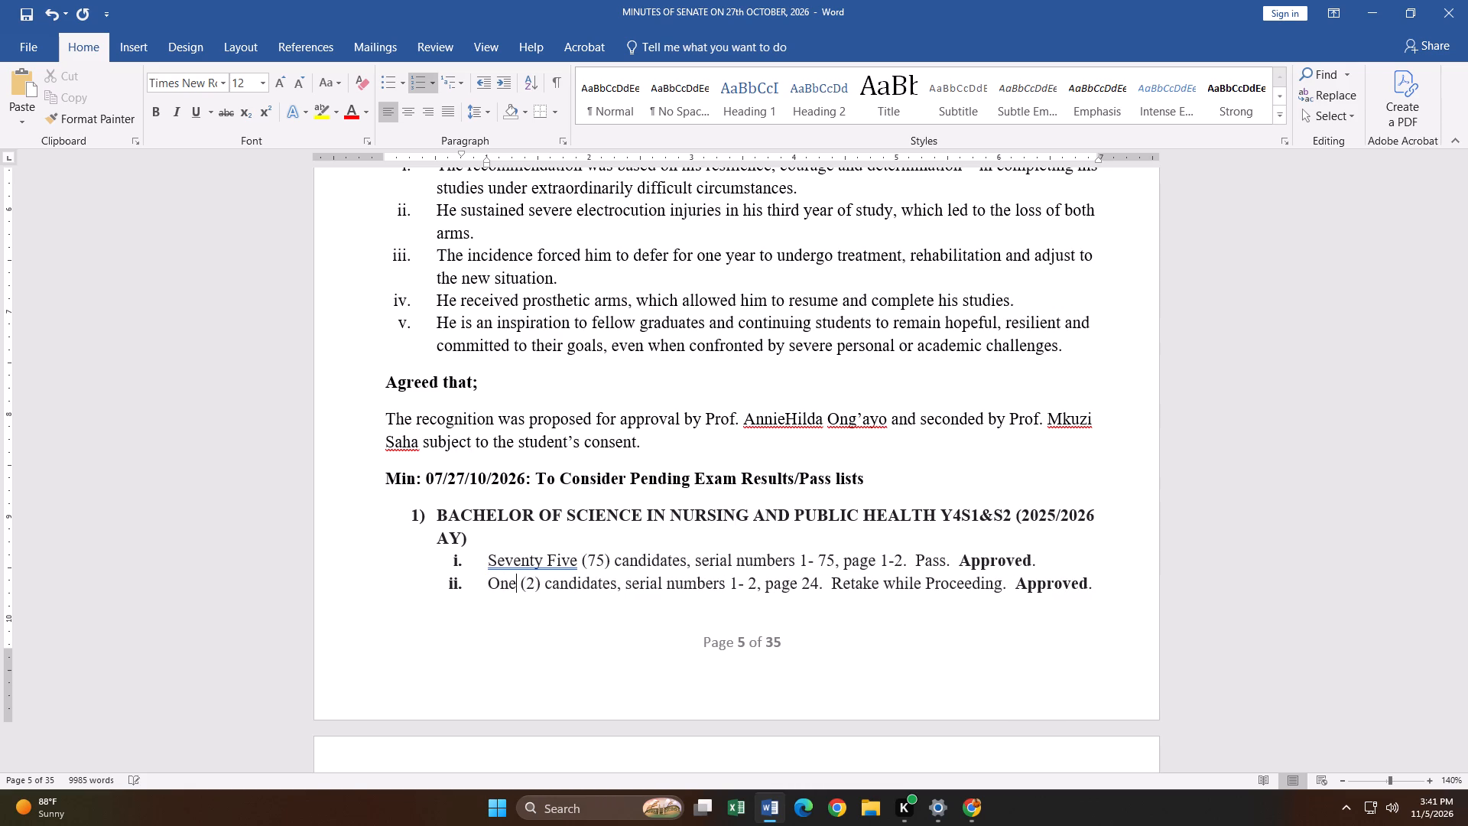
click(534, 580)
key(BackSpace)
key(1)
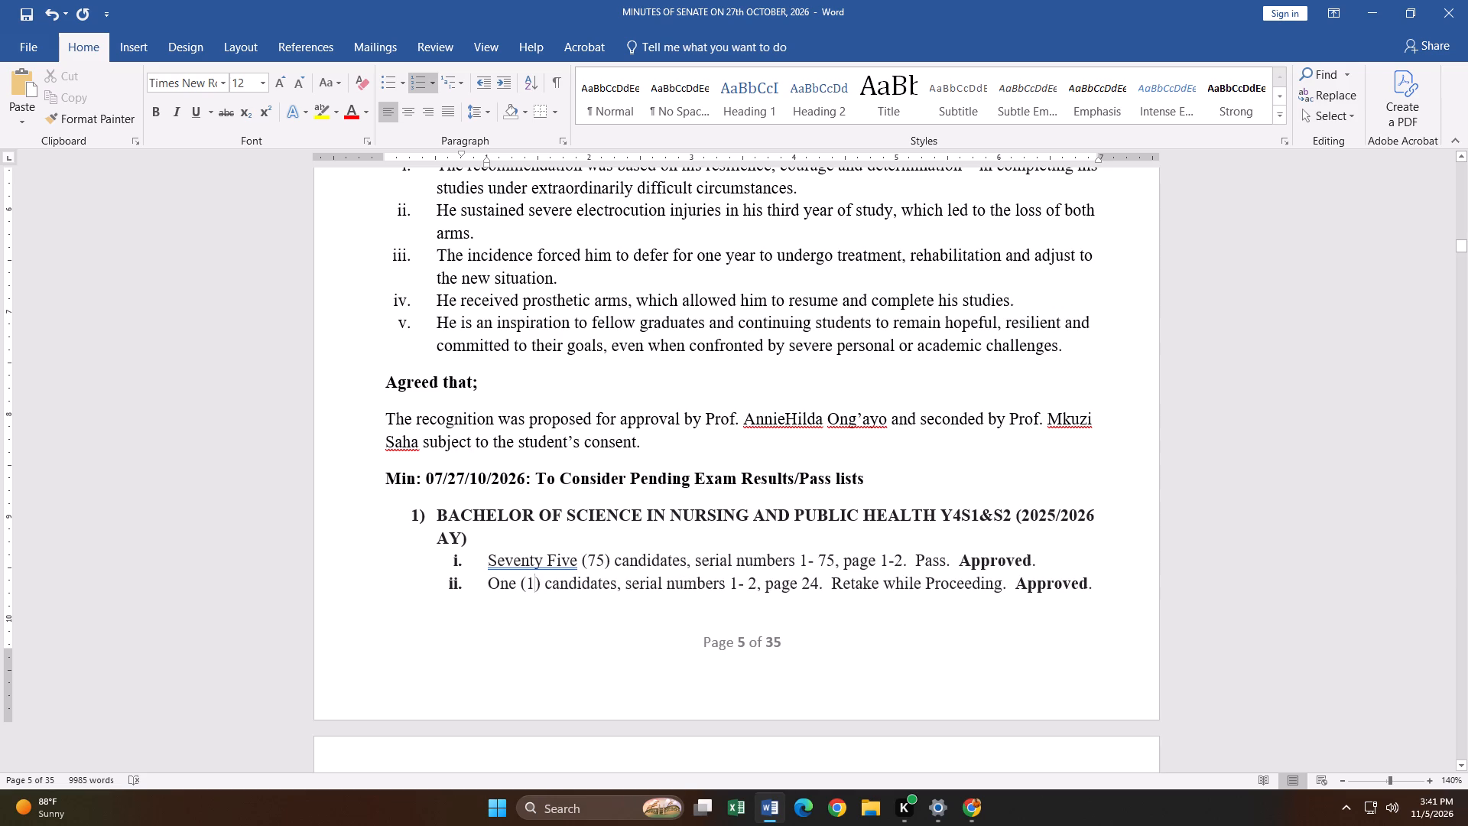
click(616, 584)
key(BackSpace)
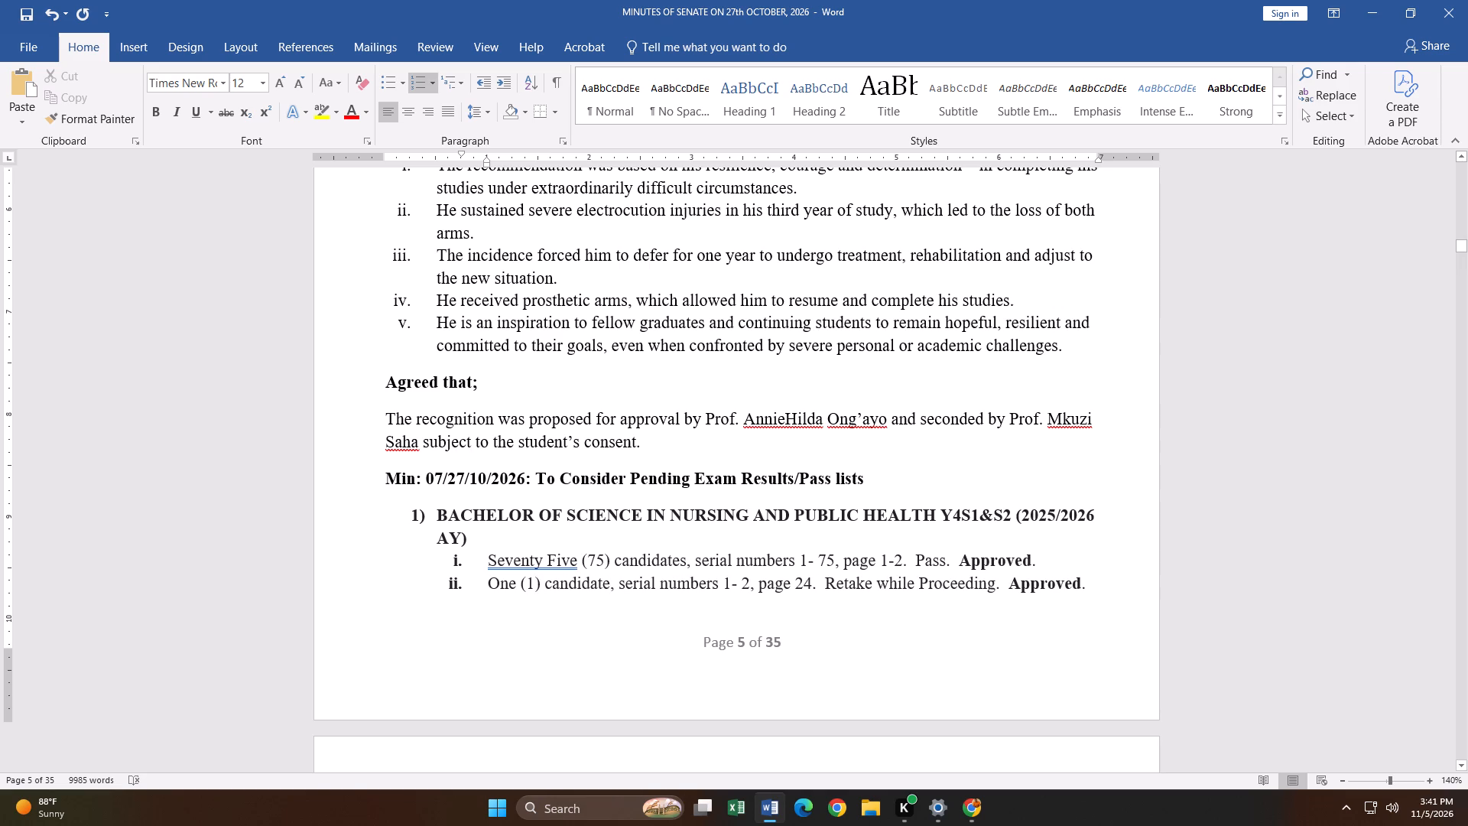
Replace "Retake while Proceeding" in the second result line with "Incomplete".
drag(996, 583, 863, 598)
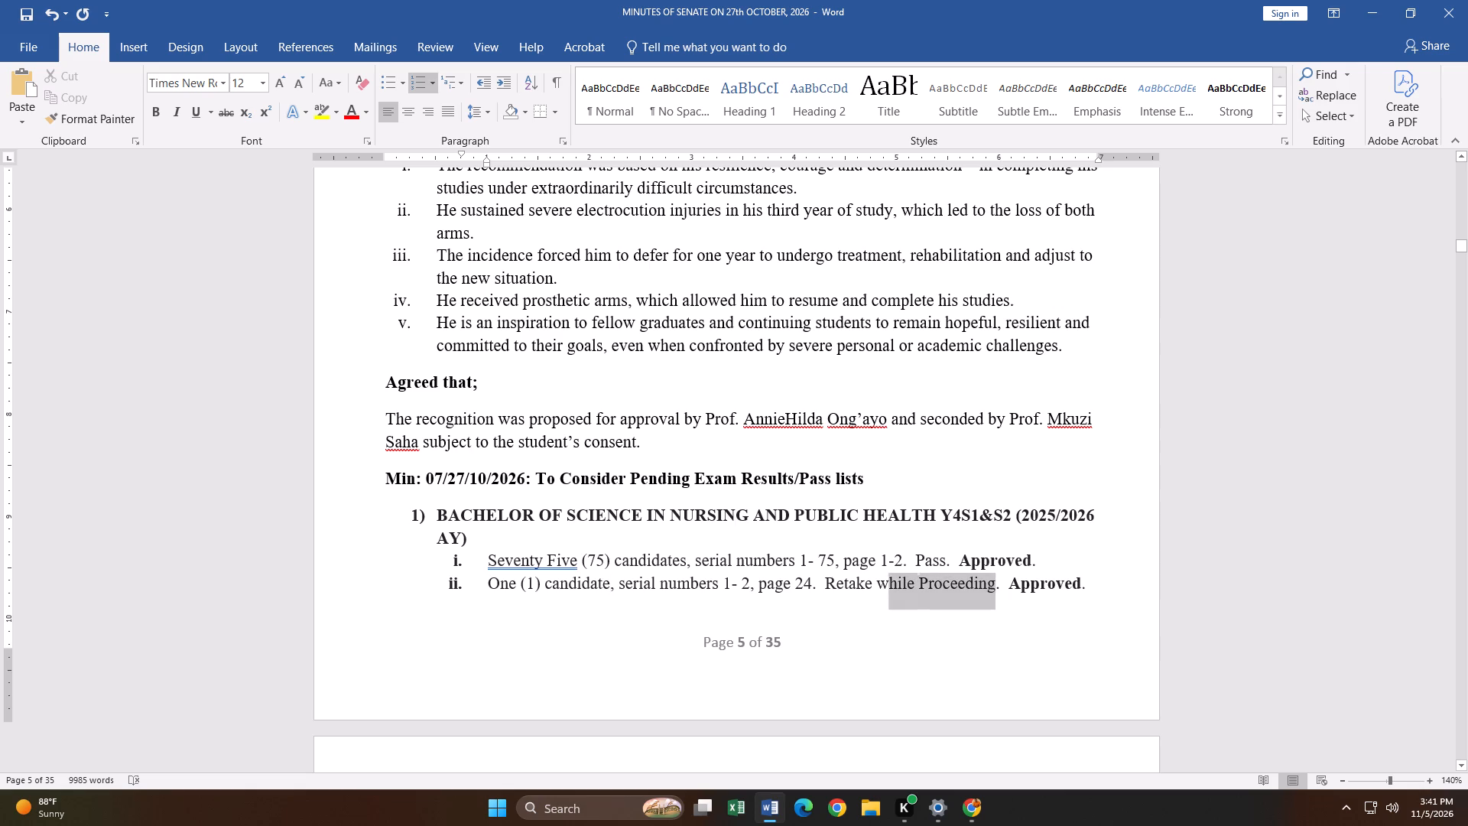
drag(863, 598, 845, 594)
key(BackSpace)
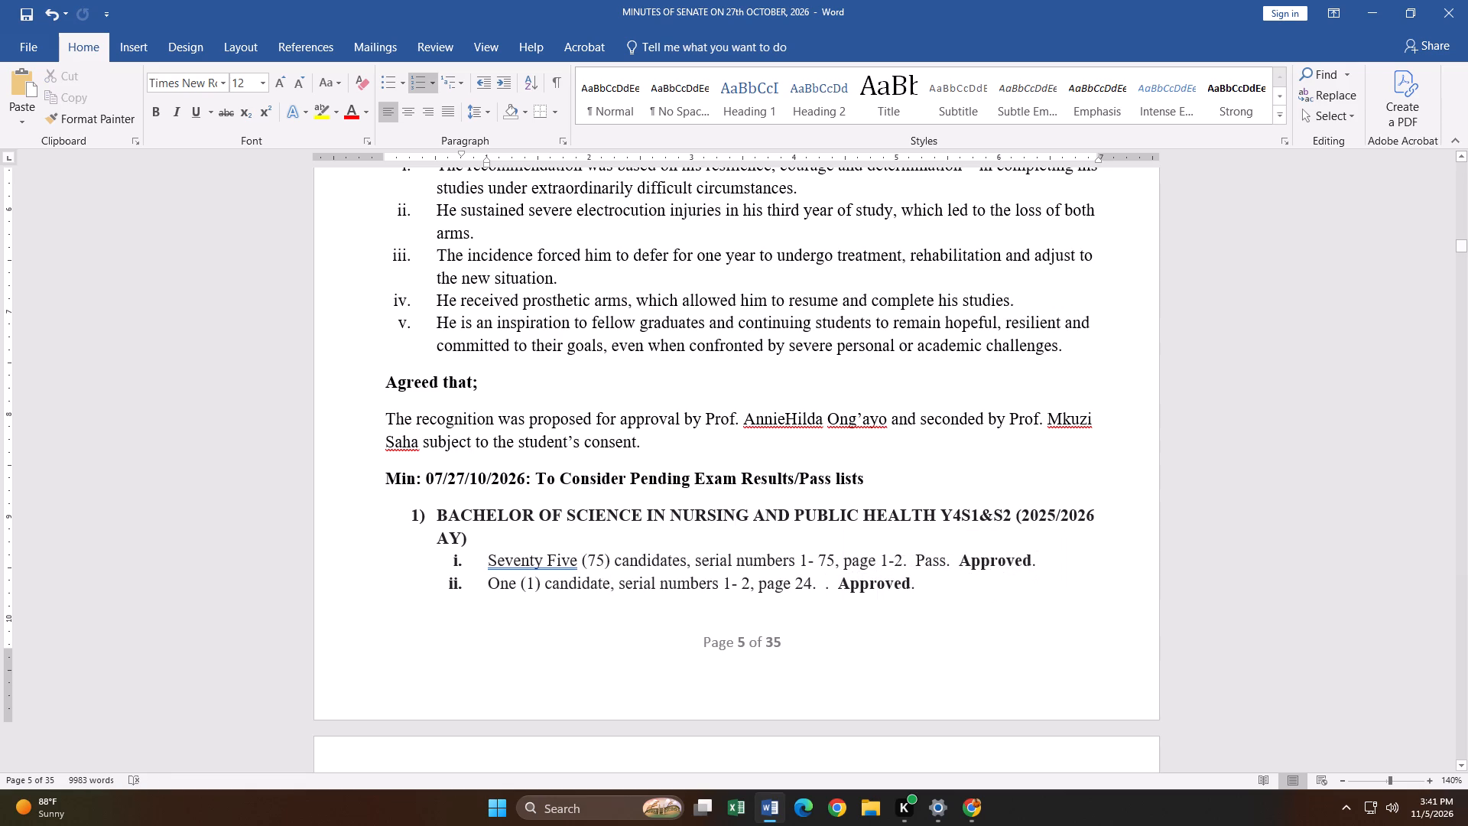
text(ncomplete)
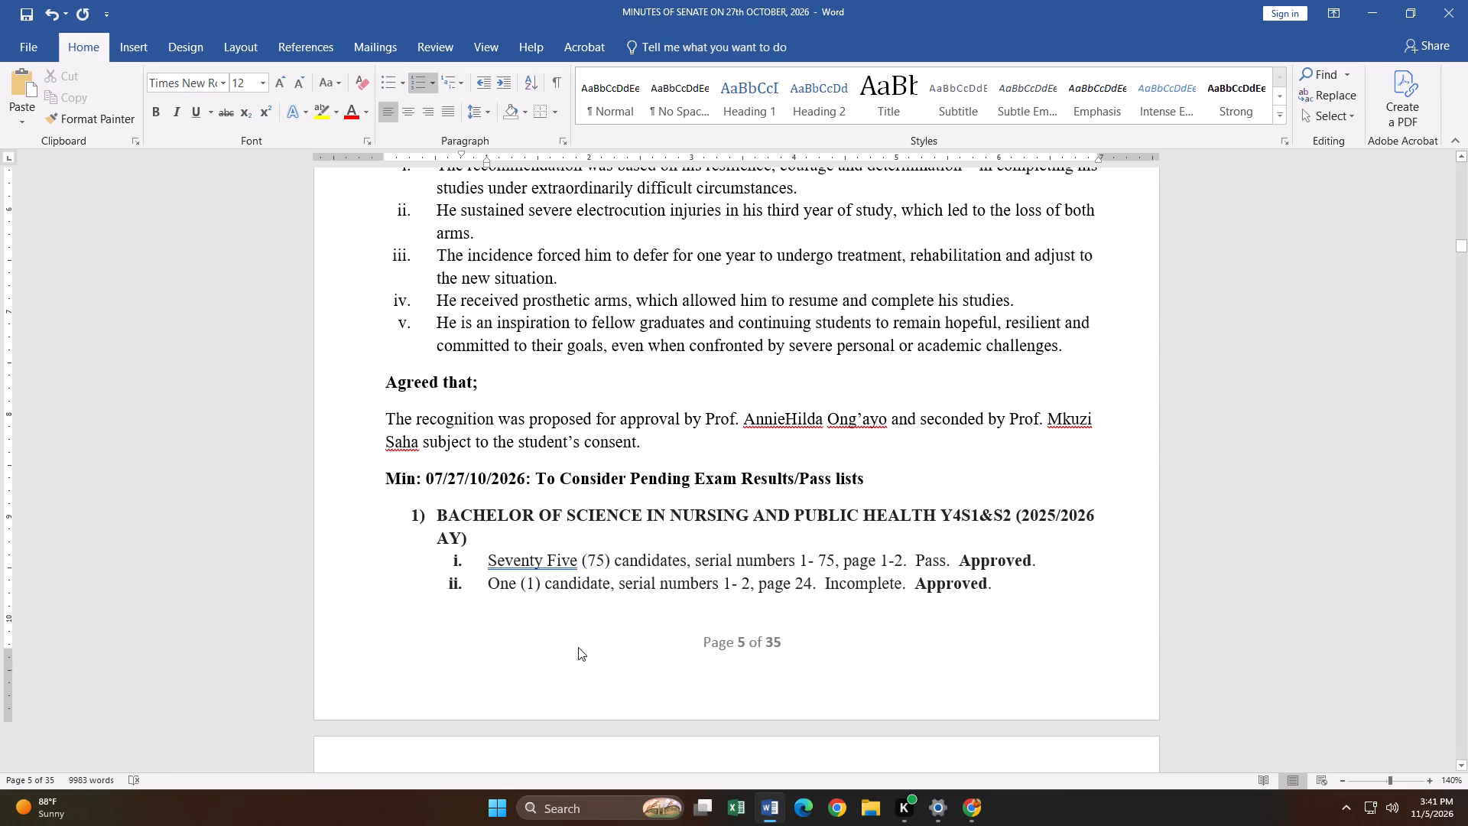
Correct the flagged number wording in the first result line to the suggested "Seventy-Five".
right_click(510, 564)
click(515, 572)
click(635, 619)
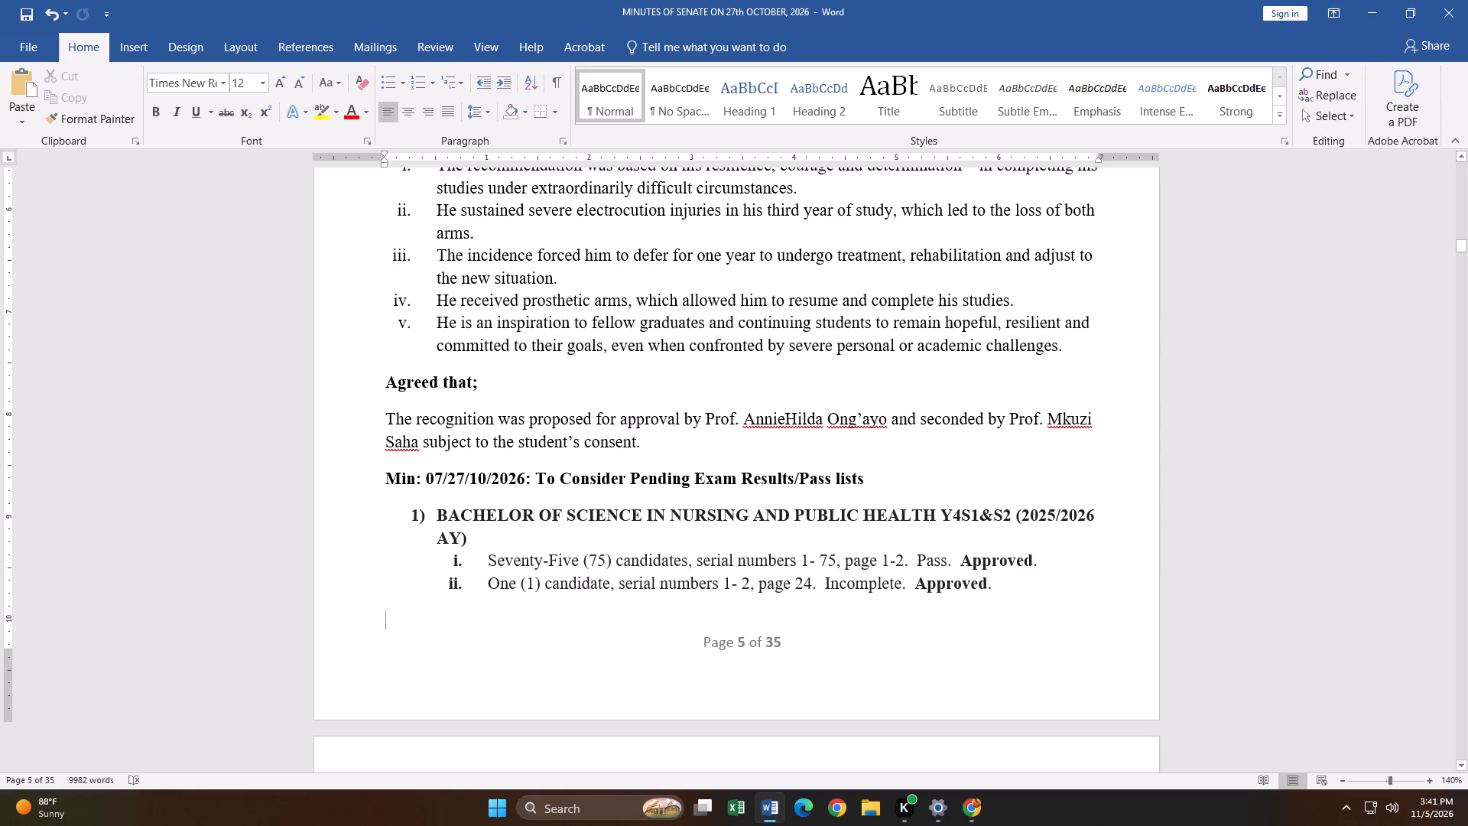
Set the second result line's serial numbers to 1 and its page to 3.
click(750, 582)
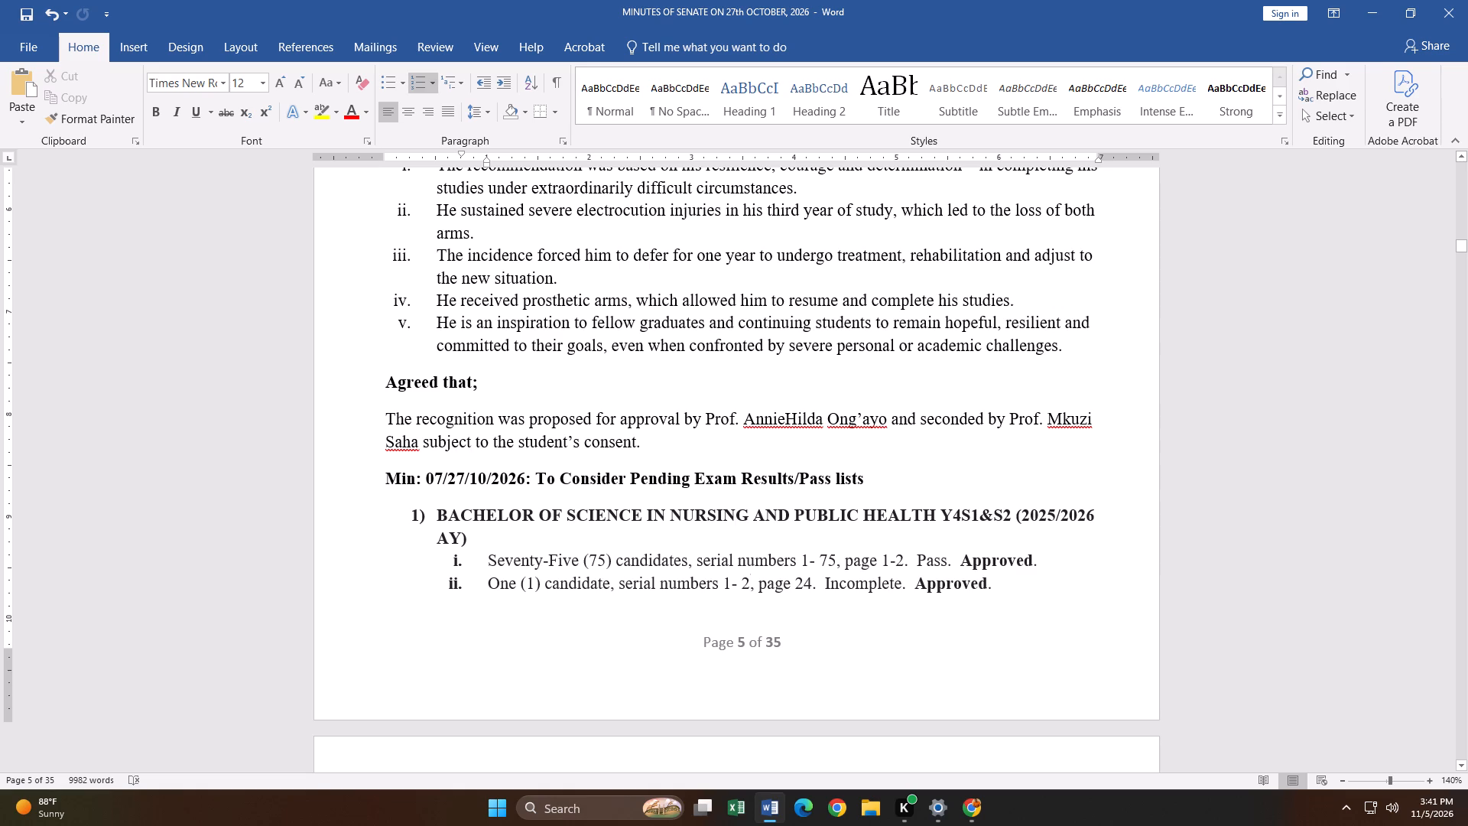
key(BackSpace)
key(BackSpace)
key(BackSpace)
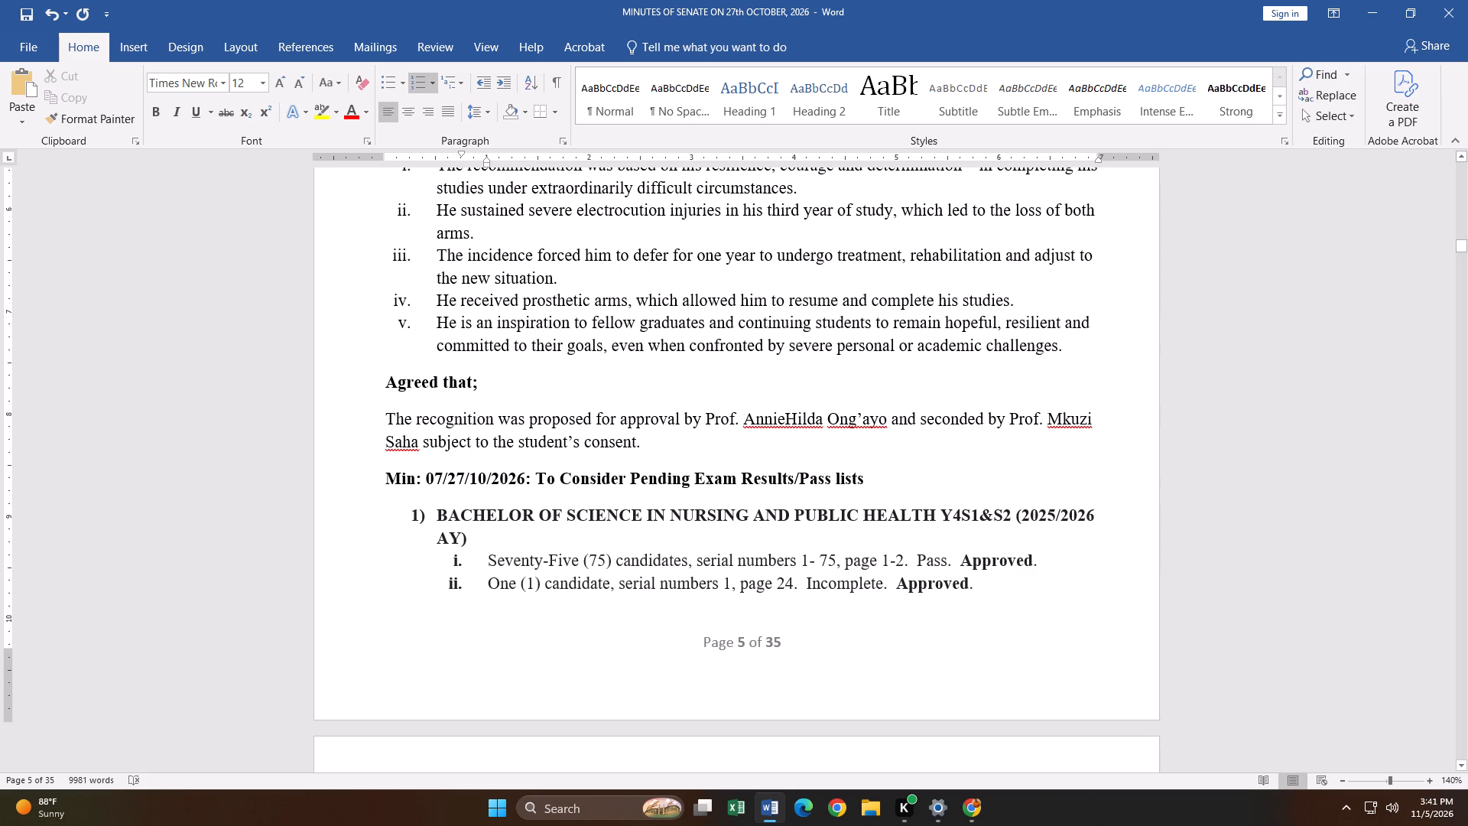
click(793, 584)
key(BackSpace)
key(BackSpace)
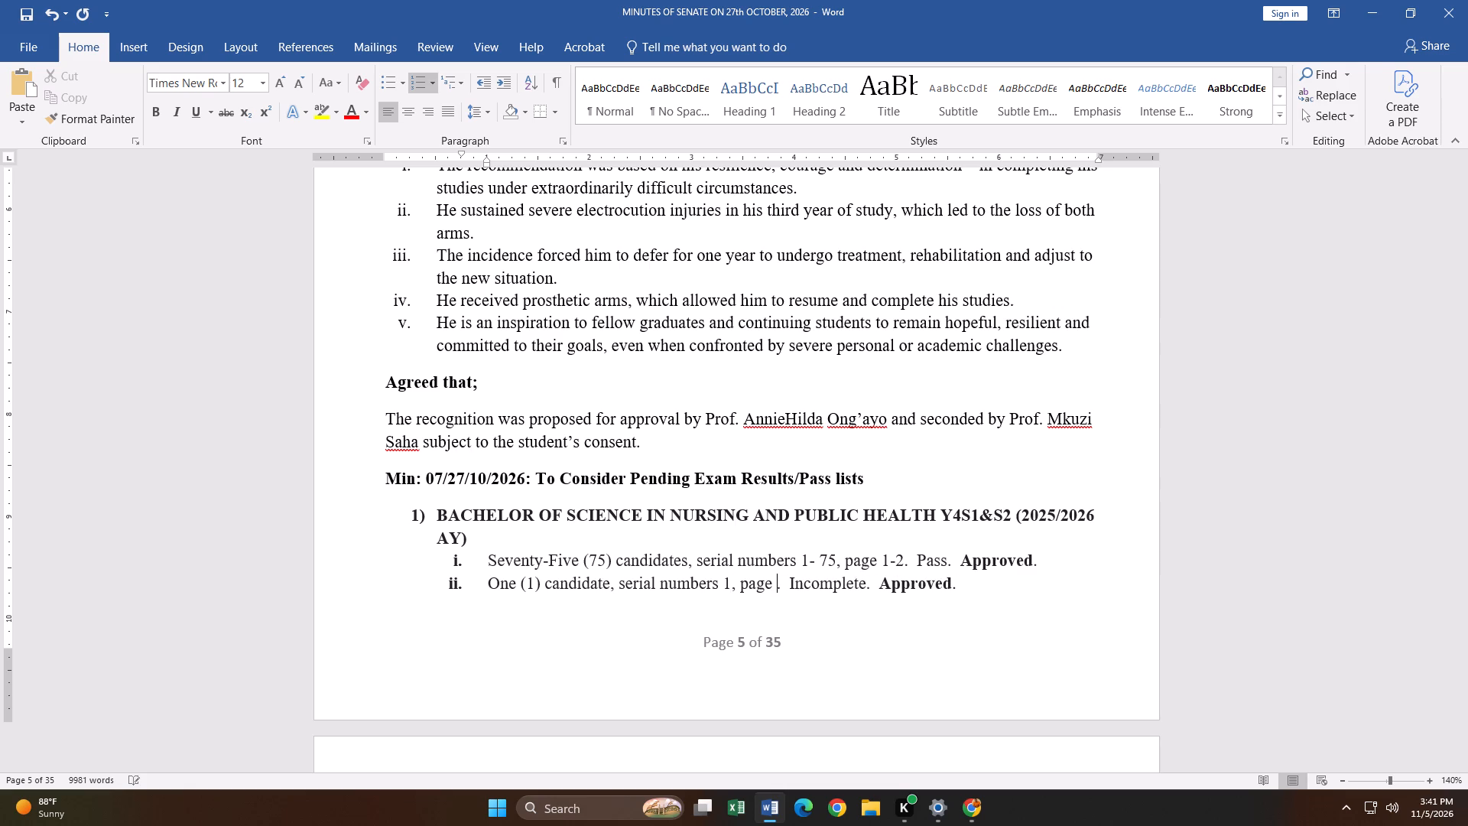
key(3)
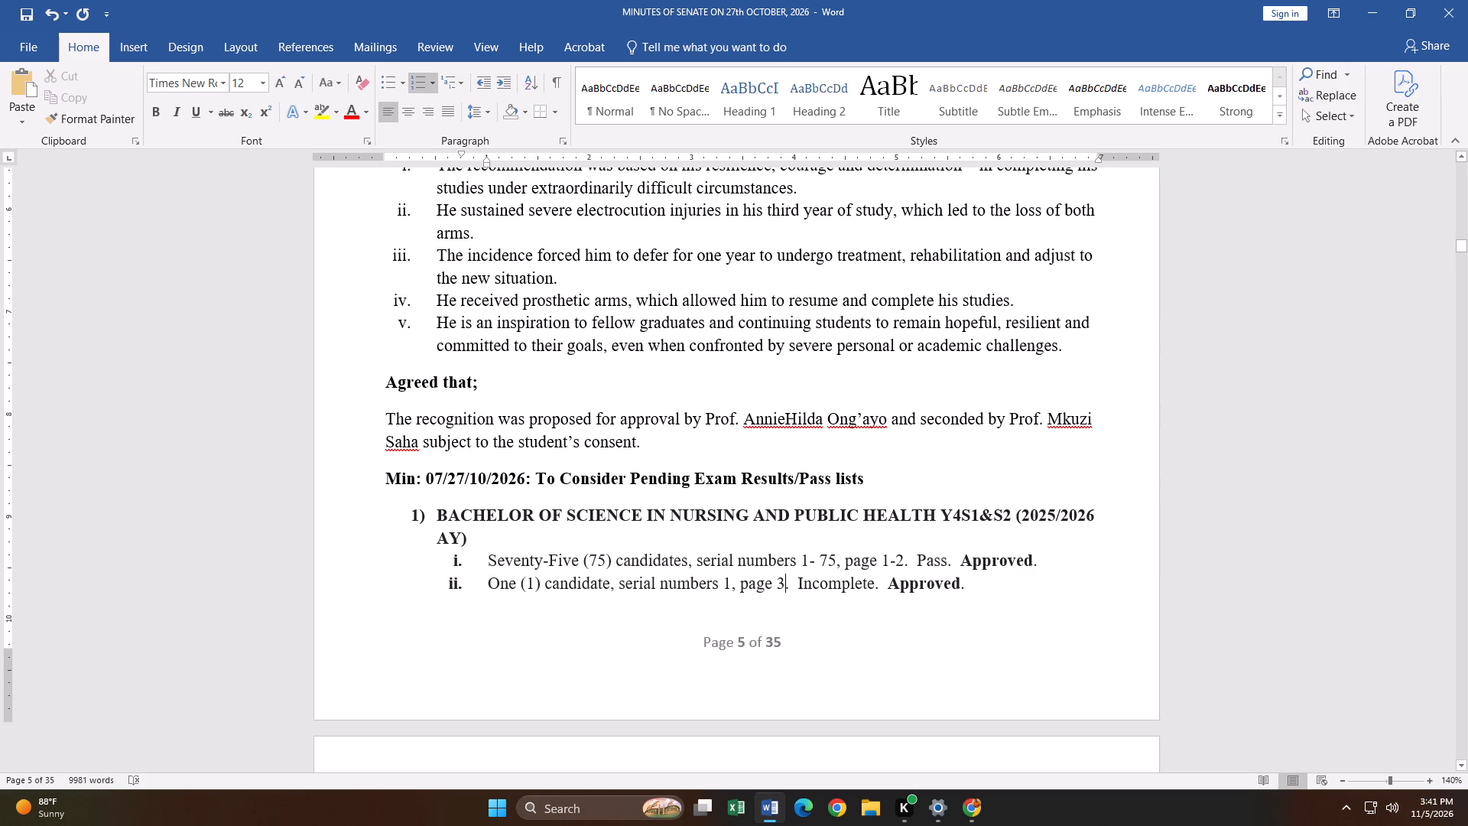
Add a third result line under the Nursing and Public Health entry beginning "Five (5) candidate".
click(967, 643)
scroll(821, 656, down, 3)
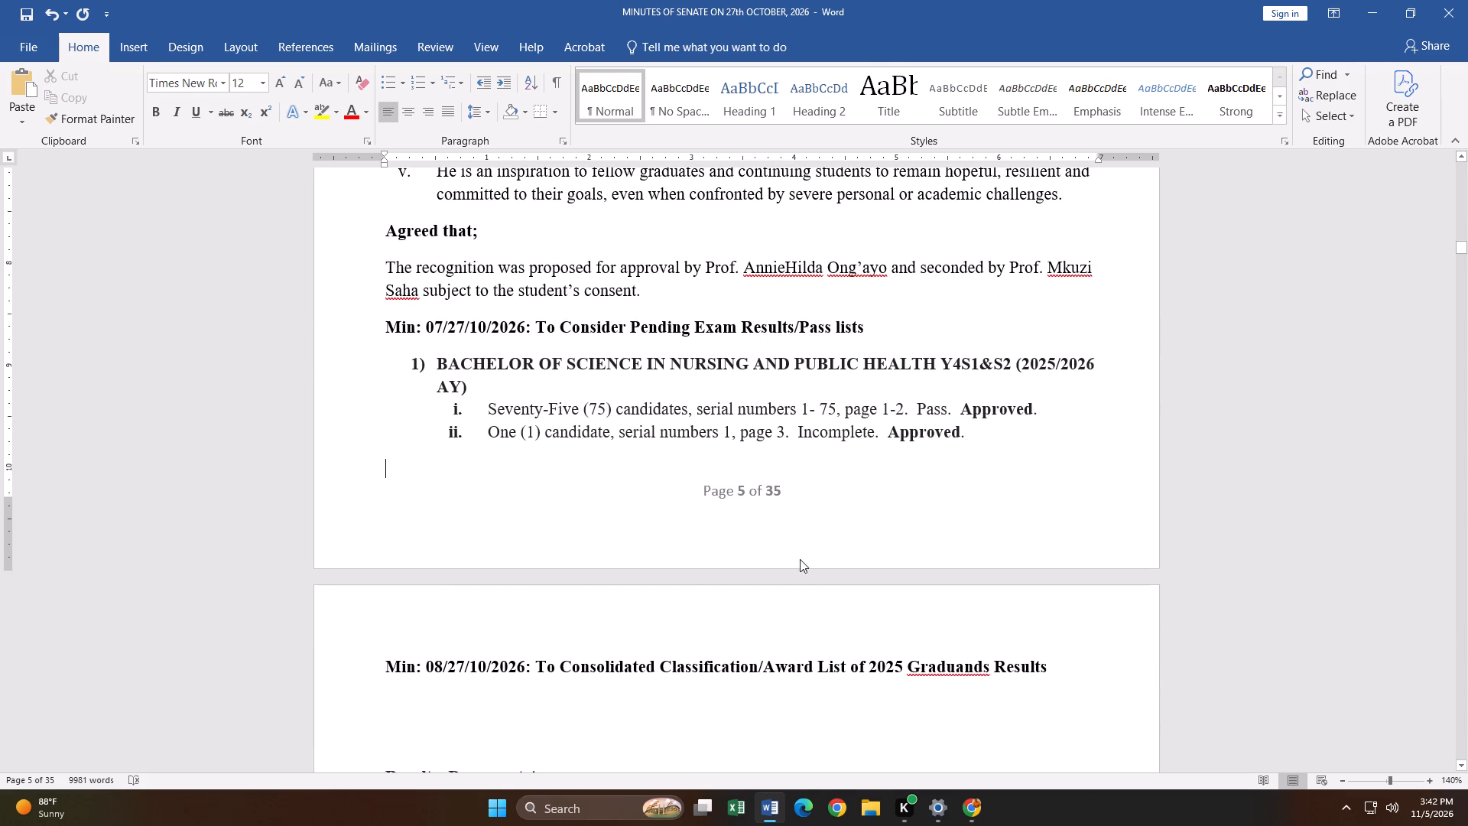
click(982, 432)
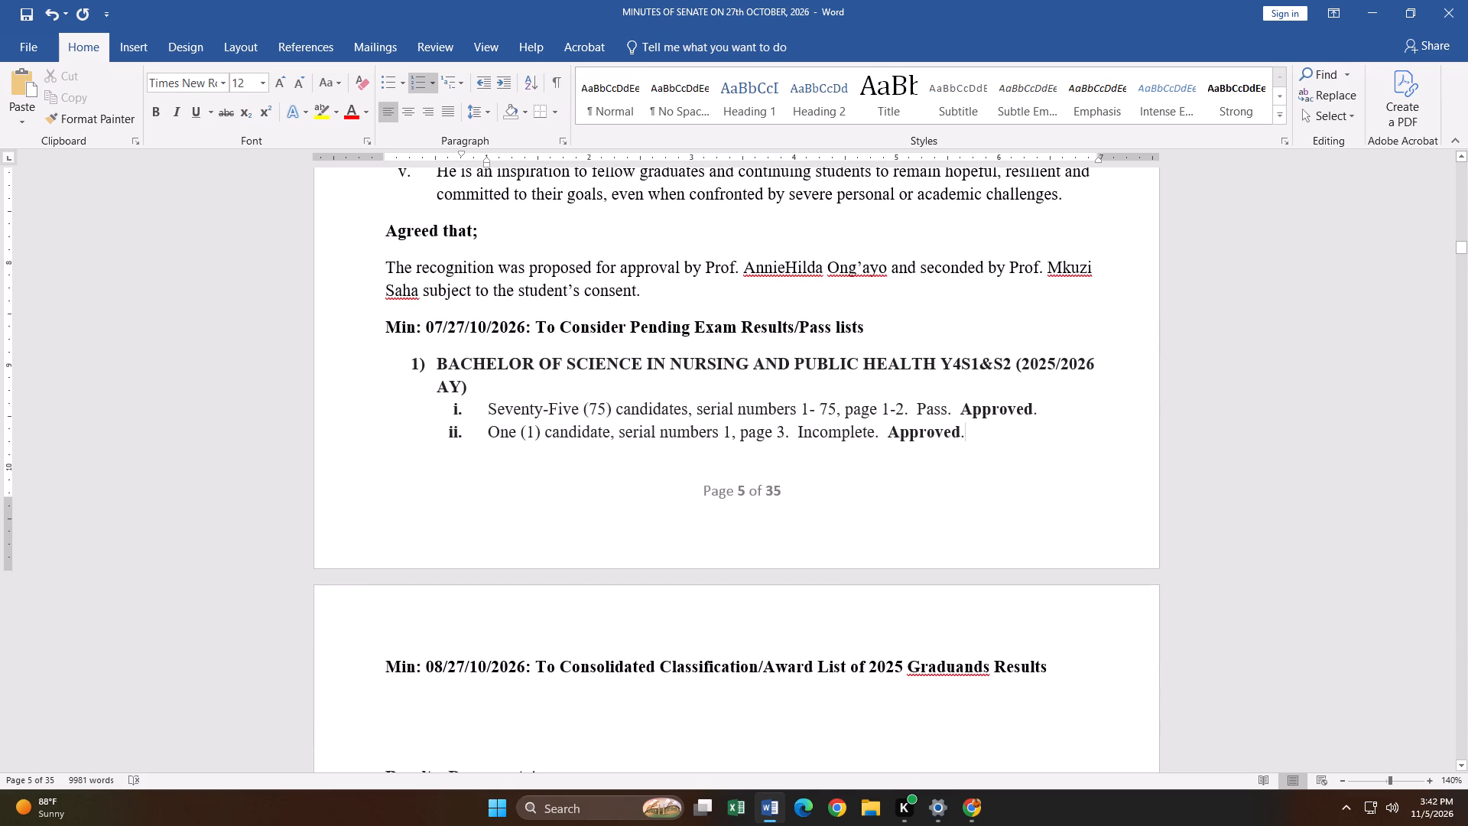
key(Return)
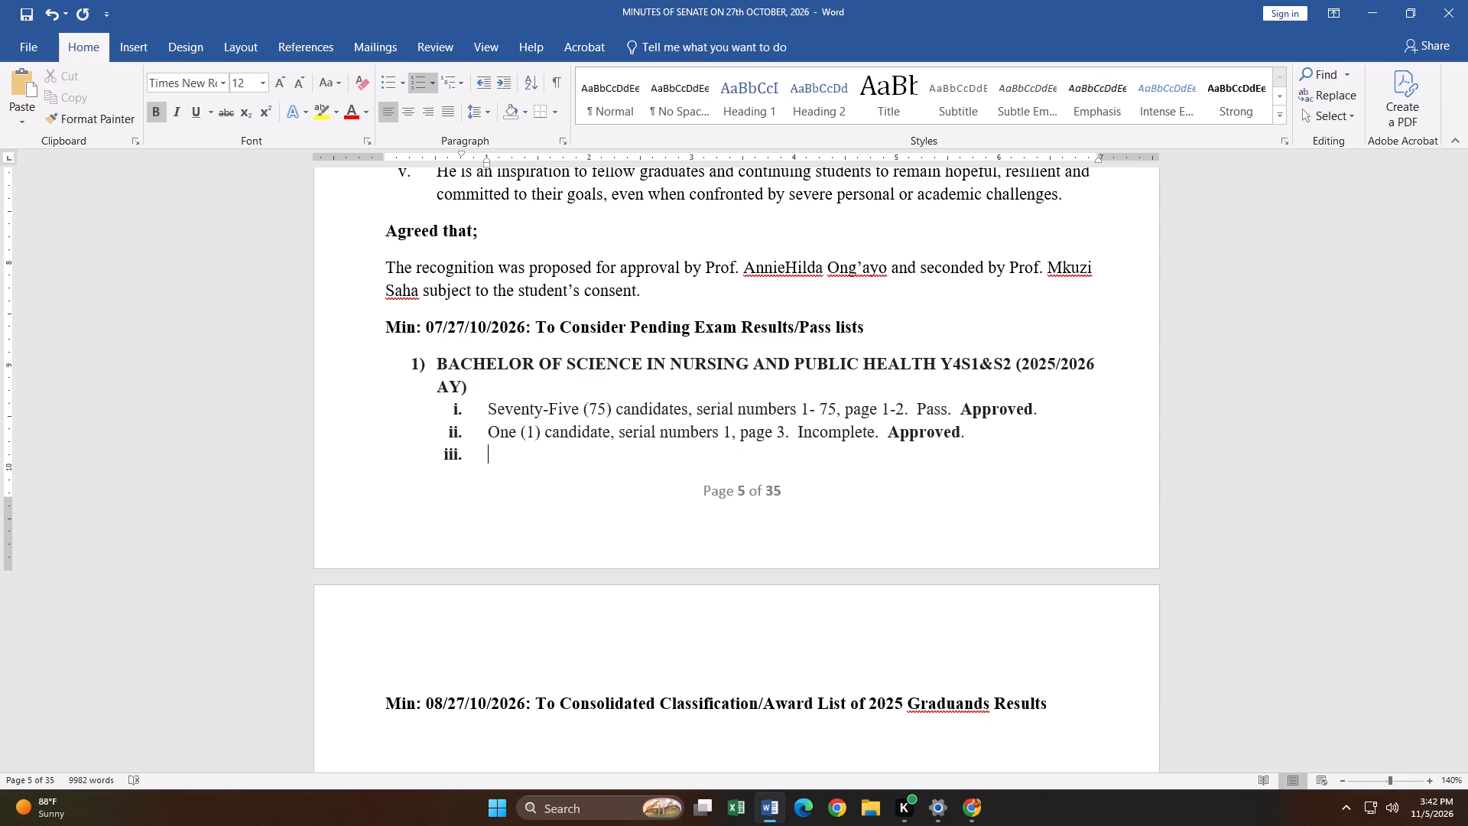
text(five)
key(space)
key(BackSpace)
text(())
key(Left)
key(Left)
key(space)
key(Right)
key(5)
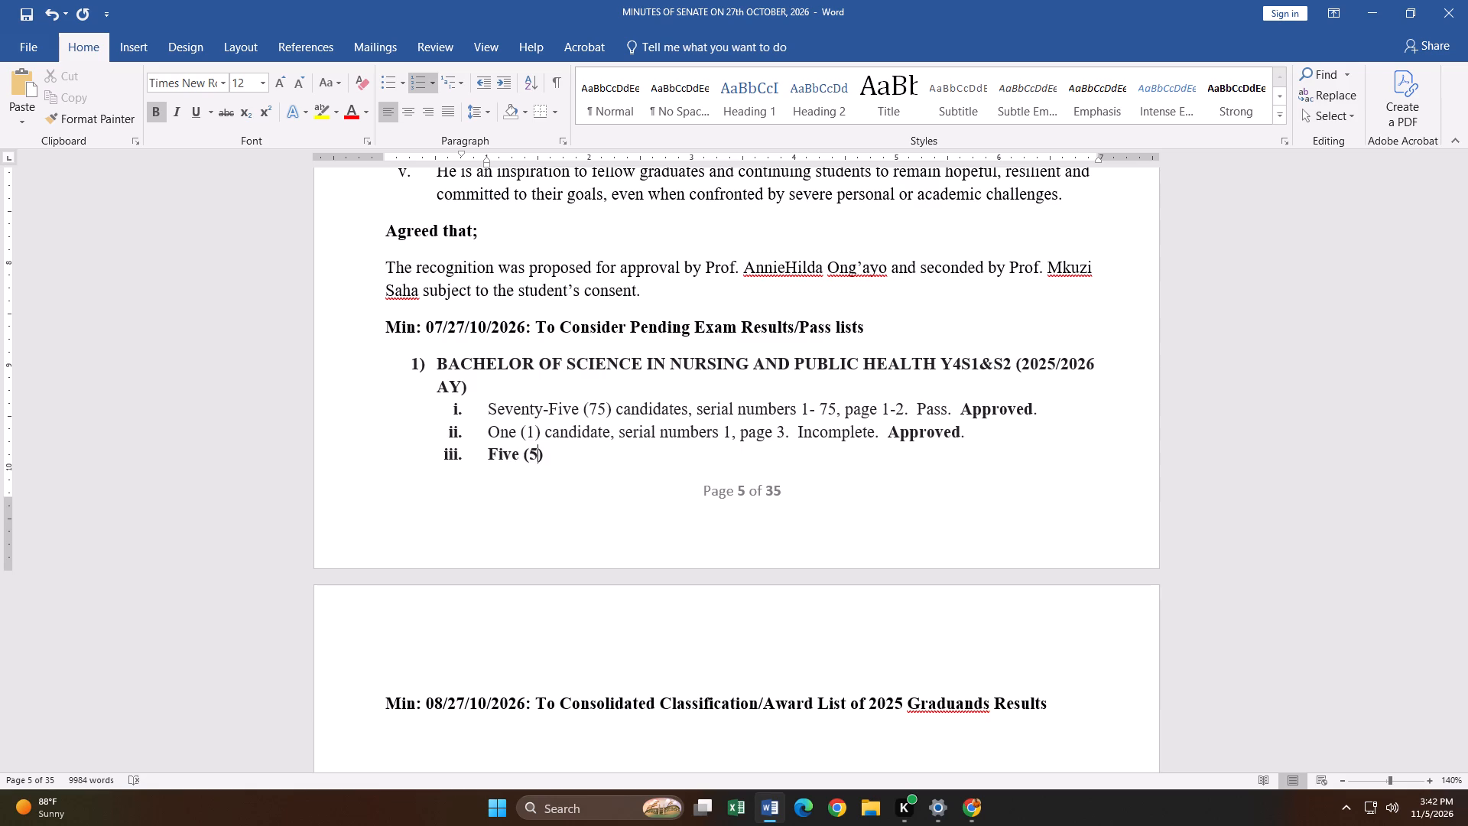
key(Right)
key(space)
text(cand)
text(idate)
Complete the third result line with ", serial numbers 1-5, page 4. Fail. Approved.".
text(, serial numbers)
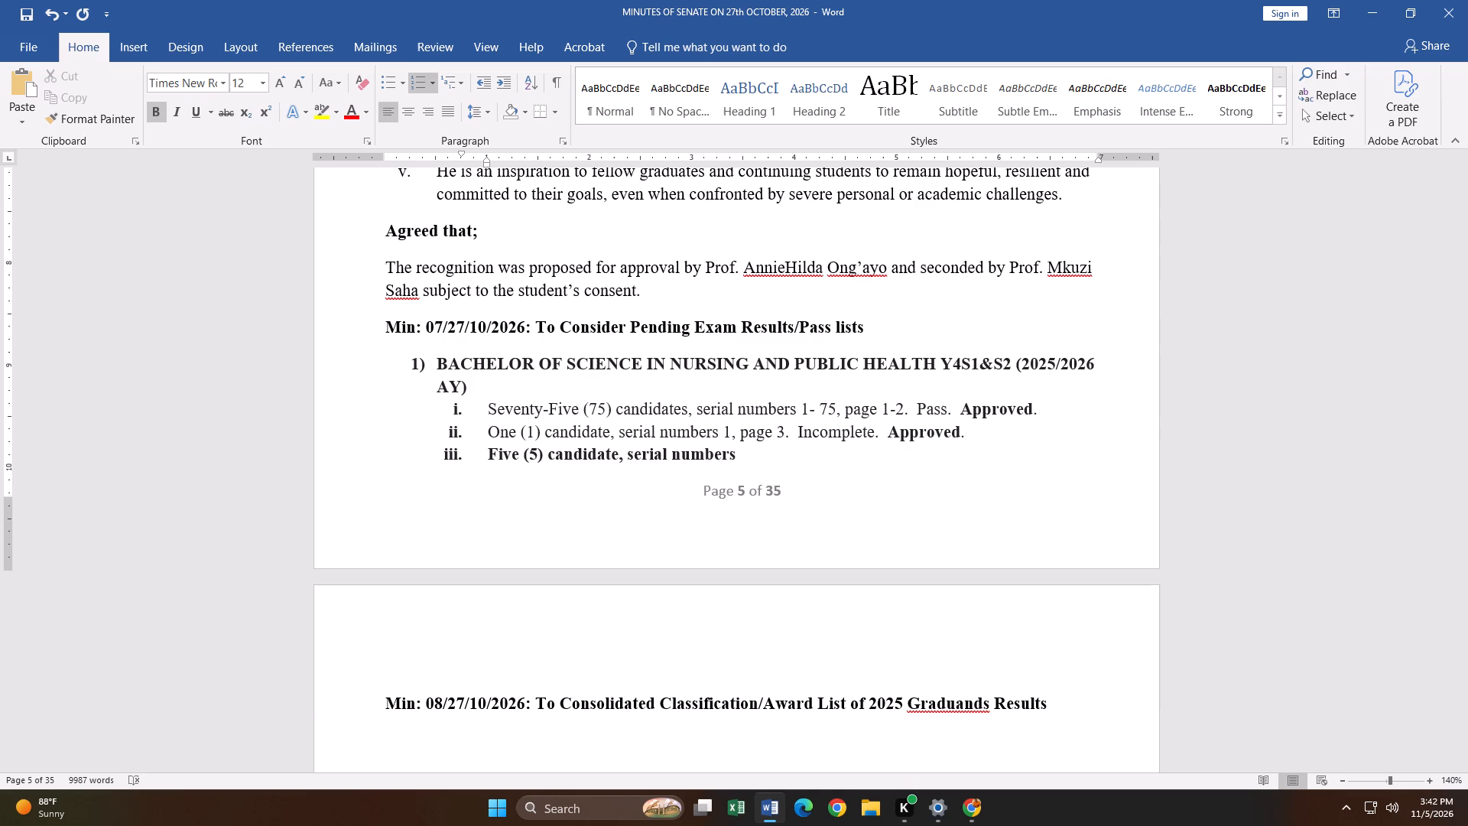
key(space)
text(1-5)
text(, page)
key(space)
key(4)
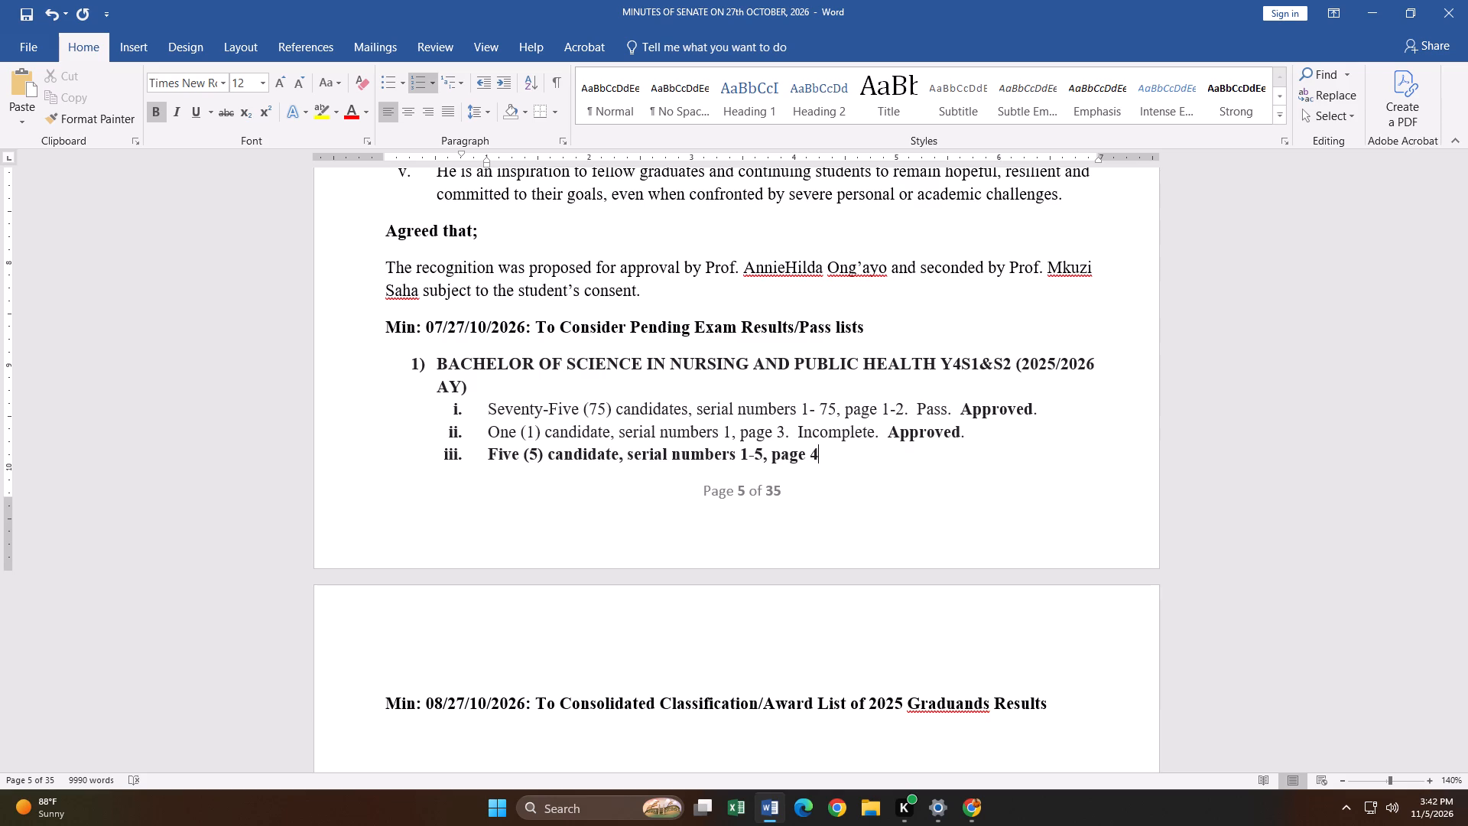
key(period)
key(space)
key(f)
key(a)
text(il)
text(pproved)
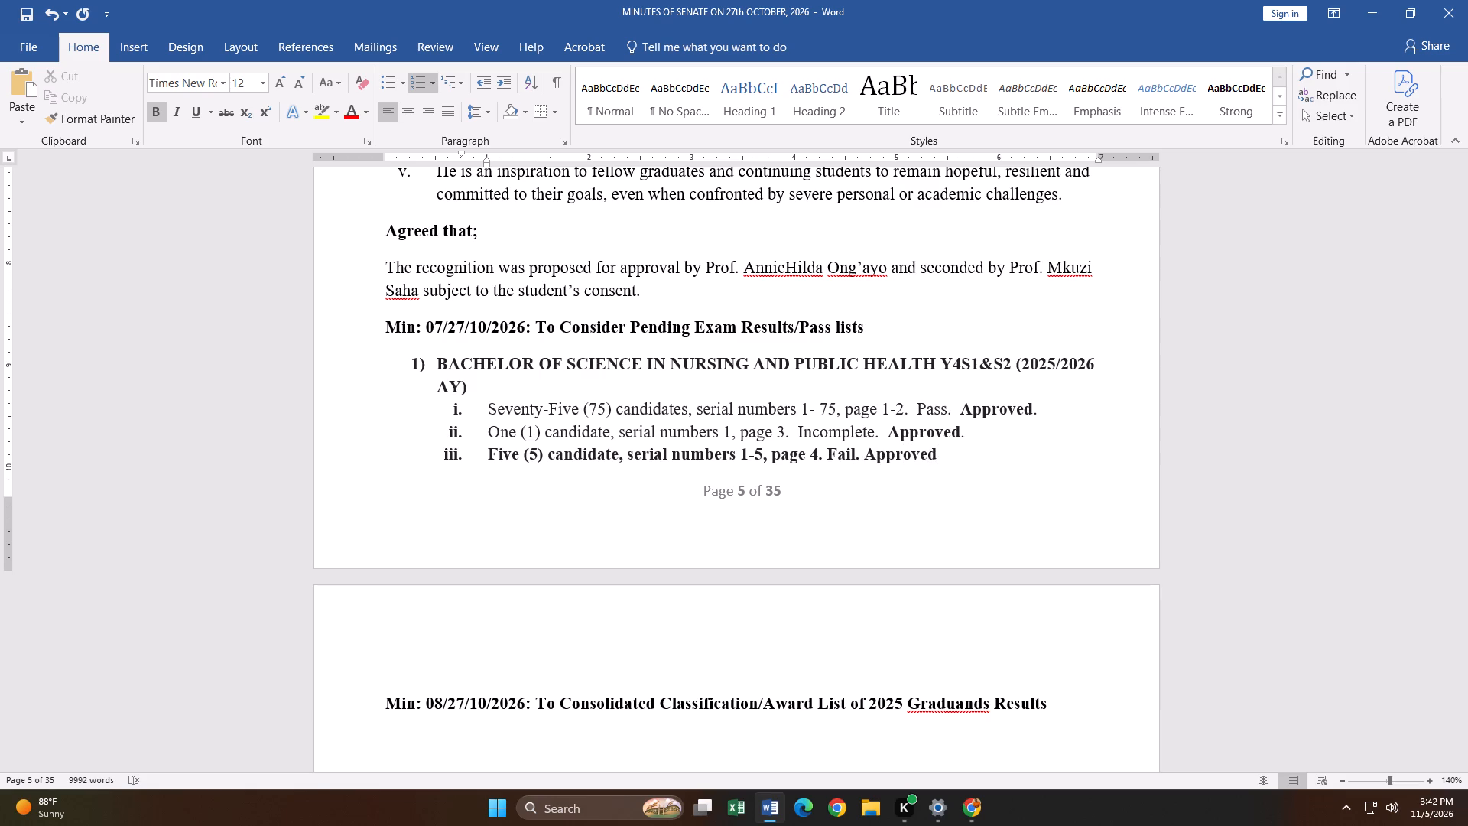
key(period)
Remove the bold formatting from the whole third result line.
drag(963, 458, 897, 469)
drag(897, 469, 508, 478)
click(516, 450)
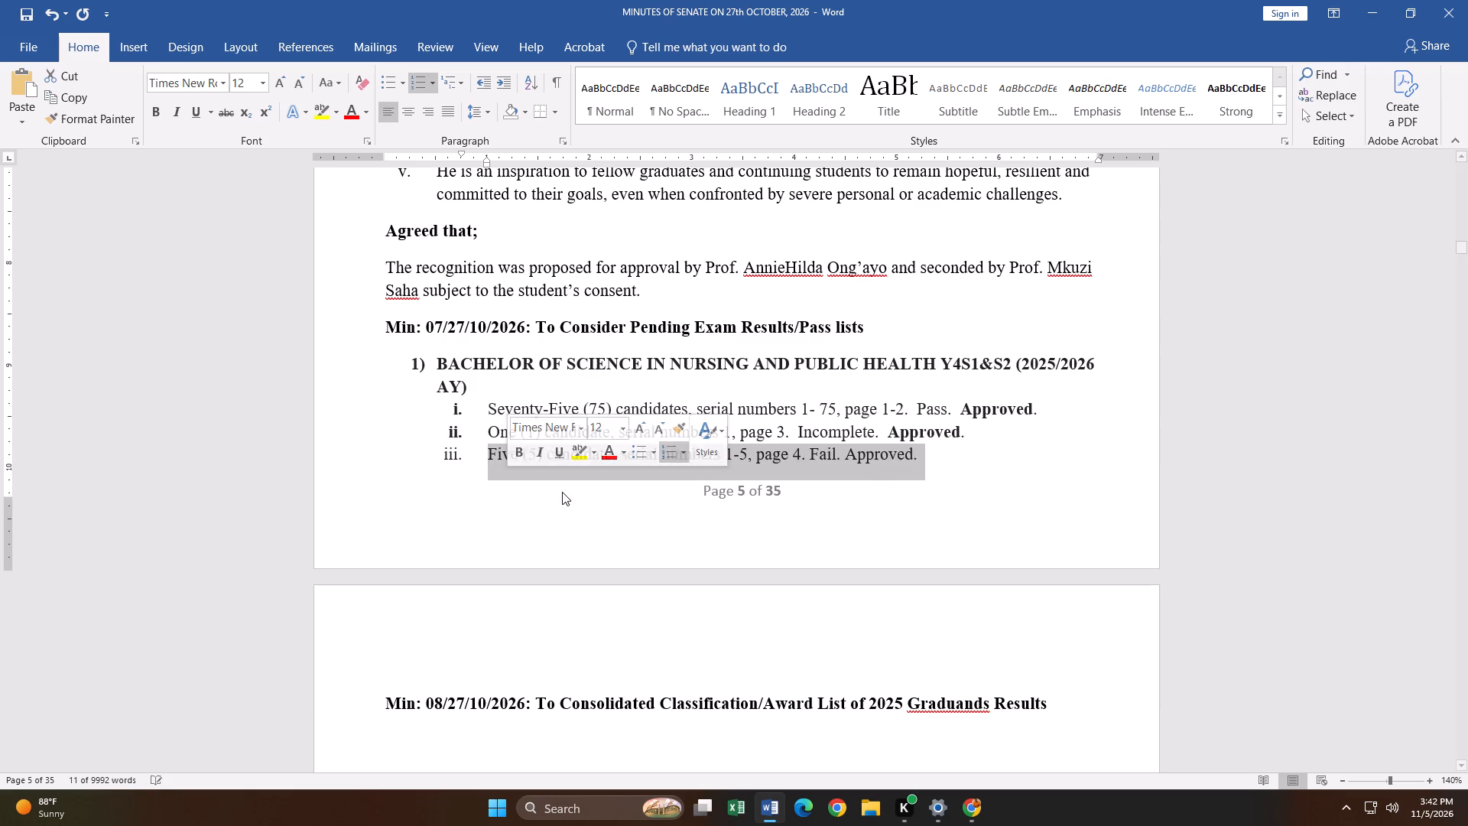
click(562, 493)
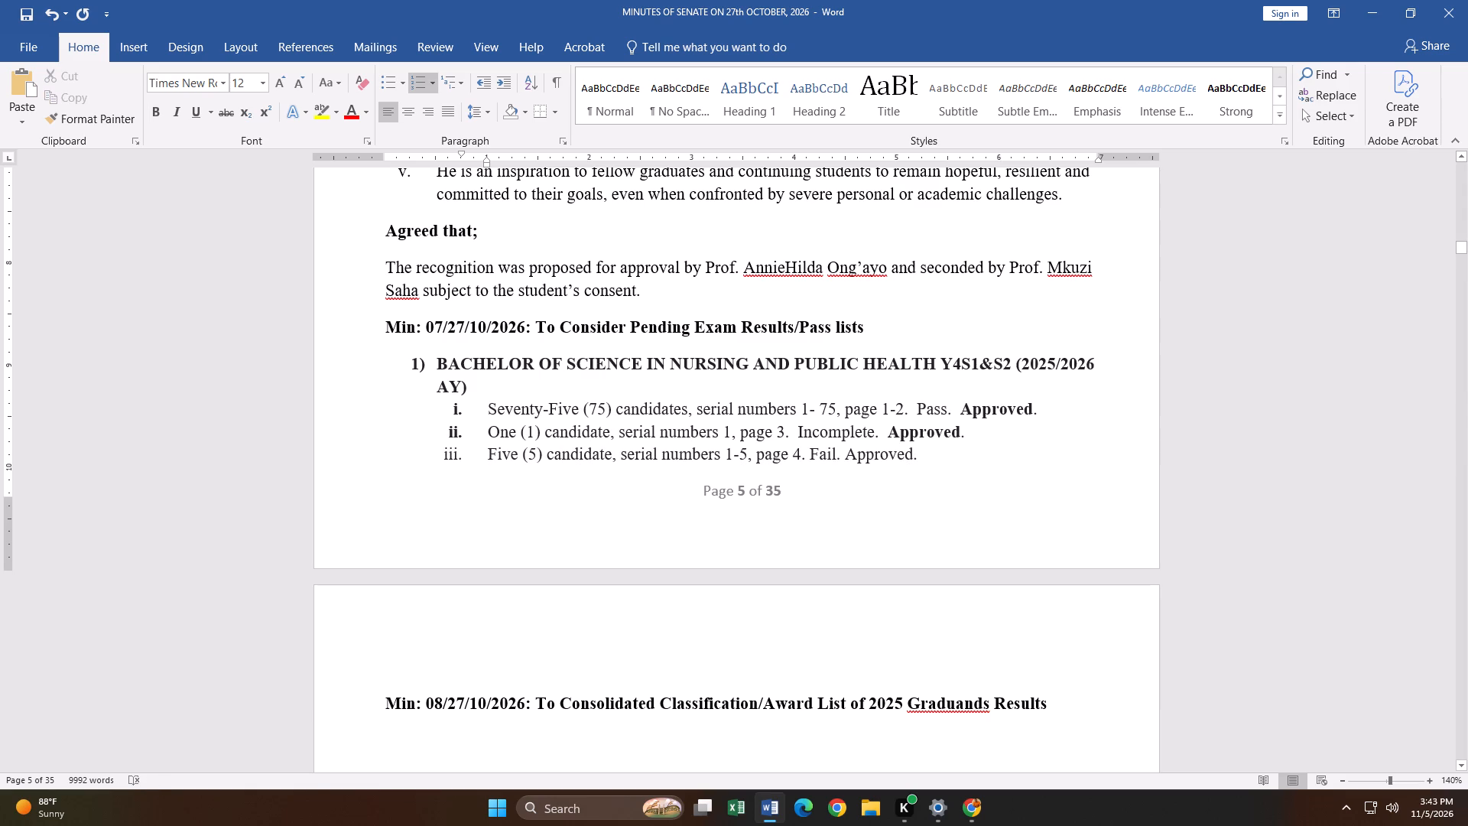
Make only the closing word "Approved." bold in the third result line.
click(934, 455)
drag(920, 454, 859, 460)
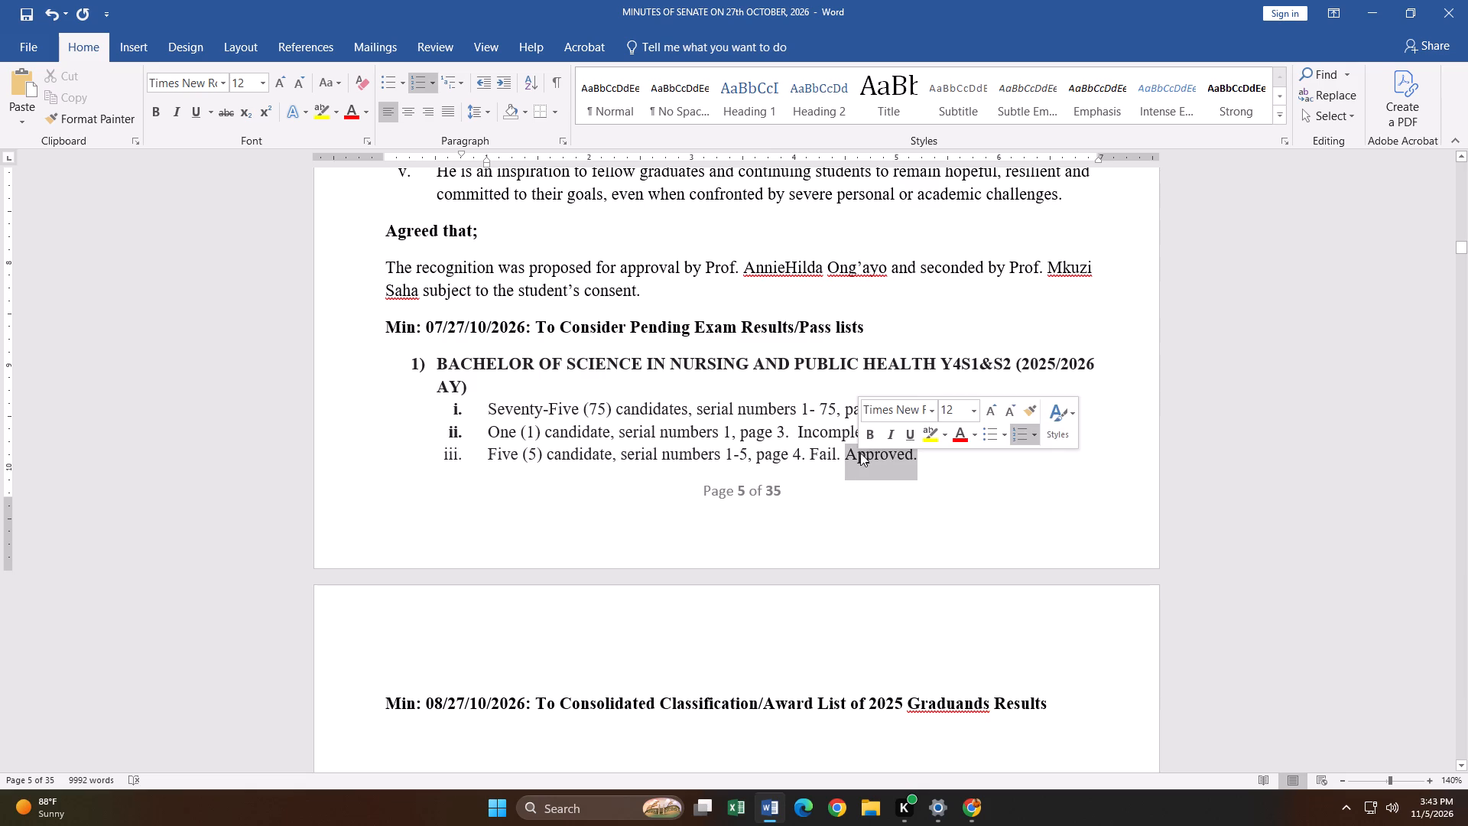
click(869, 434)
click(935, 499)
Save the Senate minutes document.
click(21, 11)
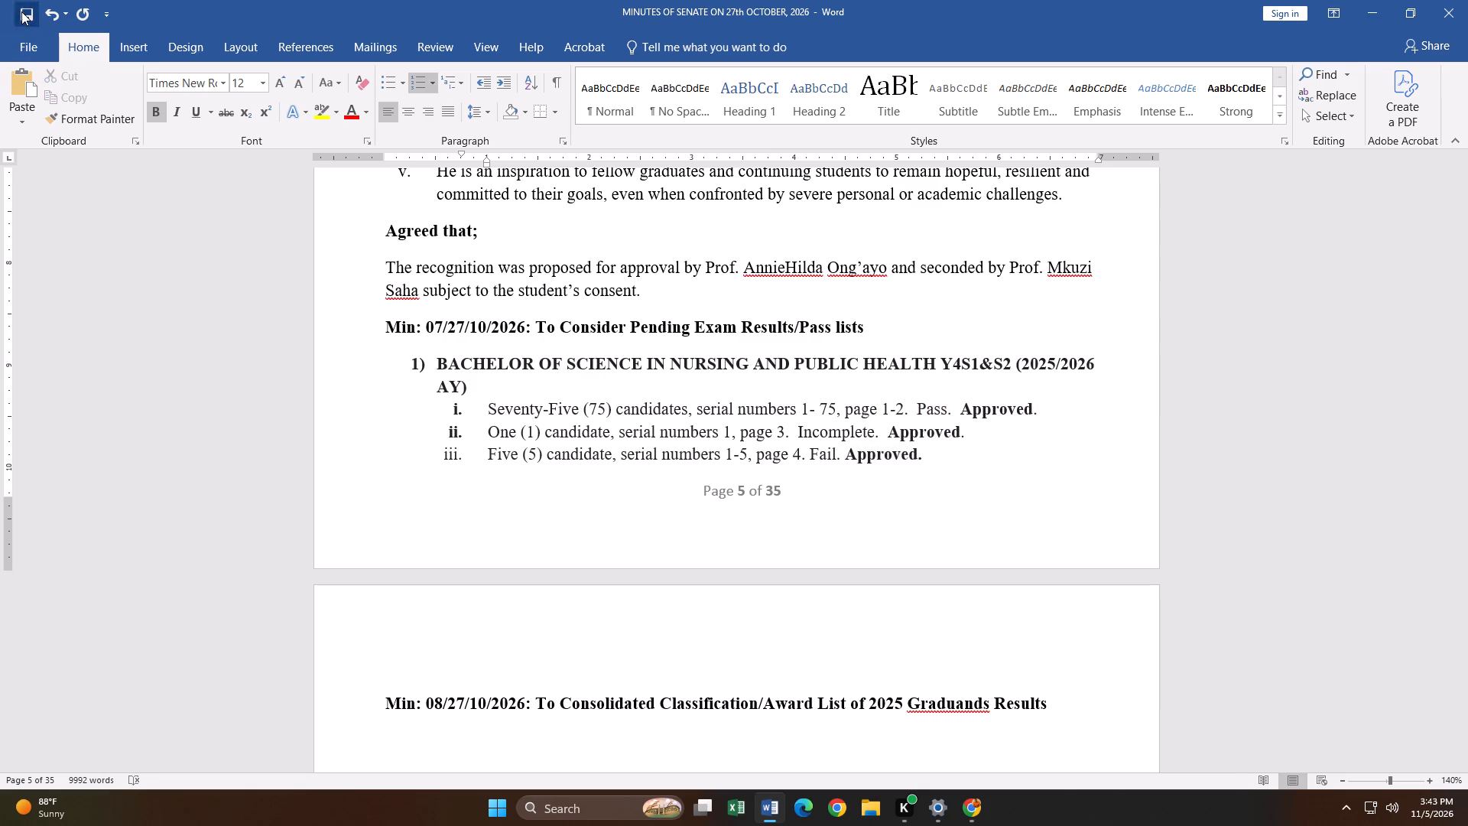
Add a fourth result line to the Nursing and Public Health entry beginning "Six (6) candidates".
click(940, 457)
click(947, 447)
key(Return)
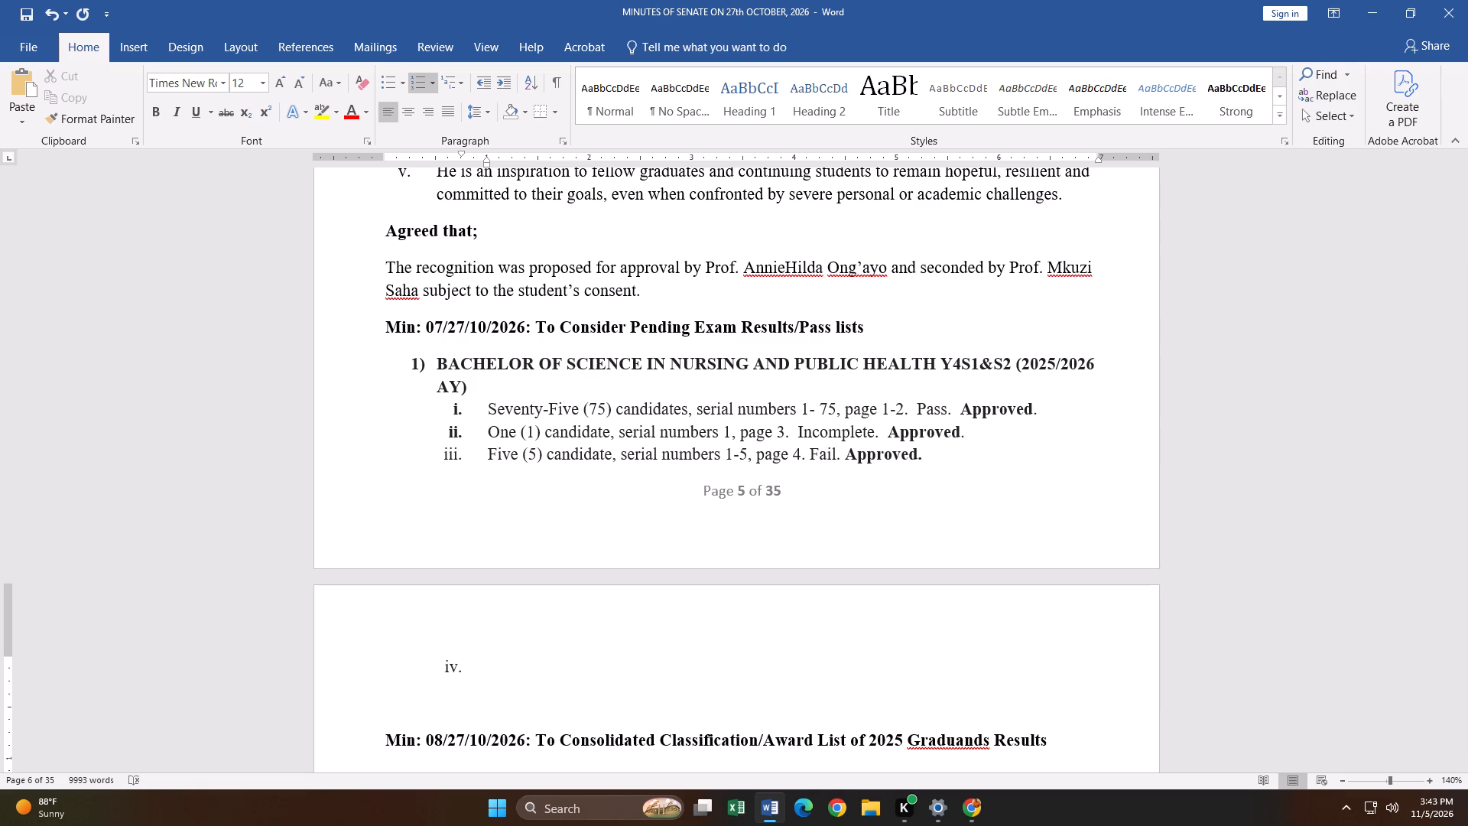
text(ix)
key(space)
text(())
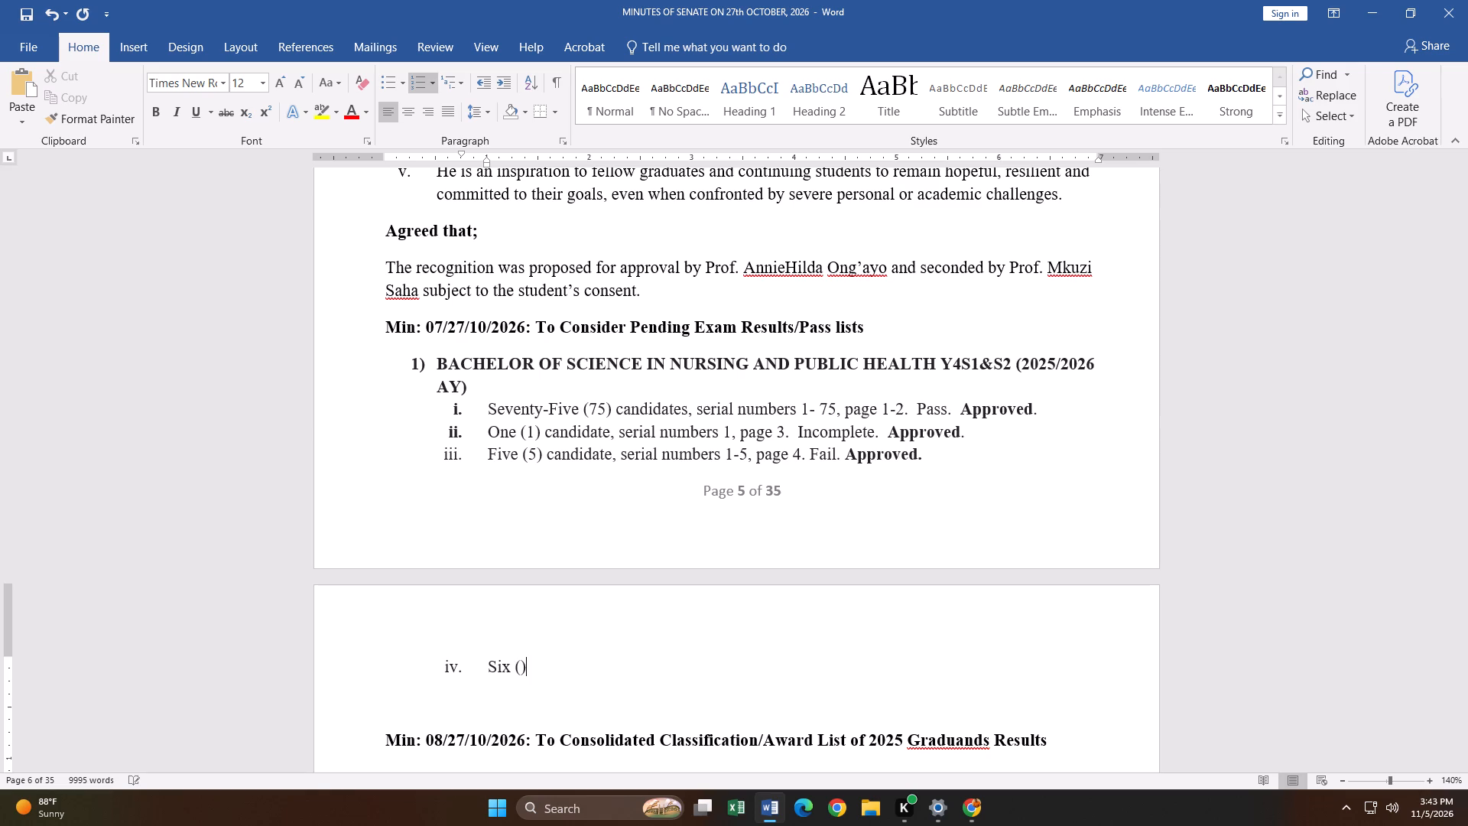
key(Left)
key(6)
key(Right)
key(space)
text(candidates)
Continue the fourth result line after "Six (6) candidates" with ", serial 1-6, page 5.".
text(,)
key(space)
text(serial)
key(space)
text(1-6)
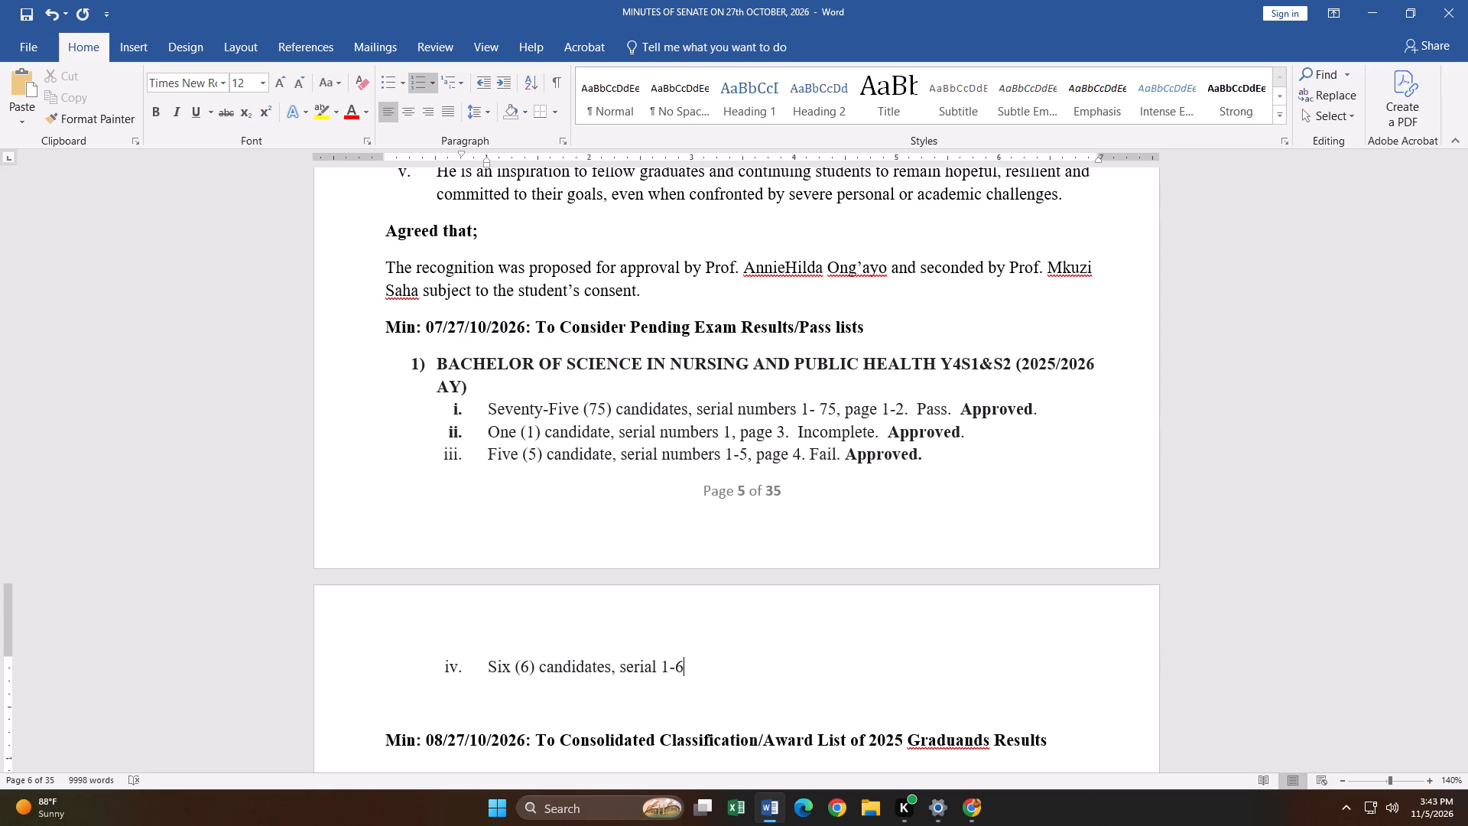
text(, page)
key(space)
key(5)
text(.)
key(space)
Complete the fourth result line with "Pass (Supplementary/Special). Approved.".
text(ass)
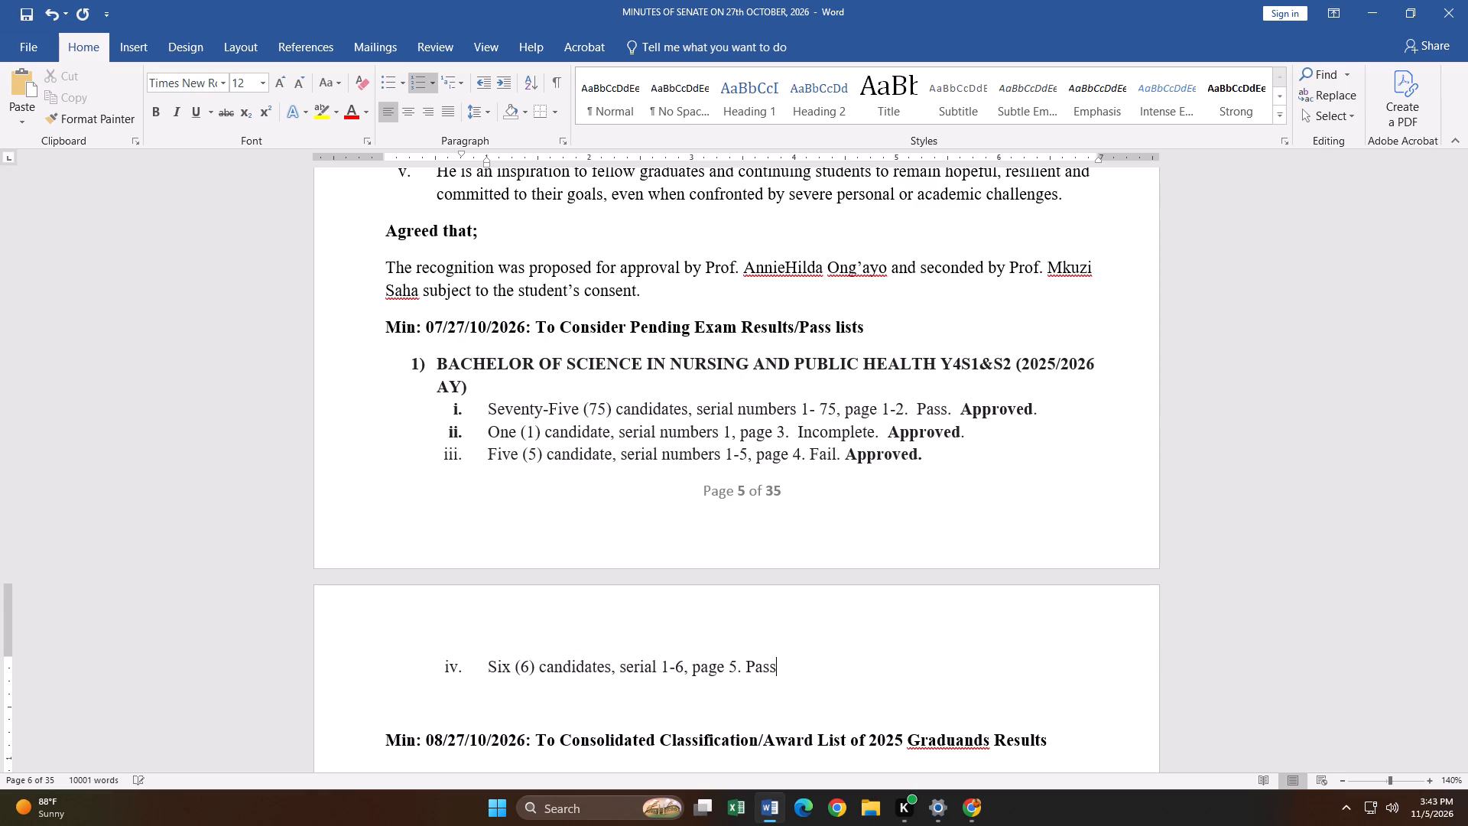
key(space)
text(())
key(Left)
text(upplementary)
key(slash)
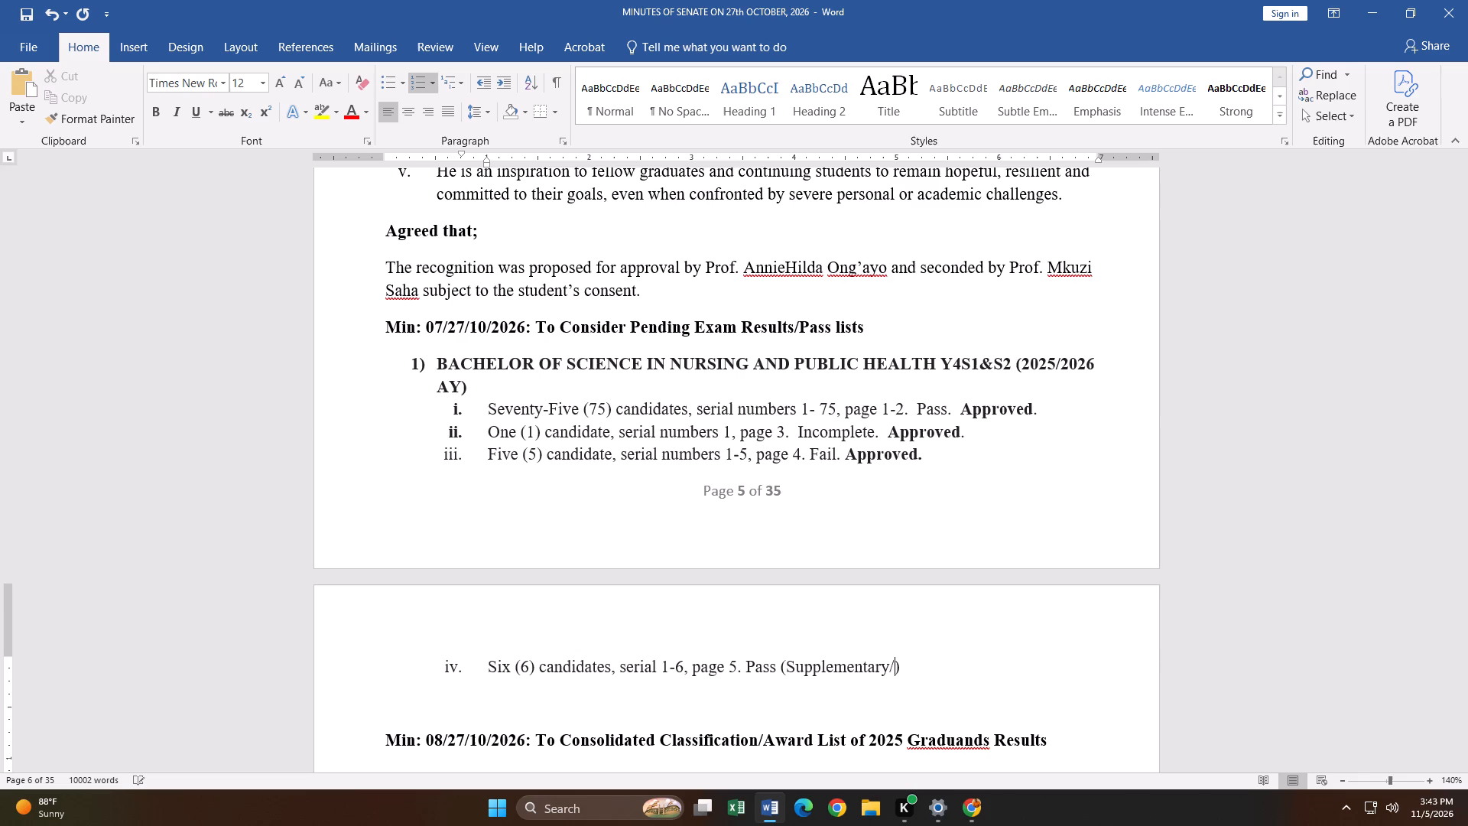
text(p[ecial)
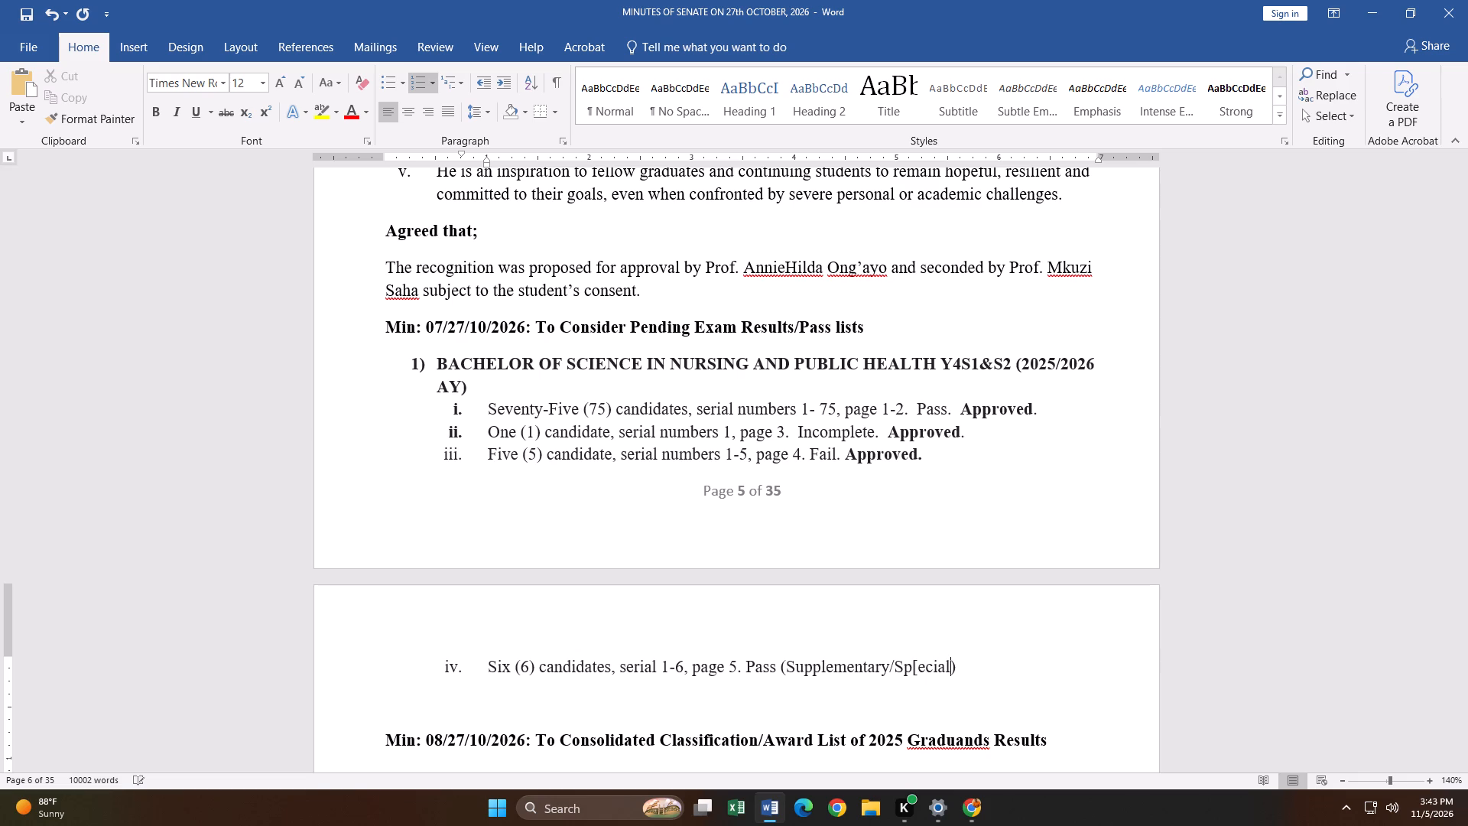
key(BackSpace)
key(BackSpace)
key(BackSpace)
key(BackSpace)
key(BackSpace)
key(BackSpace)
text(ecial))
key(BackSpace)
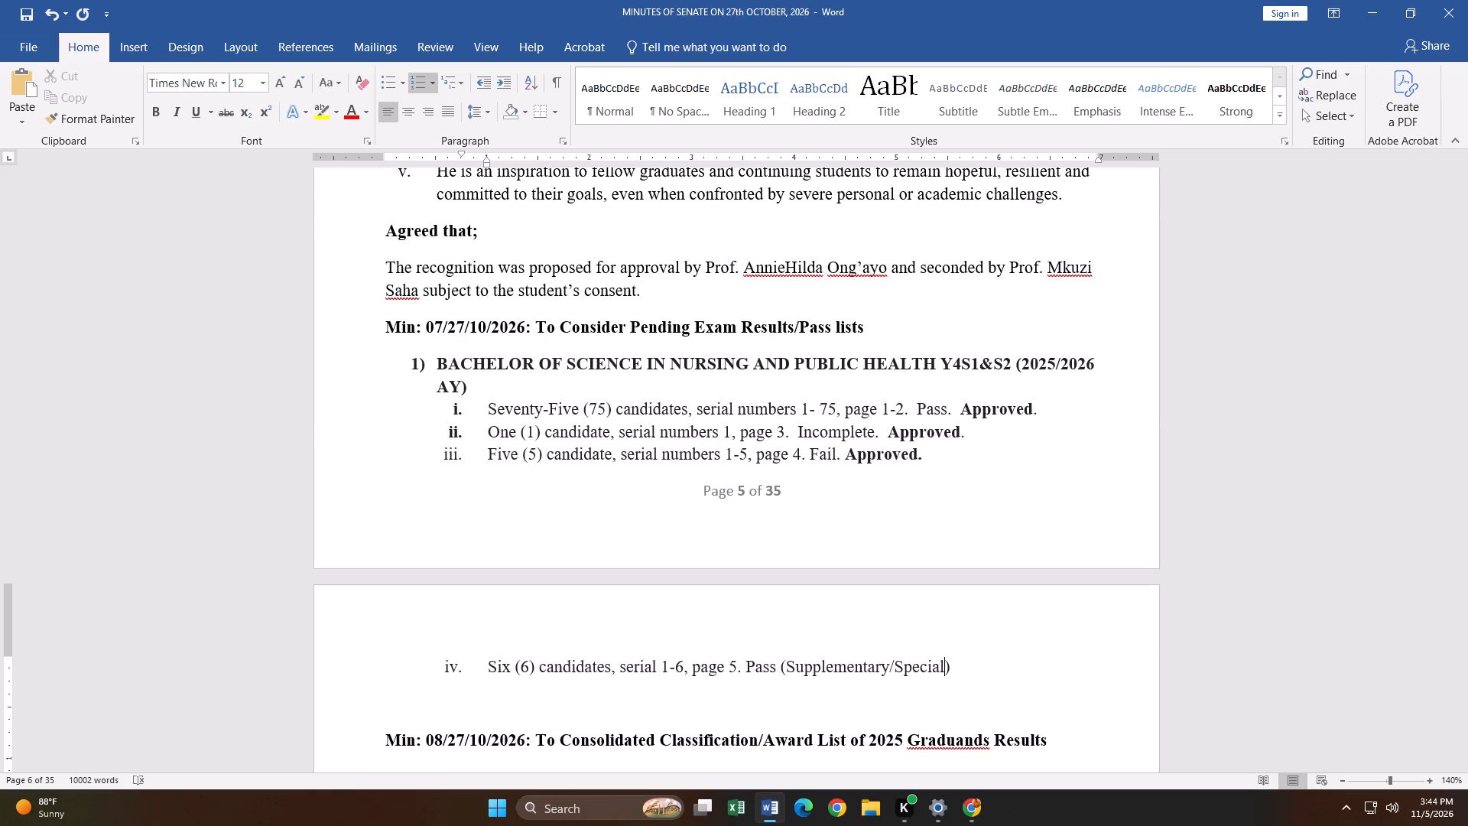
key(Right)
key(period)
key(space)
text(pproved)
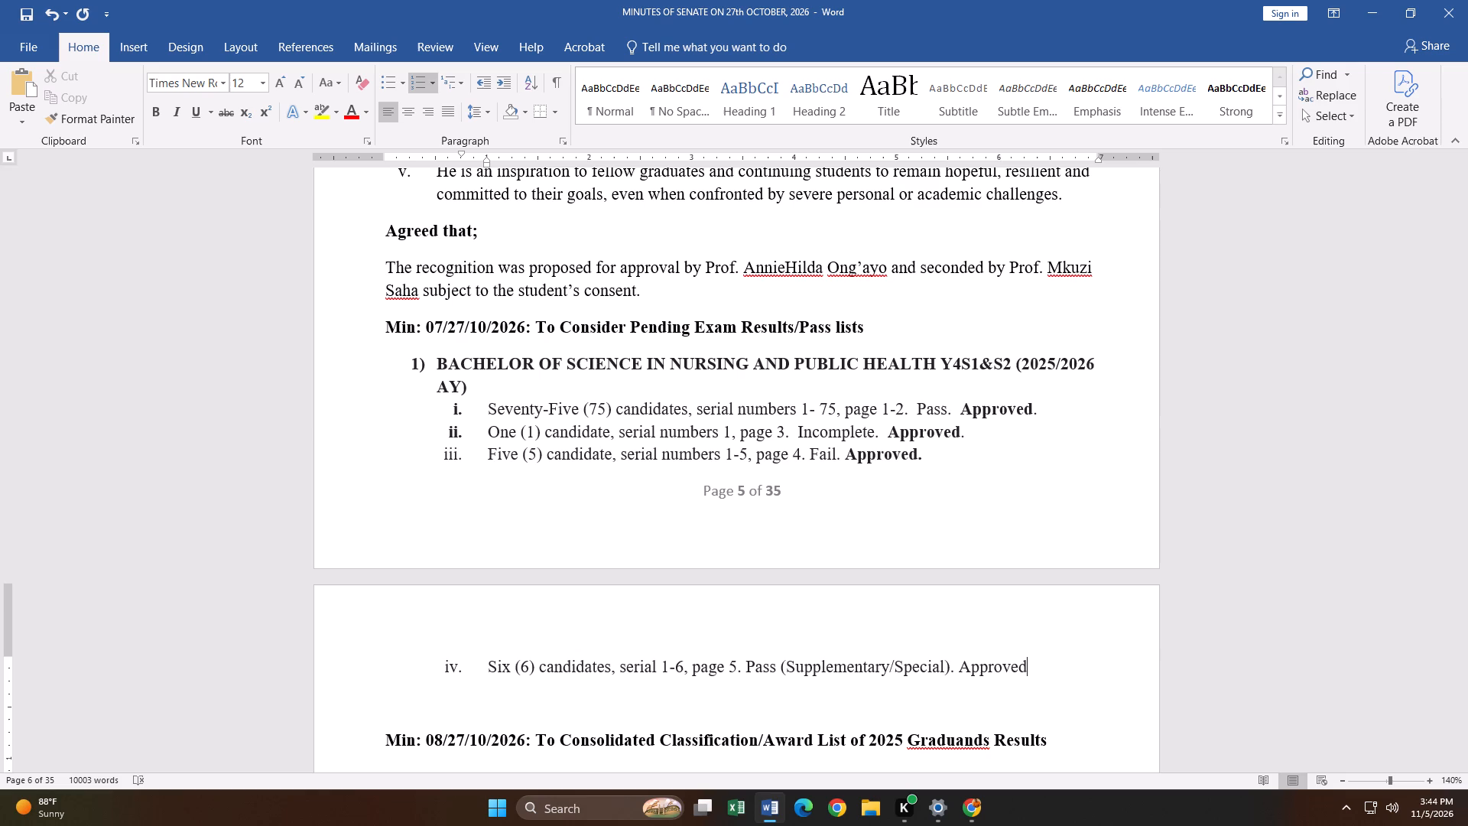
key(period)
Make only the closing word "Approved." bold in the fourth result line.
drag(1034, 672, 978, 674)
click(982, 653)
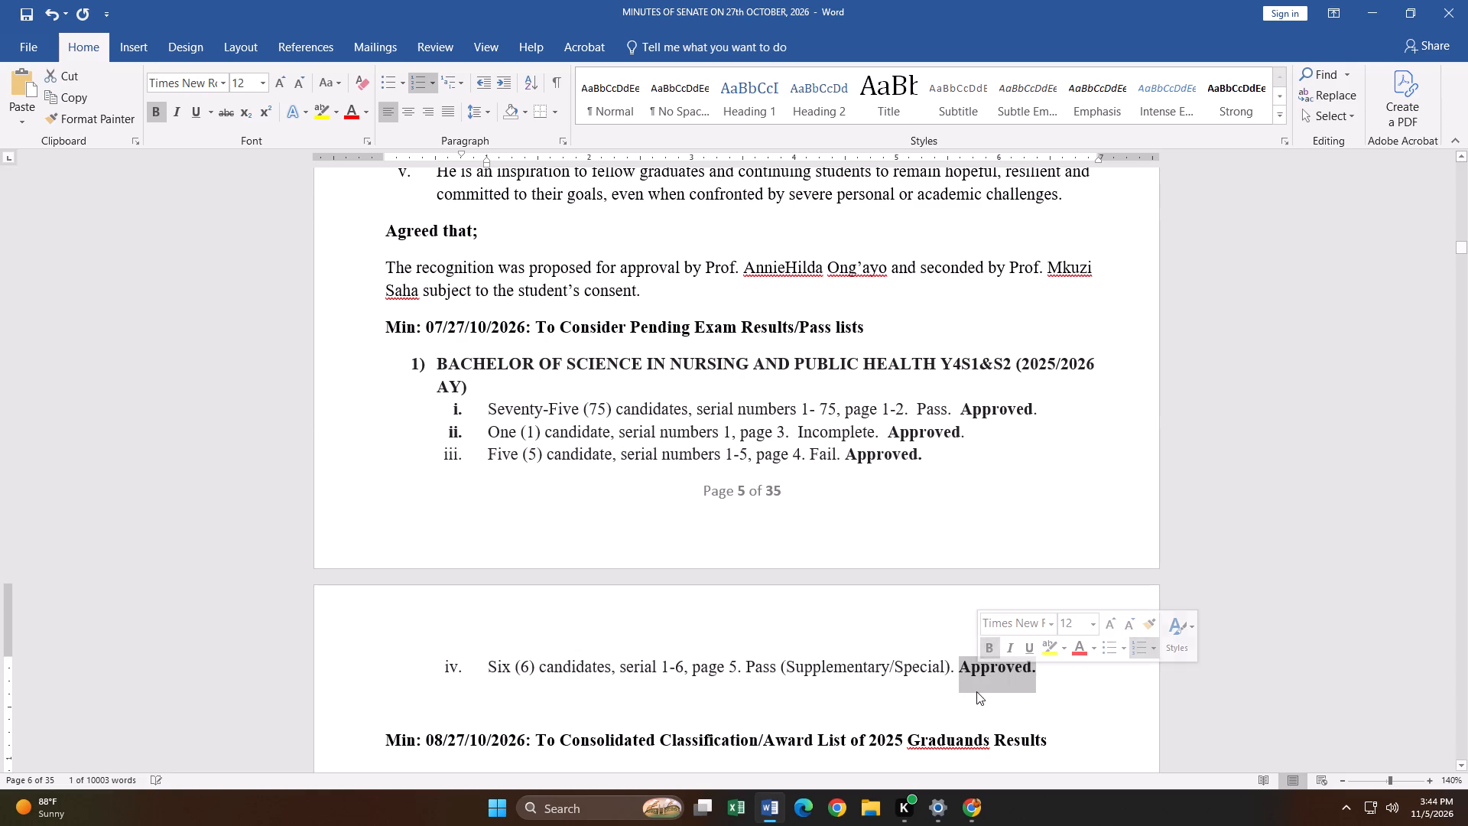
click(976, 691)
click(1046, 669)
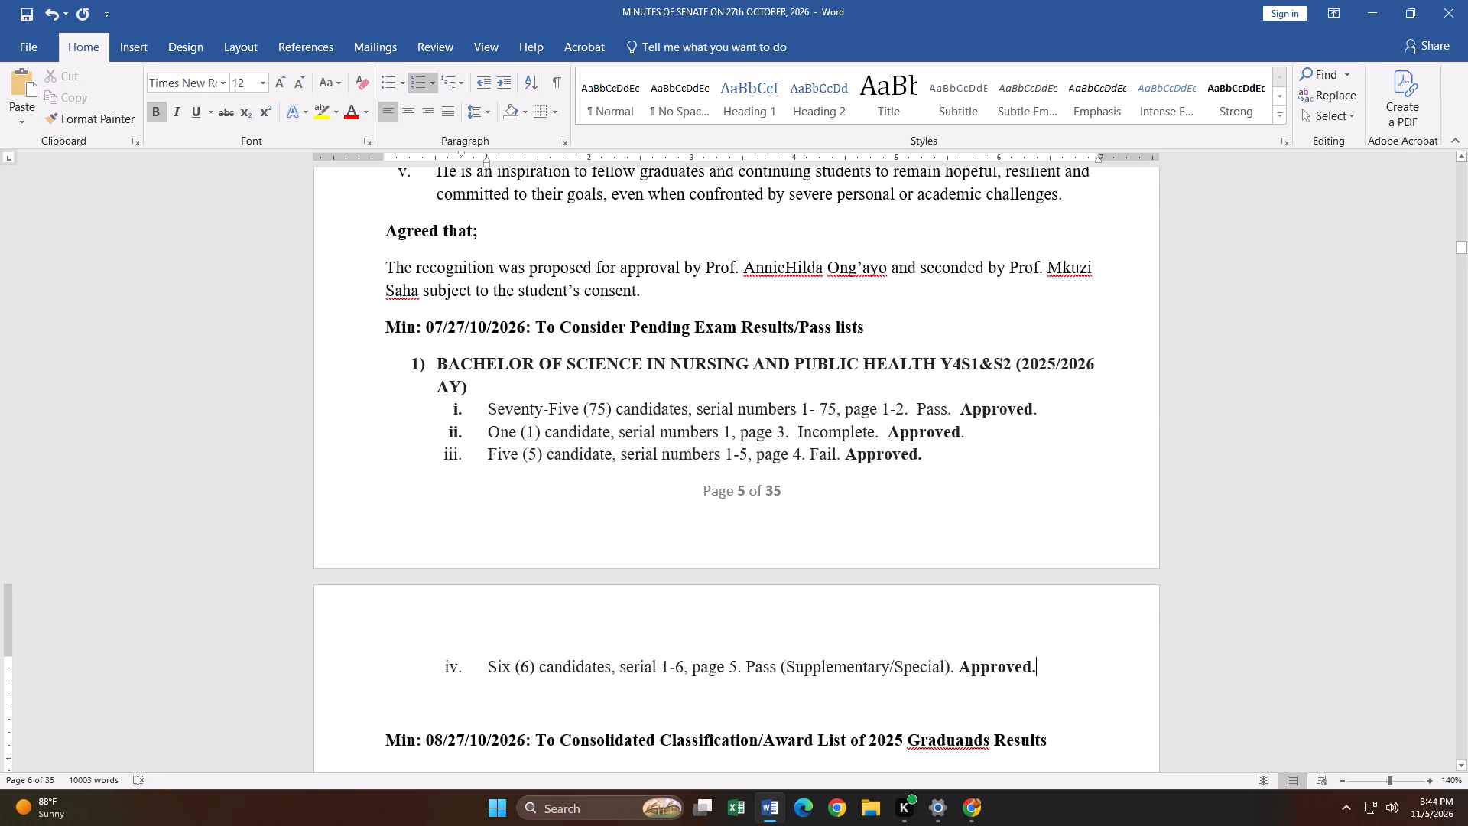
Remove the bold formatting from the roman numerals numbering the Nursing and Public Health result lines.
drag(467, 436, 451, 411)
click(451, 415)
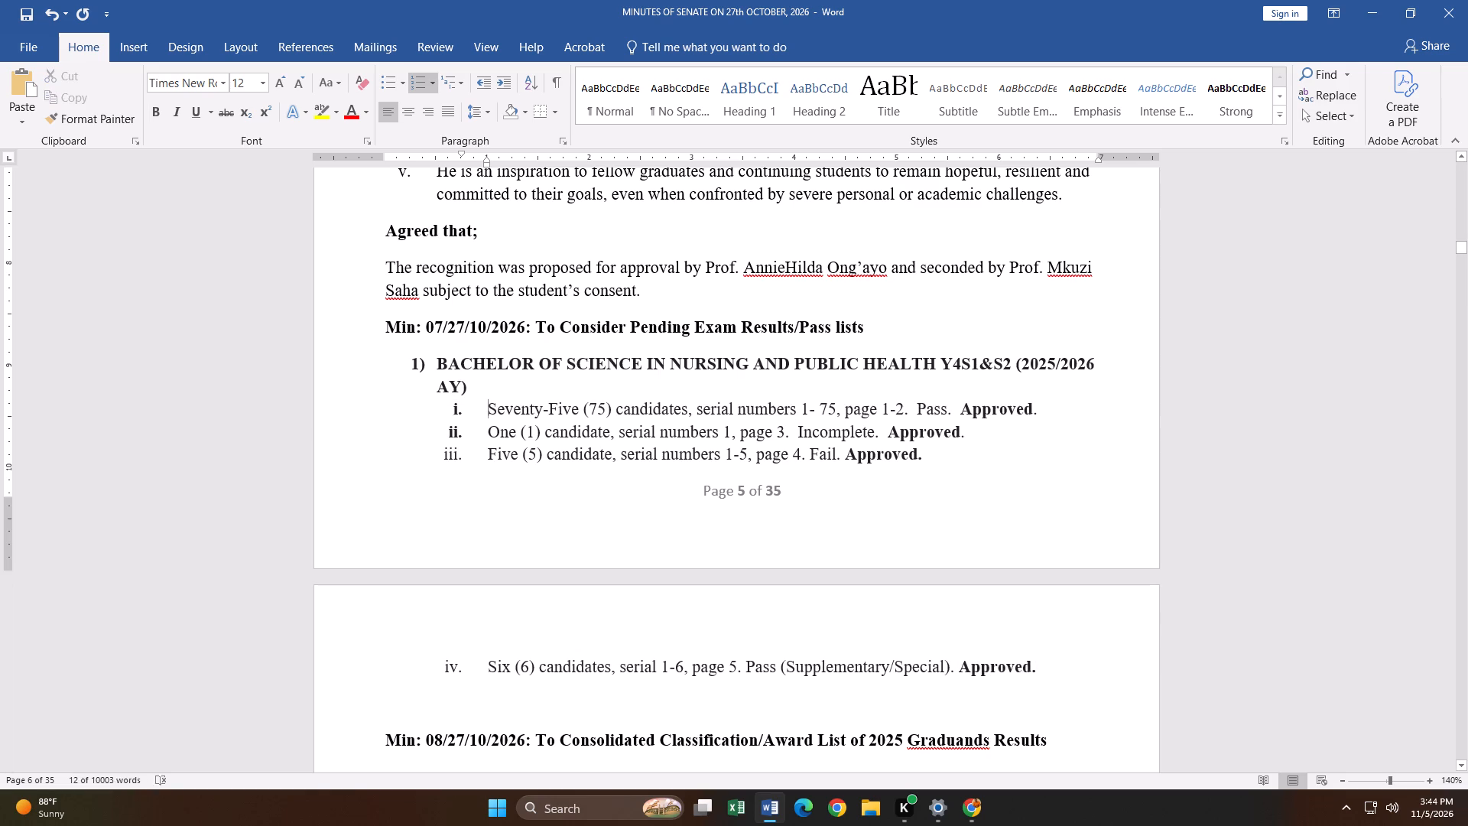
drag(455, 409, 456, 419)
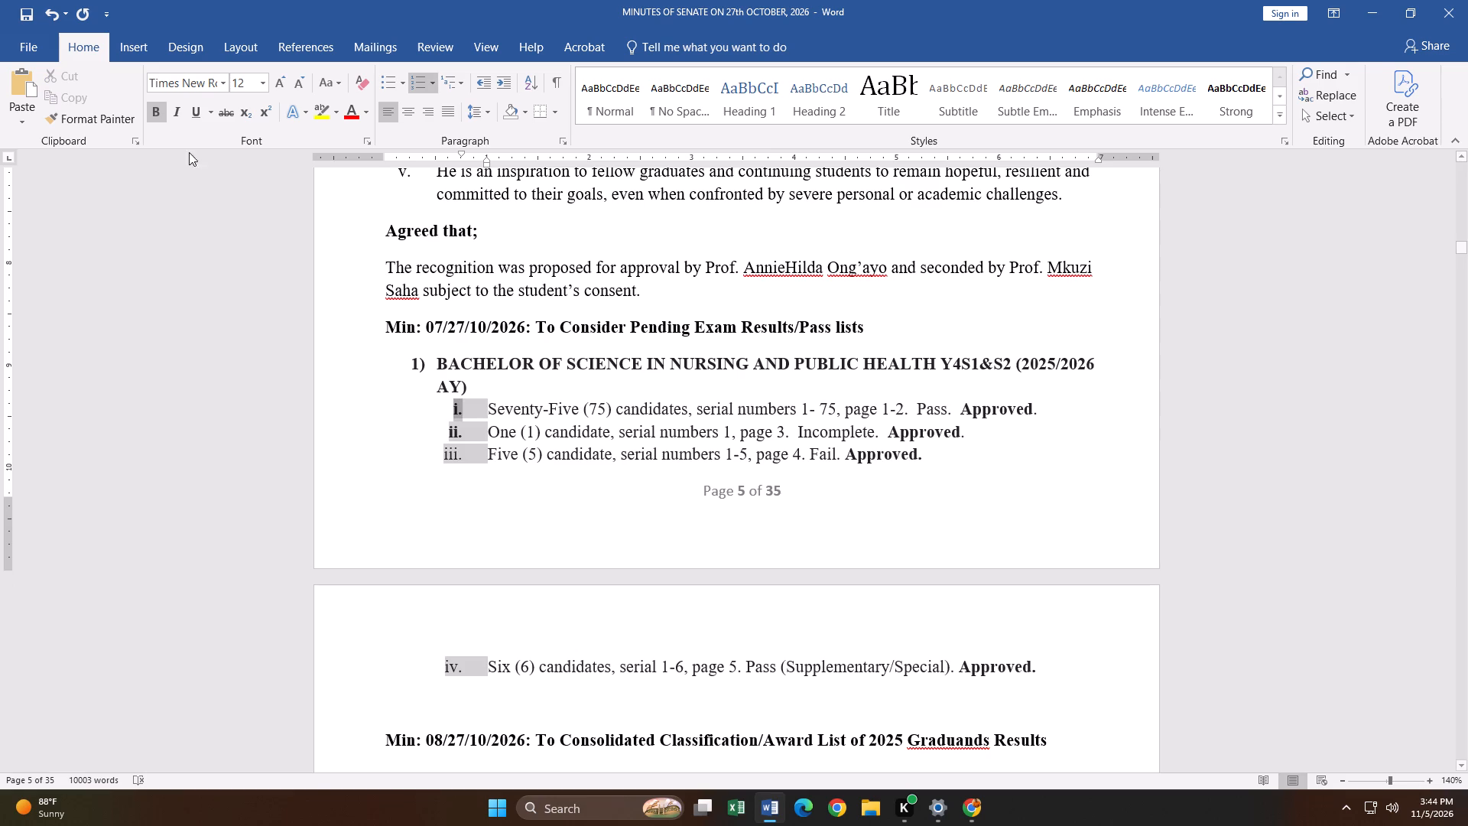
click(152, 110)
click(152, 110)
click(152, 110)
click(707, 629)
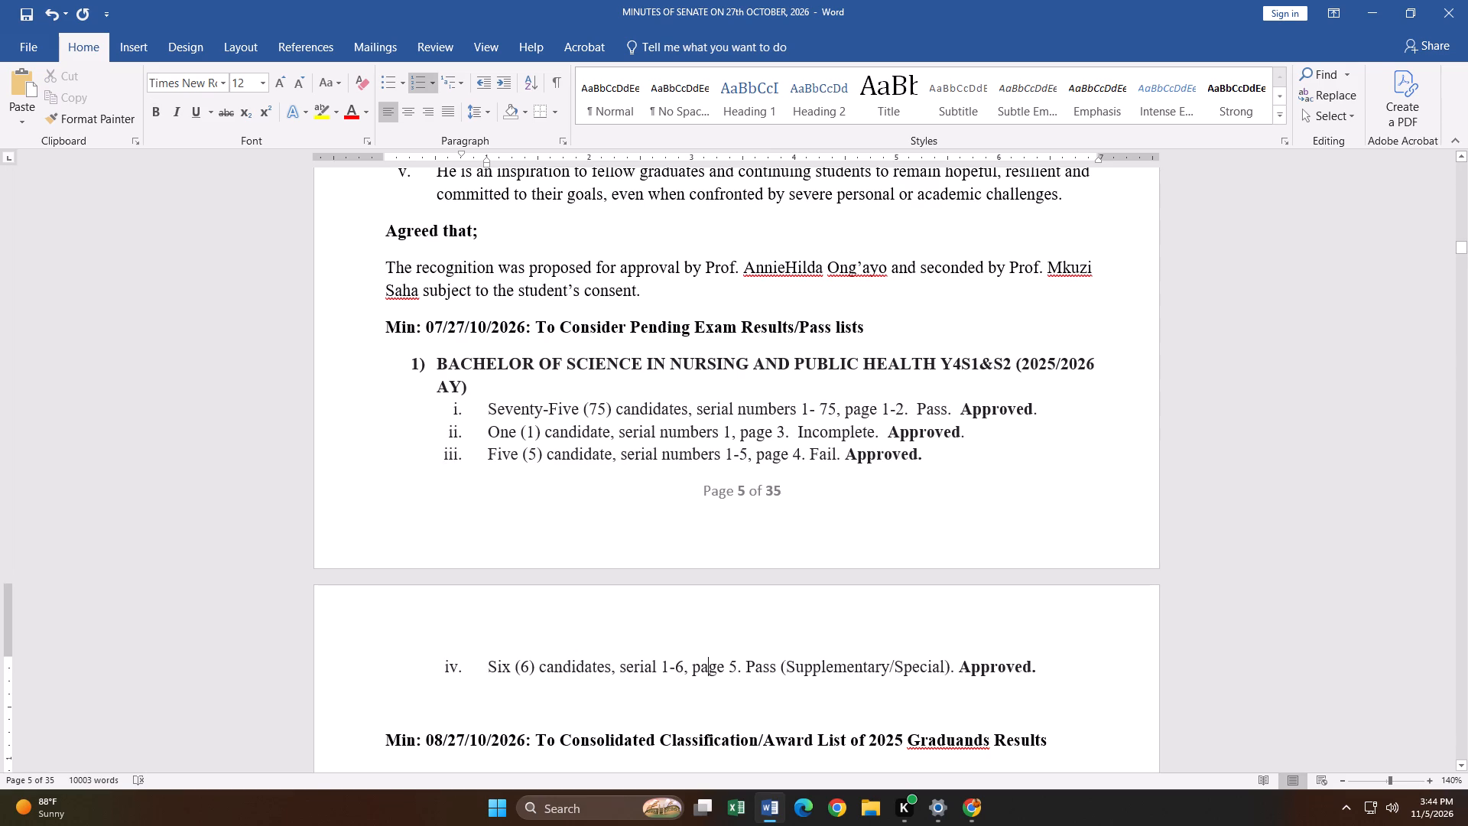
End the numbered list after the fourth result line with a new unnumbered paragraph aligned to the page margin.
click(1043, 664)
key(Return)
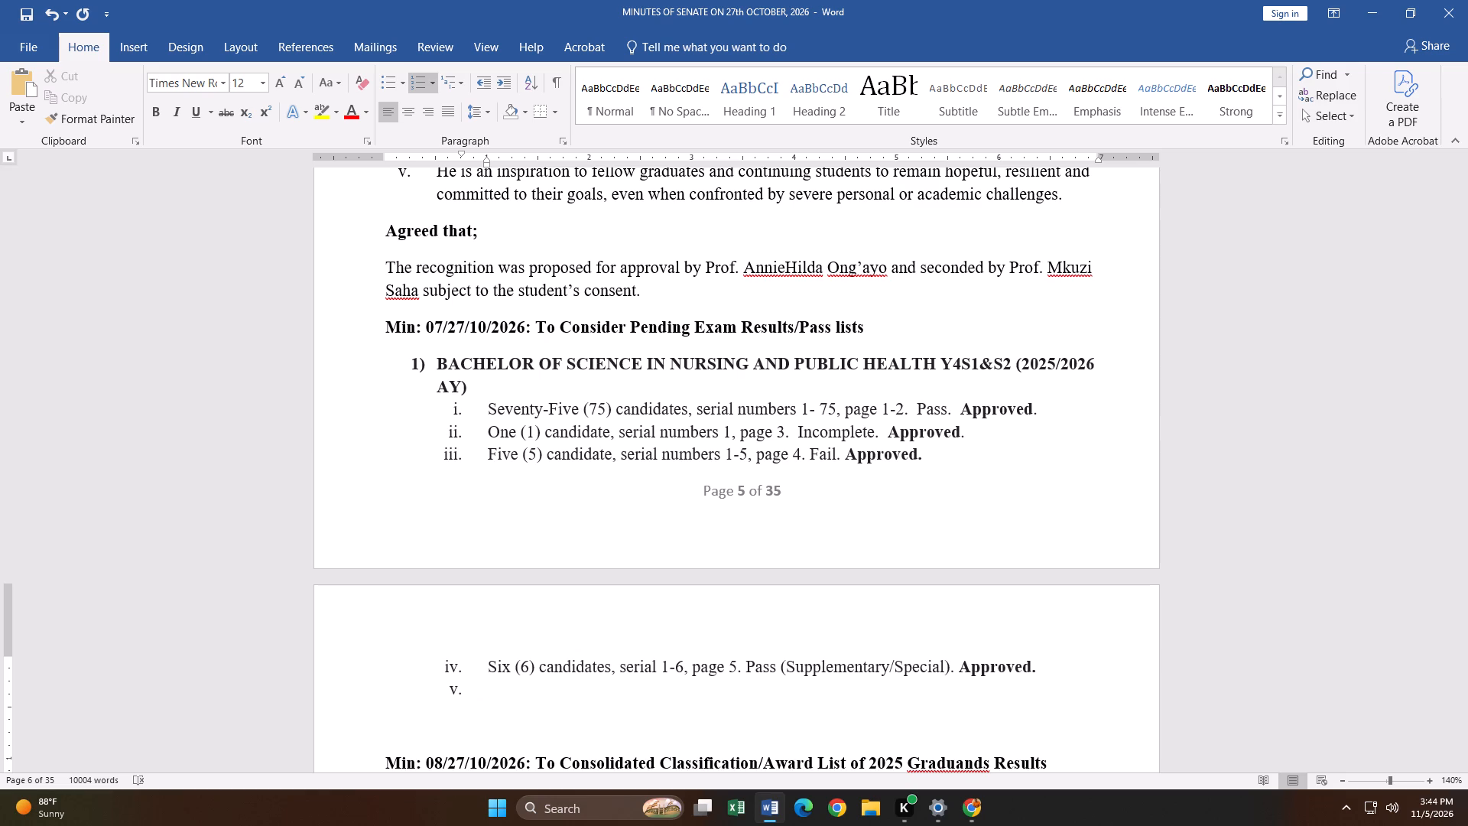
key(BackSpace)
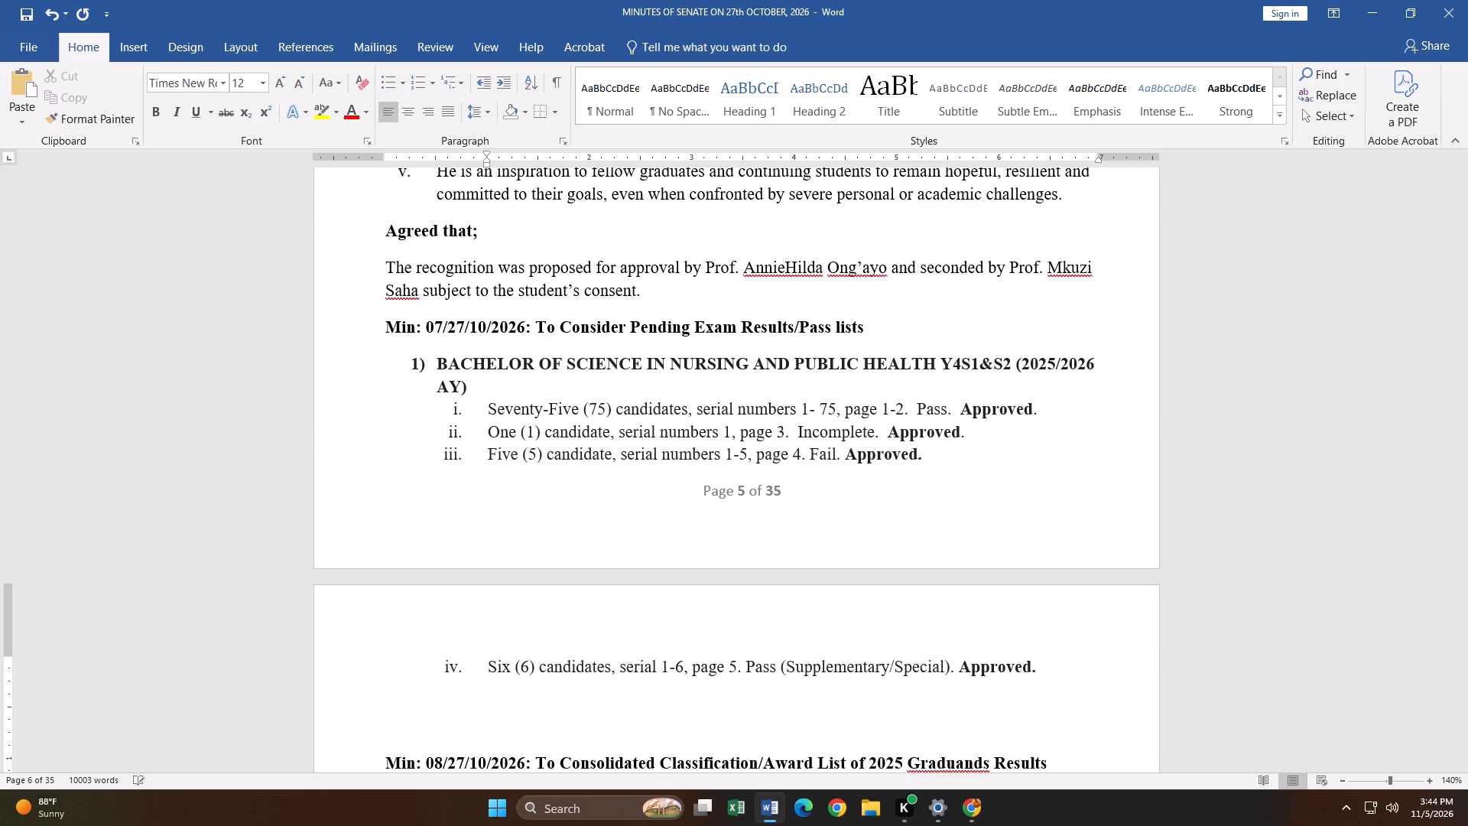
key(BackSpace)
key(BackSpace)
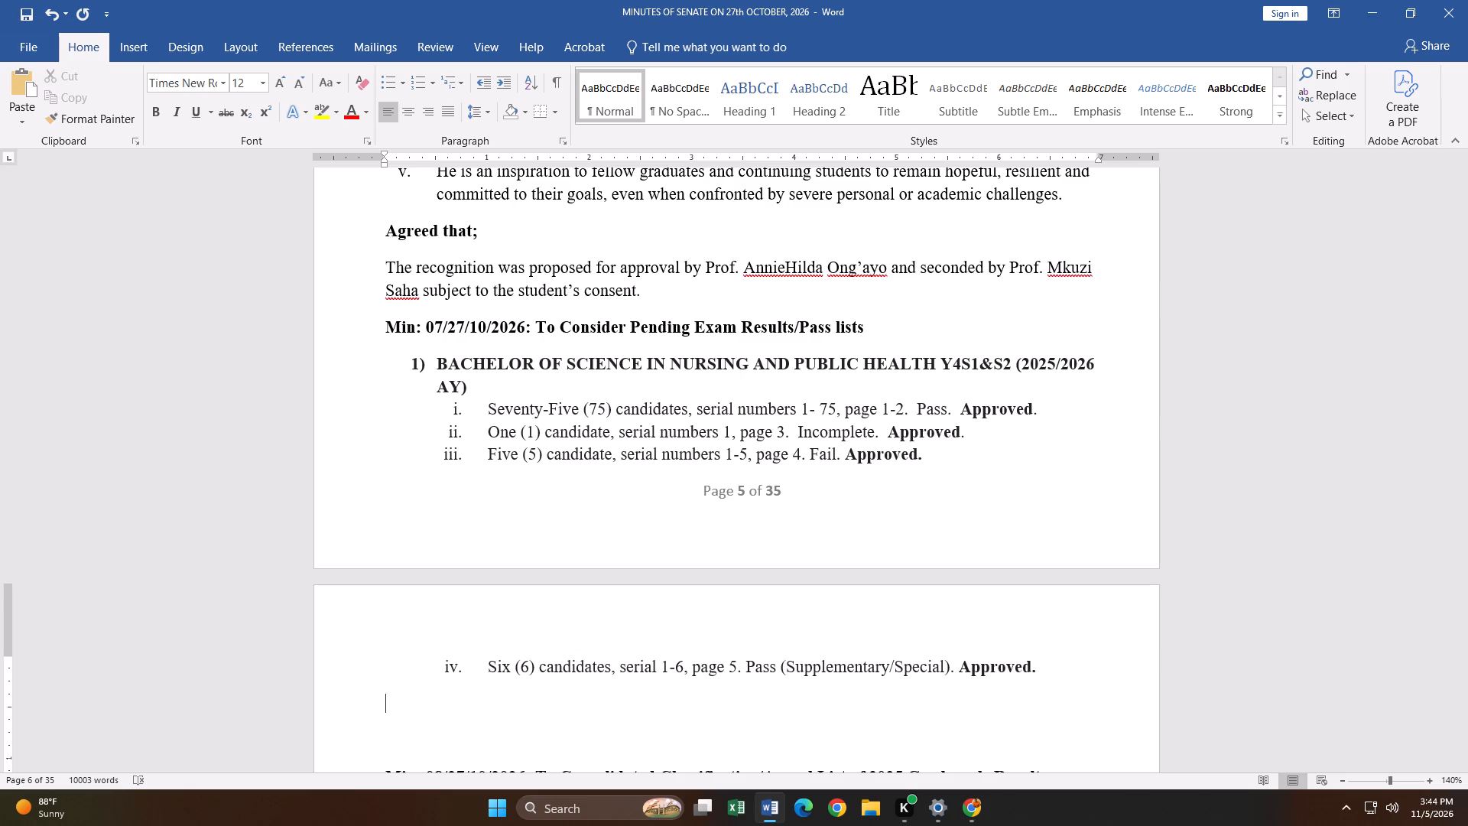
Enter the next programme heading "BACHELOR OF Science in Nursing (Upgrading)" in the new paragraph.
key(a)
key(a)
key(b)
key(BackSpace)
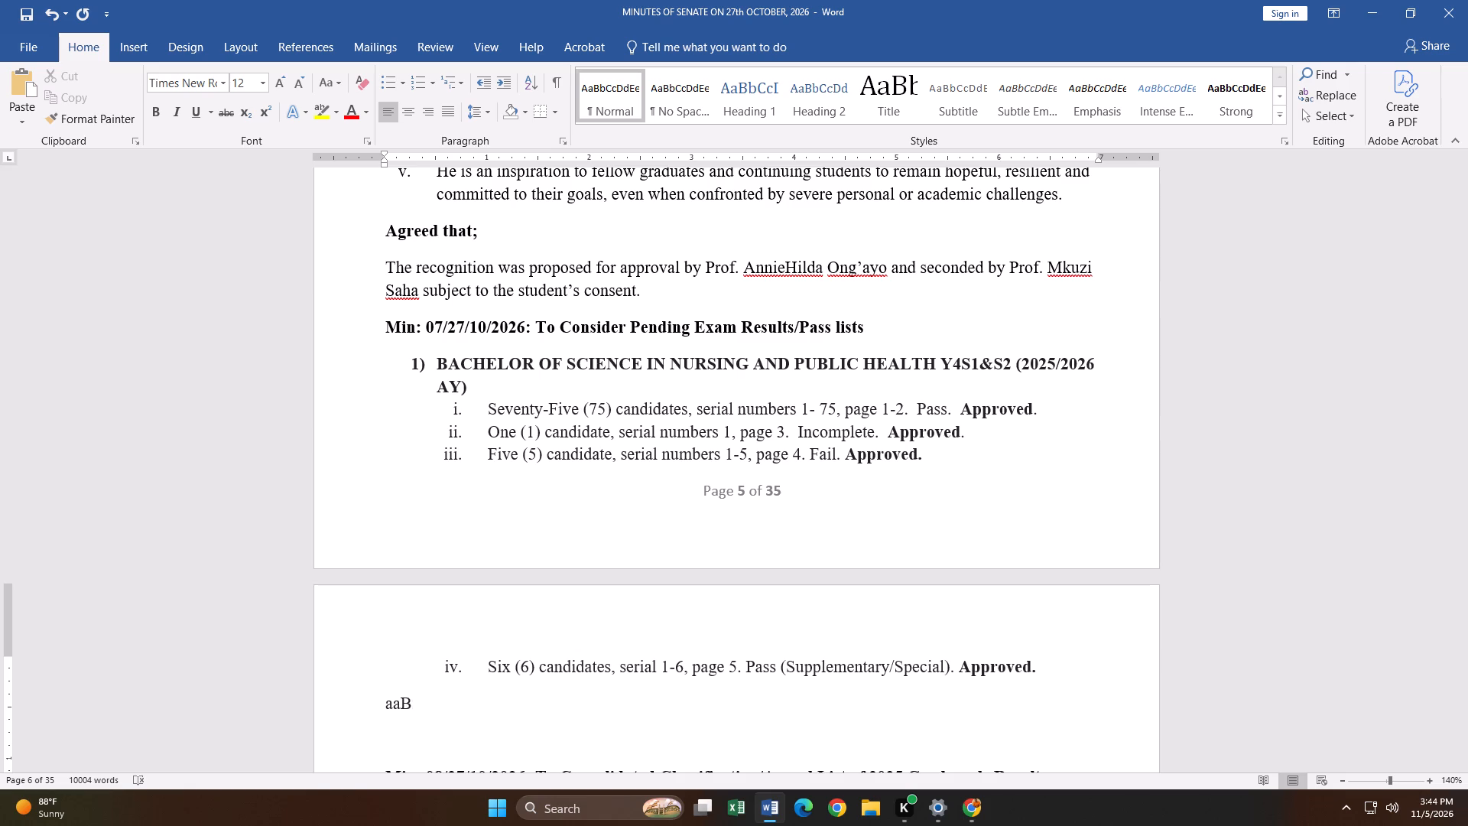
key(BackSpace)
key(BackSpace)
text(BACHELOR OF)
key(space)
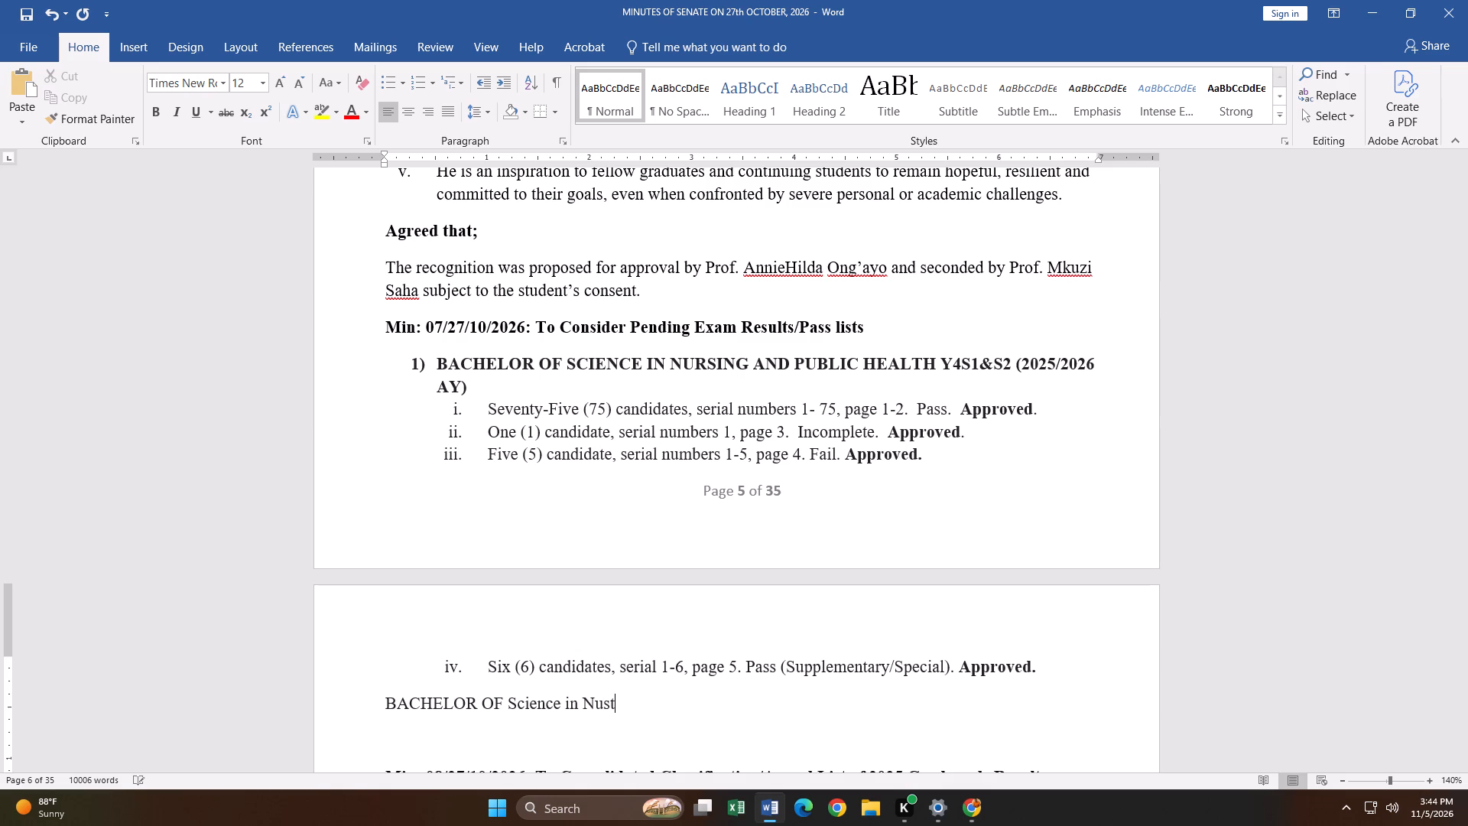
key(BackSpace)
key(BackSpace)
text(rsing)
key(space)
text(())
key(Left)
text(pgrading)
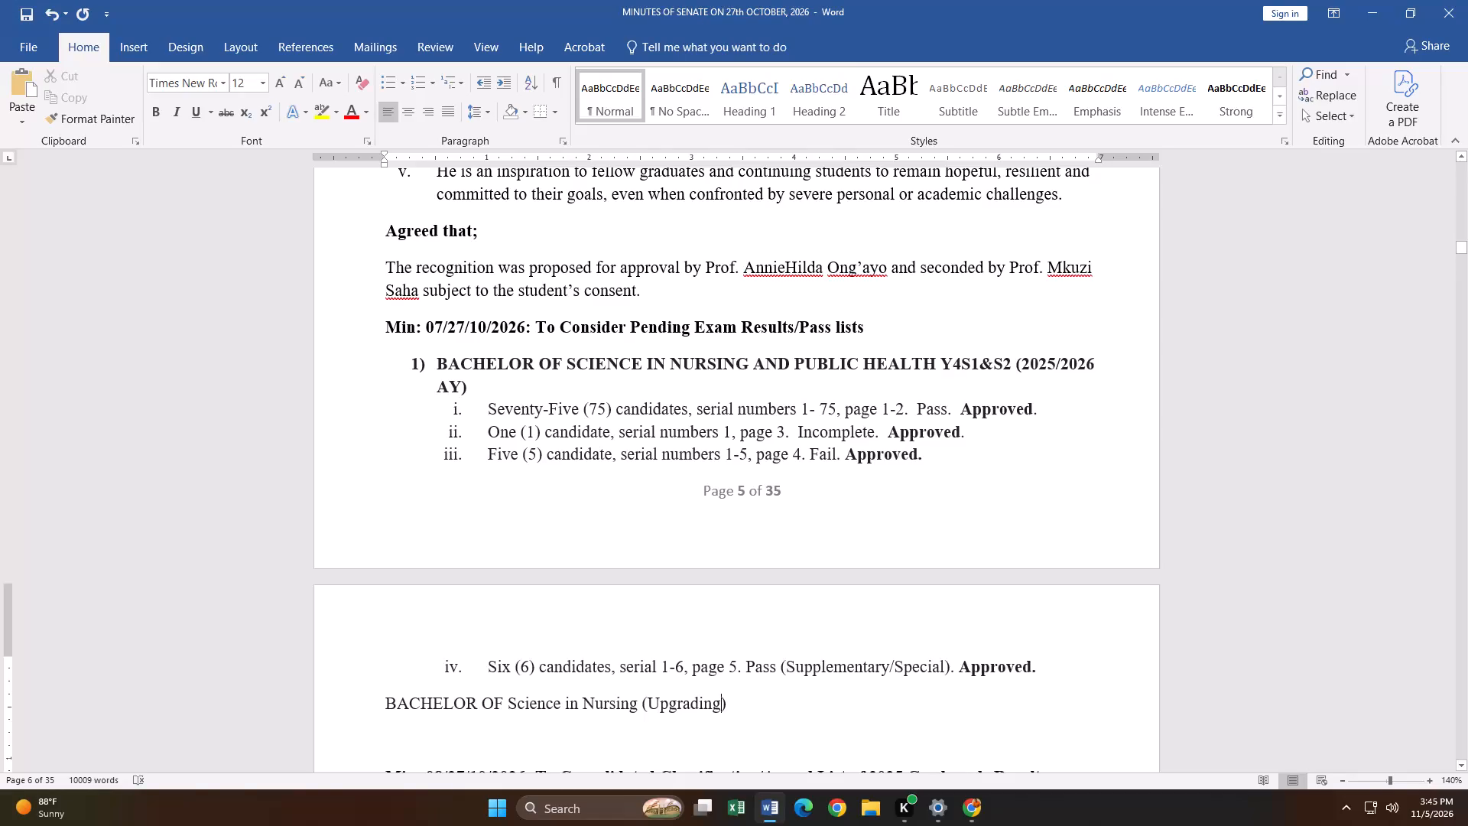
Format the whole Bachelor of Science in Nursing (Upgrading) heading in uppercase and bold.
drag(732, 706, 421, 703)
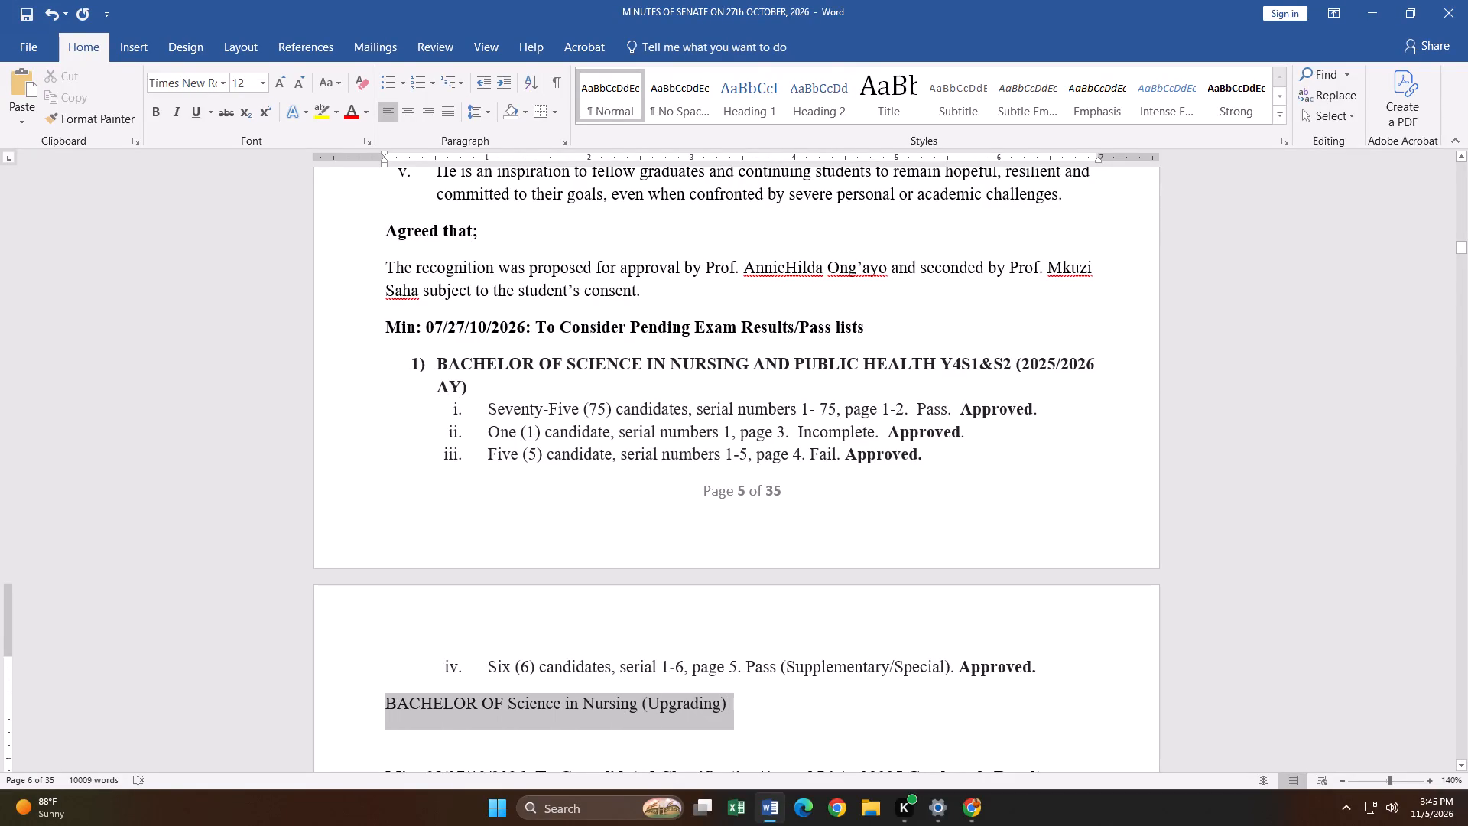
drag(421, 703, 416, 703)
click(342, 84)
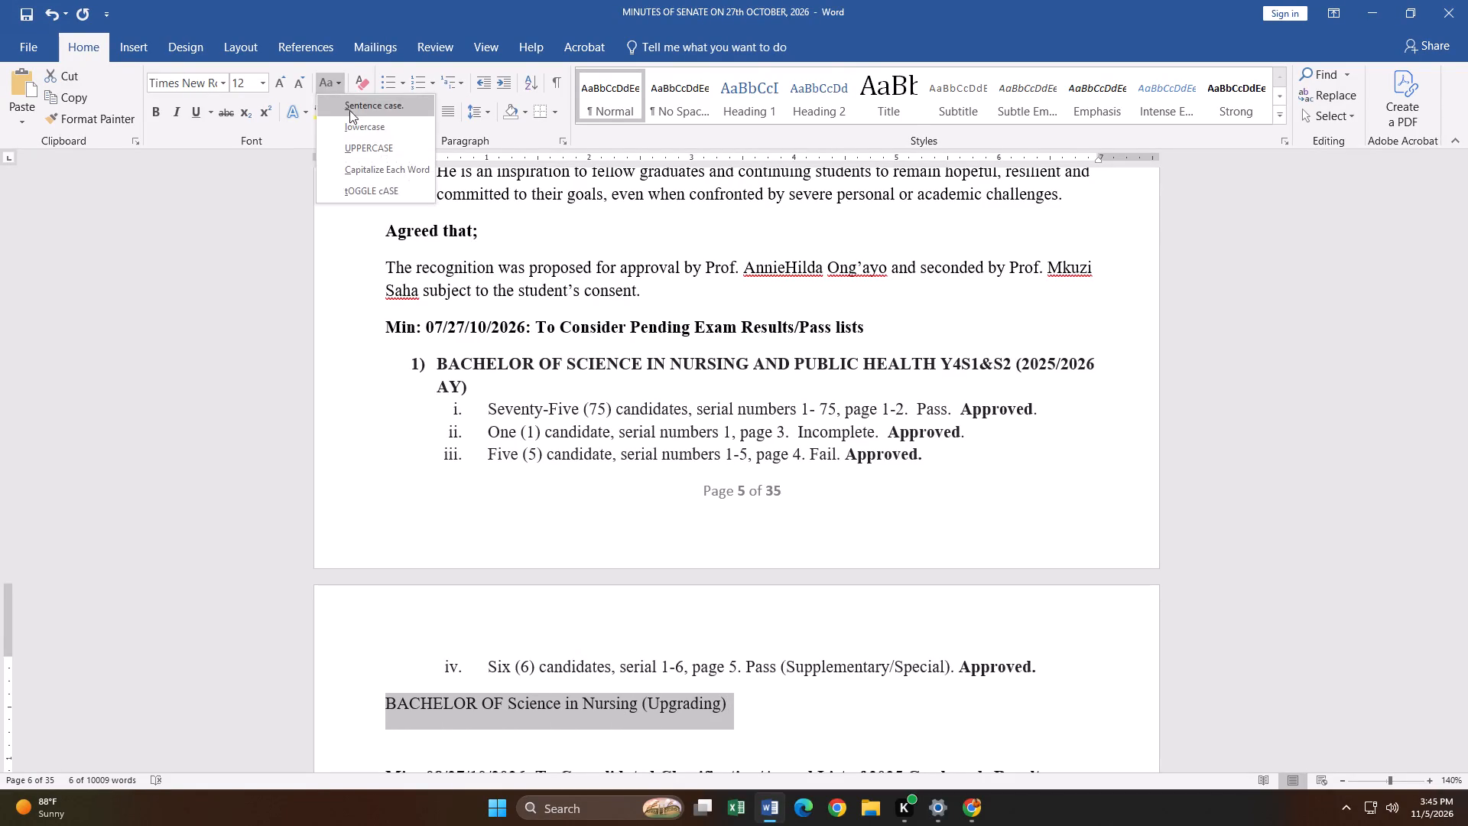
click(365, 146)
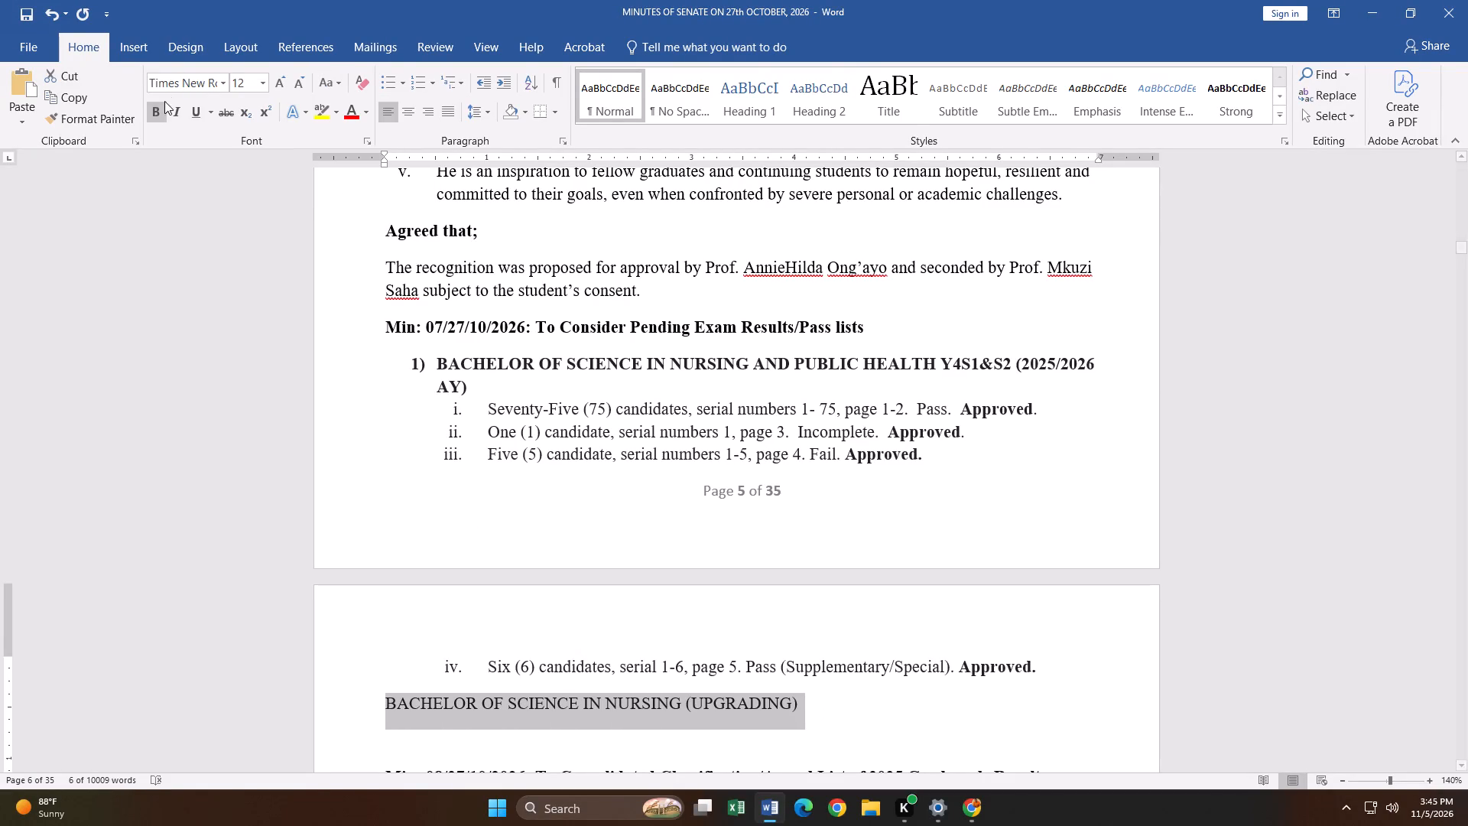
click(160, 105)
click(836, 707)
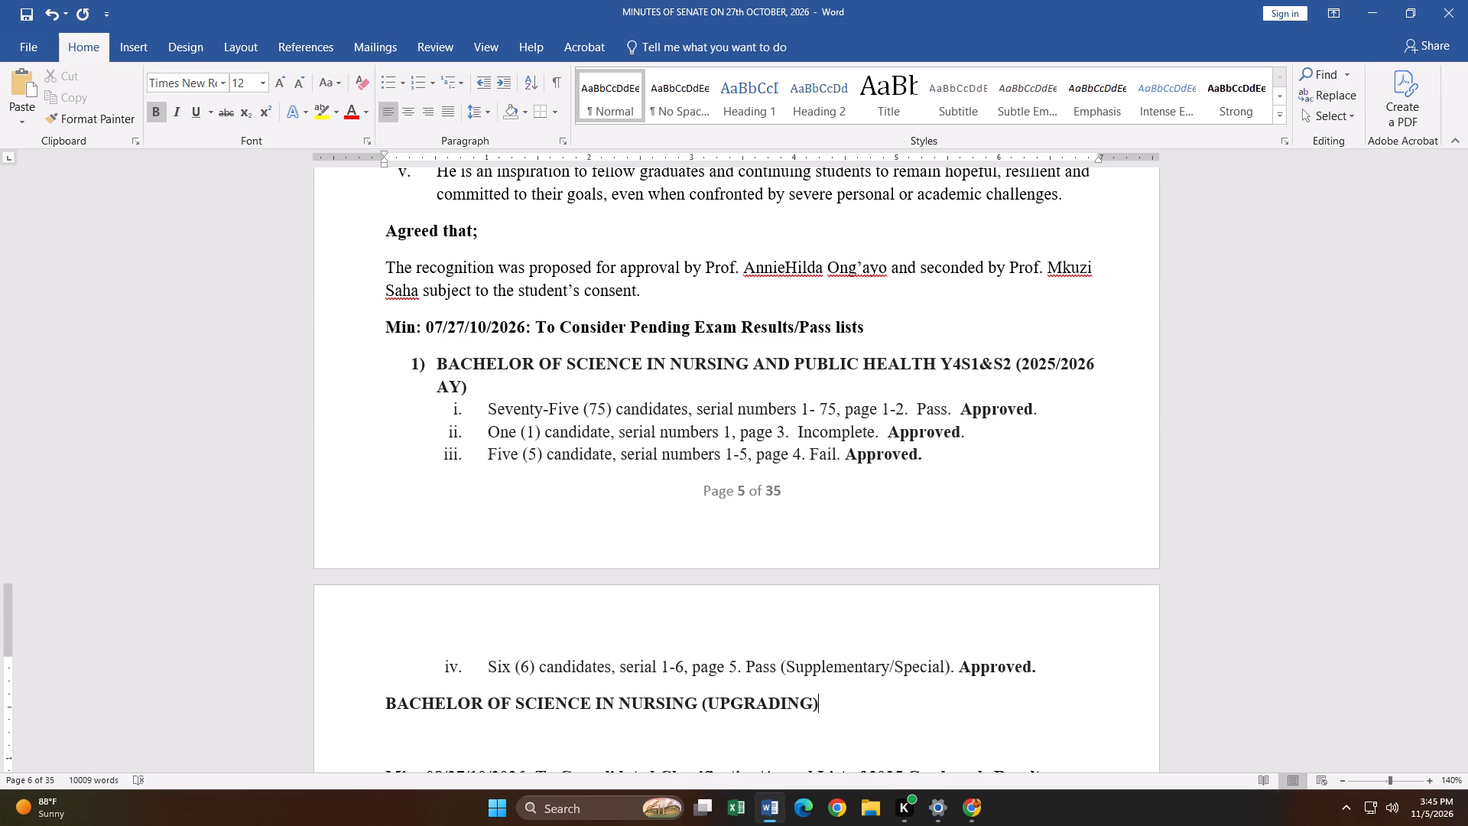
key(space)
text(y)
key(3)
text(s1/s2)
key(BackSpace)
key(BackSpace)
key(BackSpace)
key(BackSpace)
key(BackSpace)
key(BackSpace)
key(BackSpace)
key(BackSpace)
Append "Y3S1/S2 (2025/26)" to the Bachelor of Science in Nursing (Upgrading) heading and start a new paragraph below it.
key(space)
text(Y3S1)
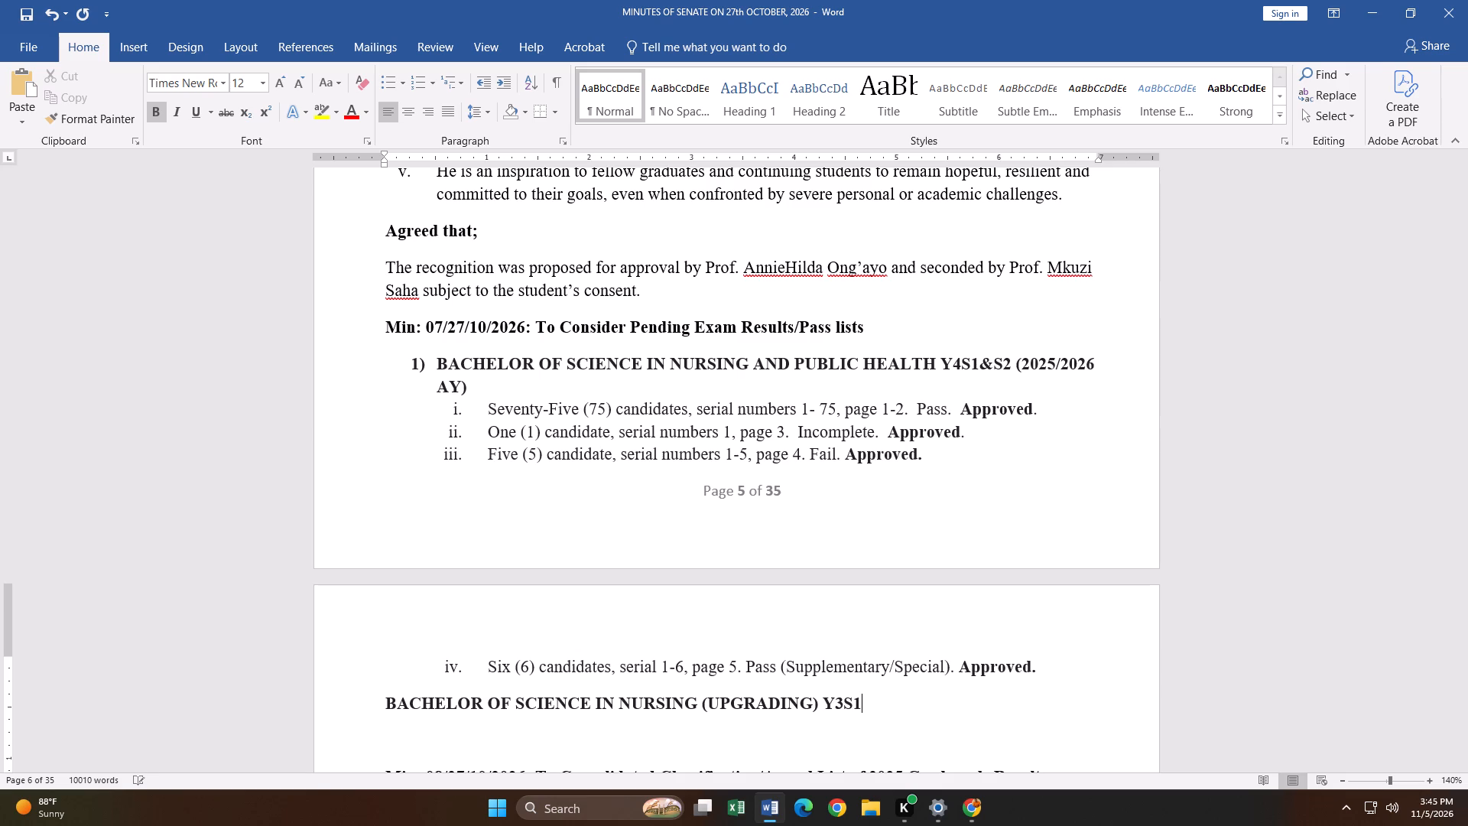
key(slash)
text(S2)
key(space)
text(())
key(Left)
key(s)
key(BackSpace)
text(2025/26)
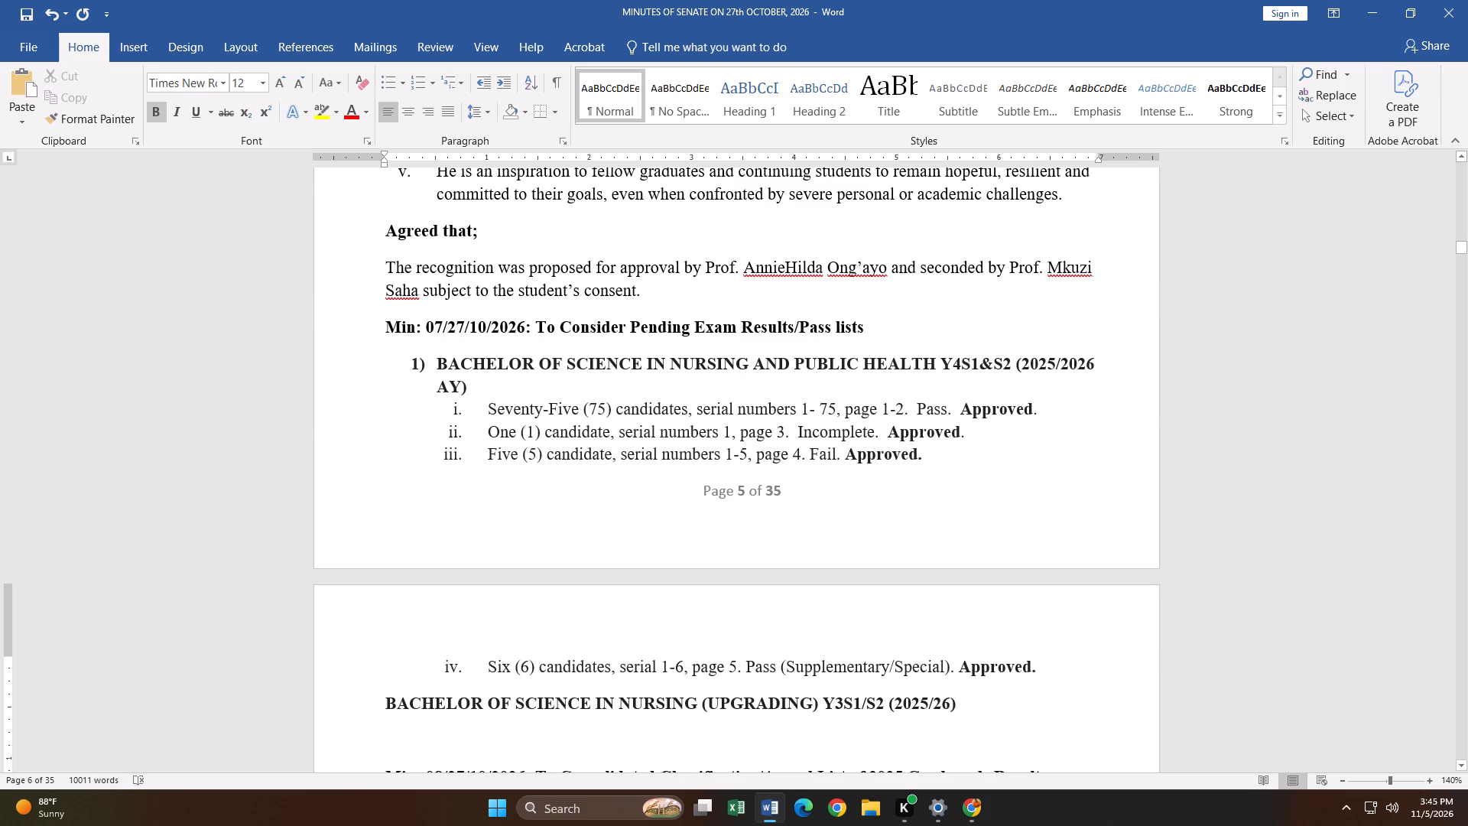
click(958, 704)
key(Return)
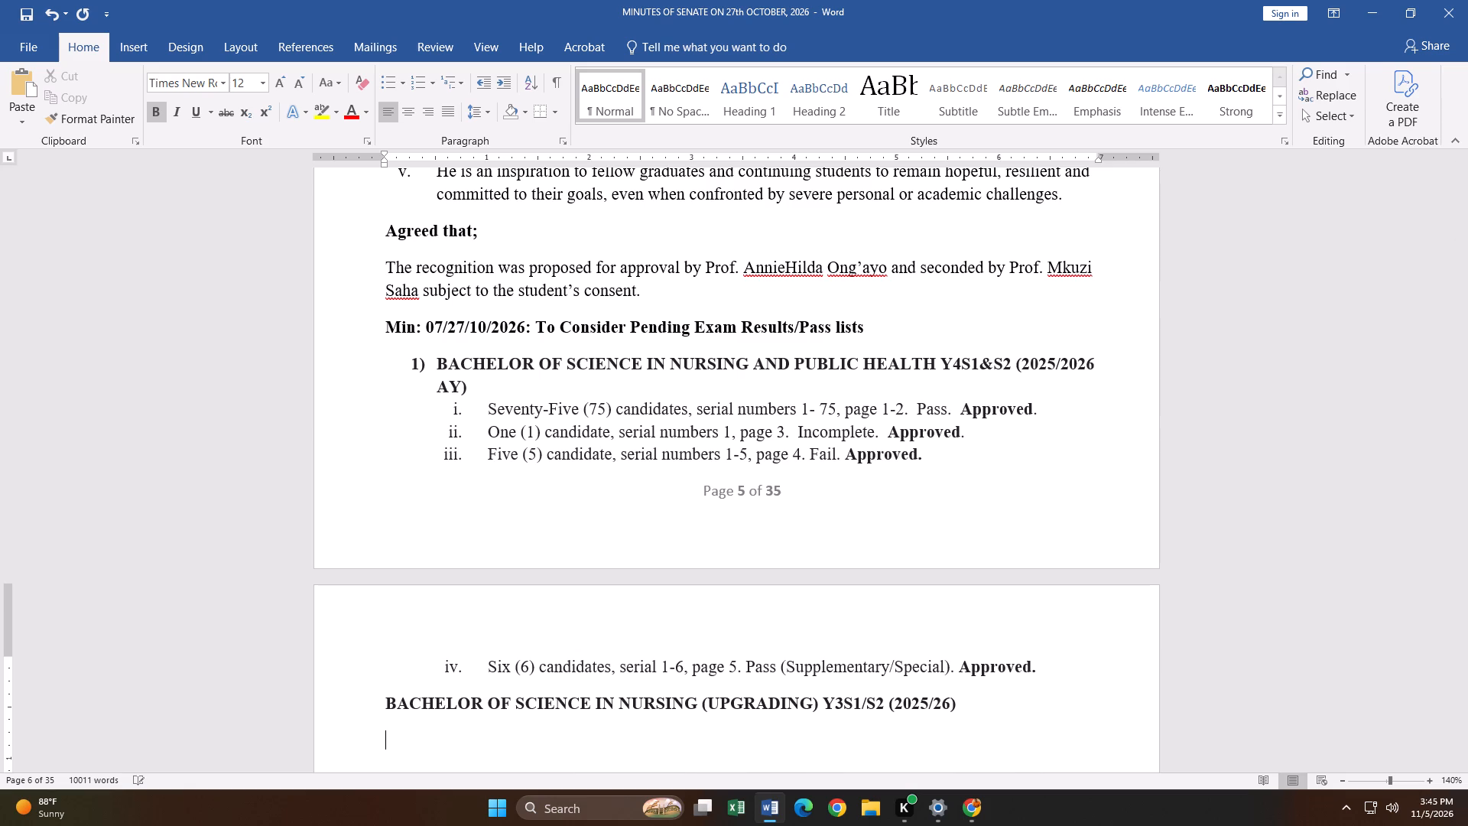
Number the Nursing and Public Health and Nursing (Upgrading) headings together as one list in the 1., 2., 3. format.
scroll(827, 598, down, 3)
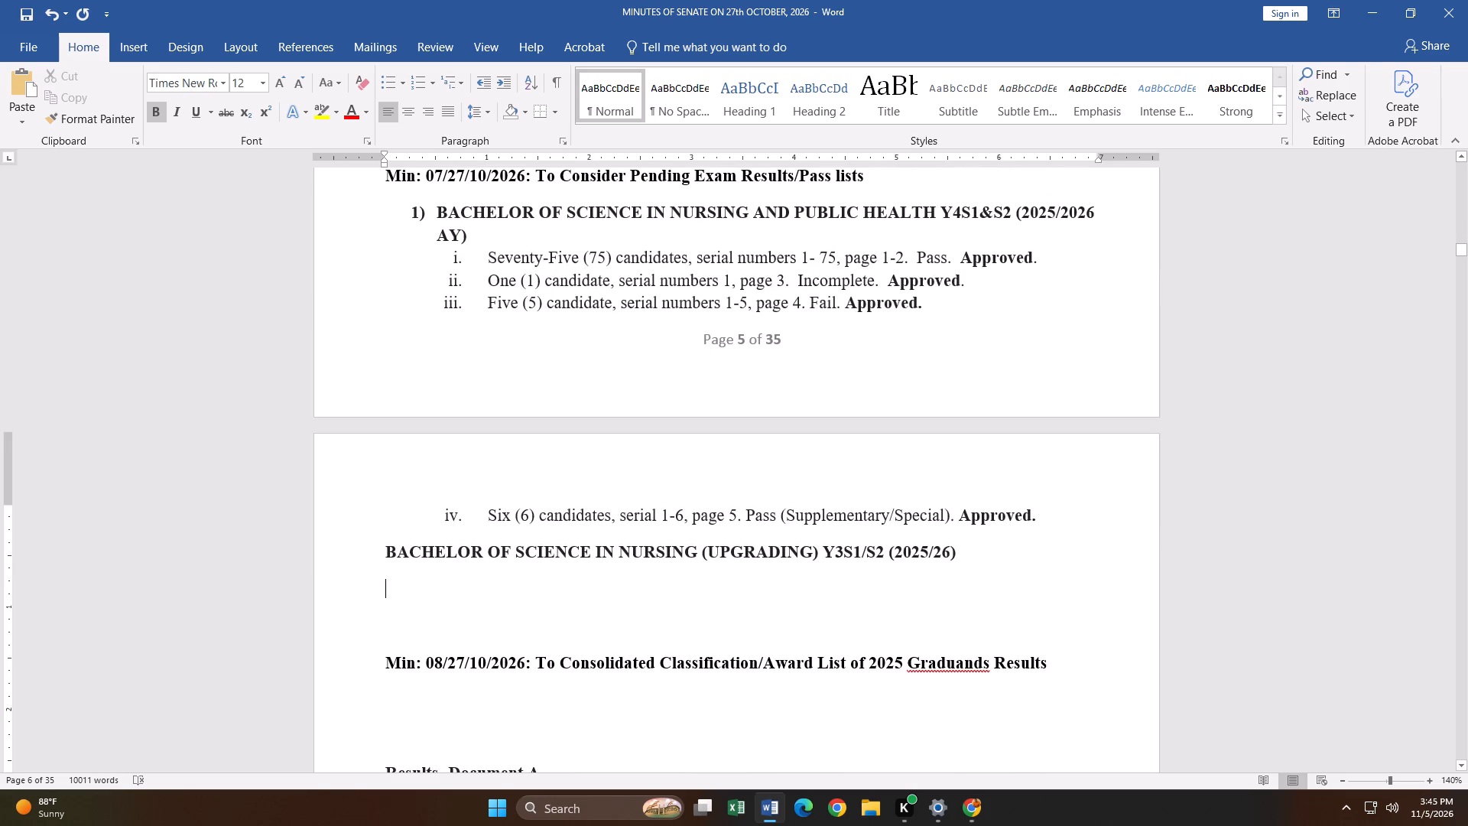
click(385, 556)
drag(434, 213, 468, 235)
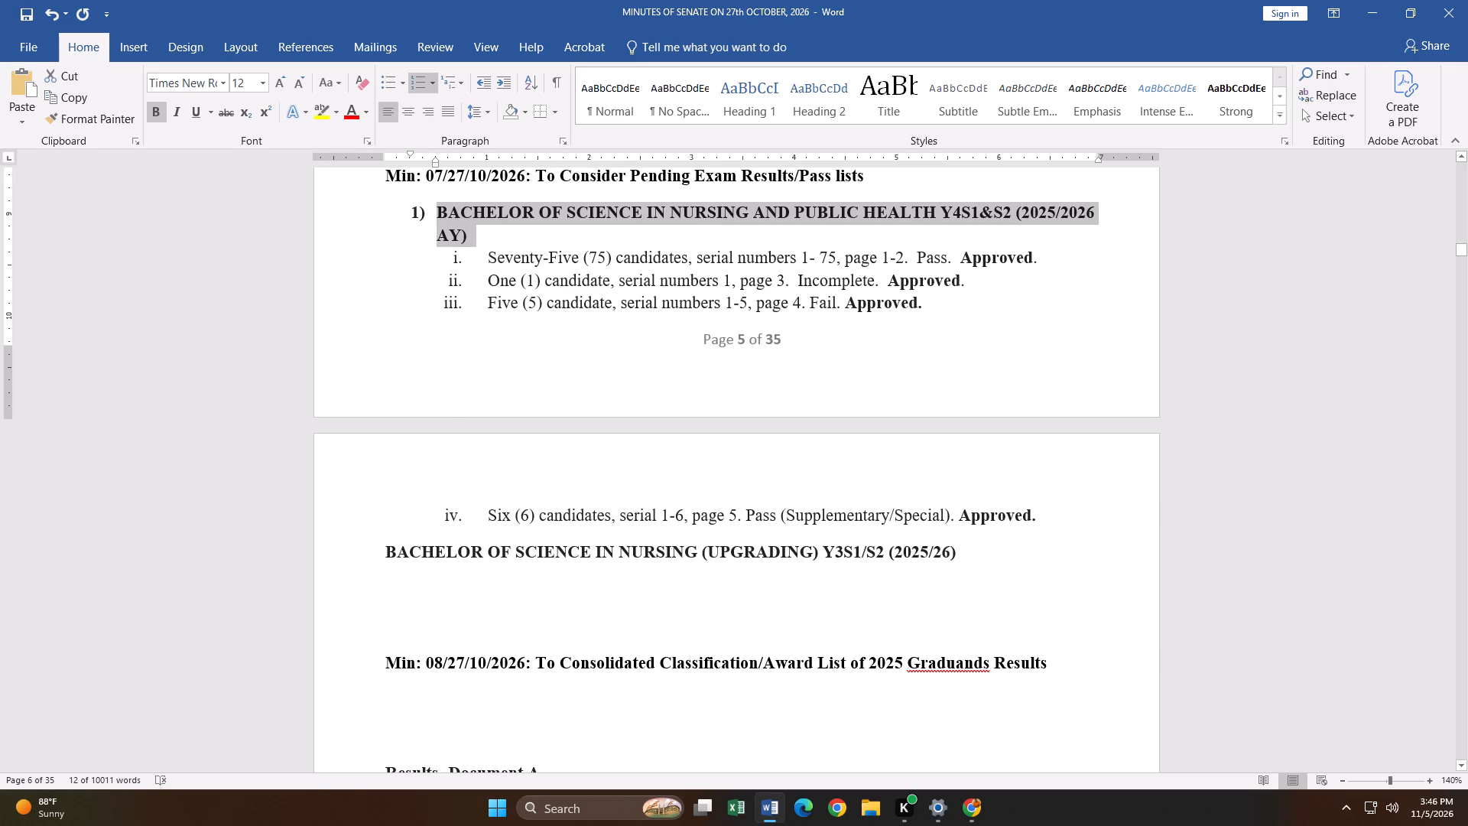
ctrl+drag(388, 552, 439, 557)
click(433, 83)
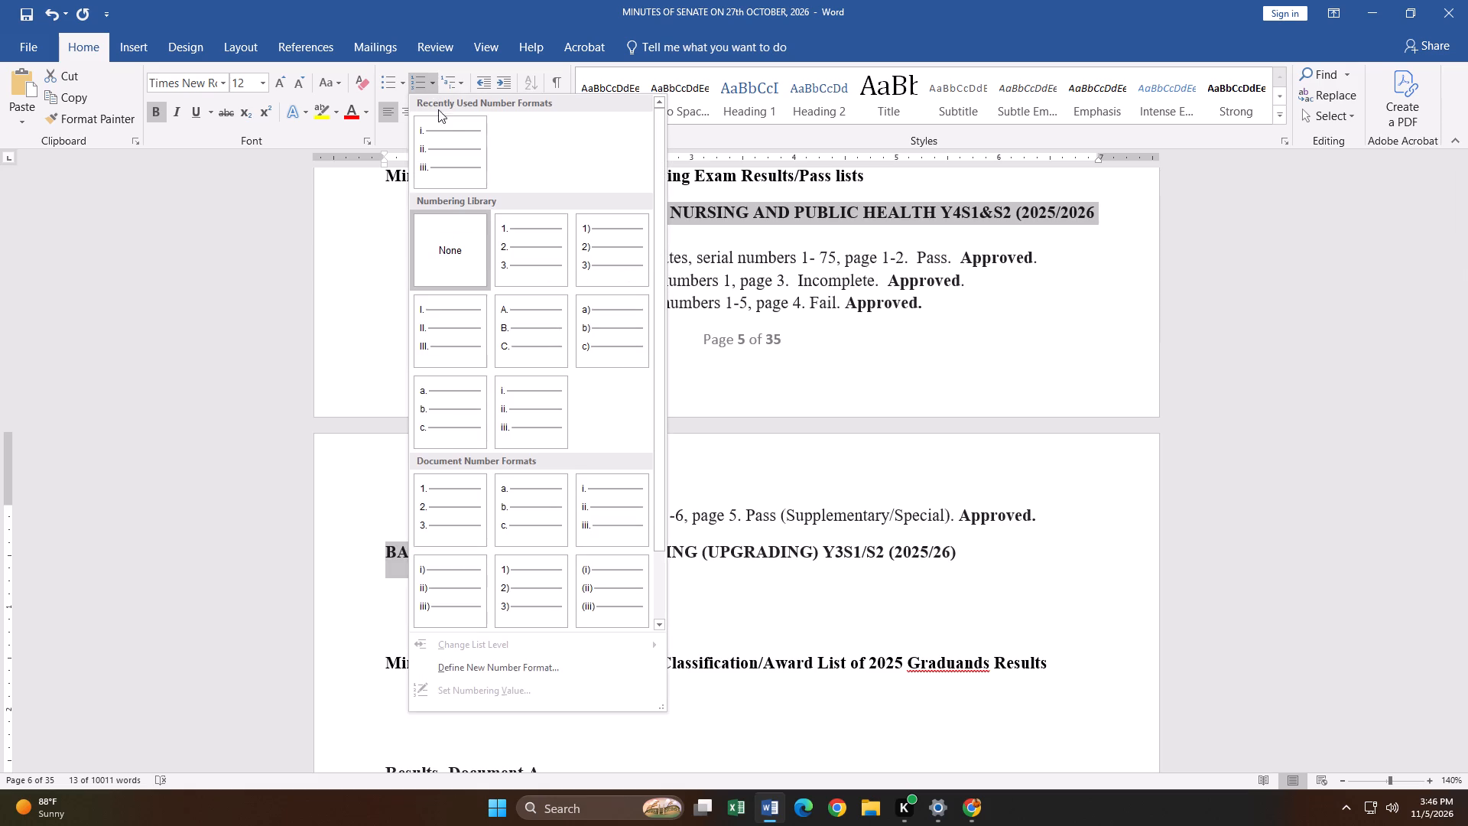
click(527, 252)
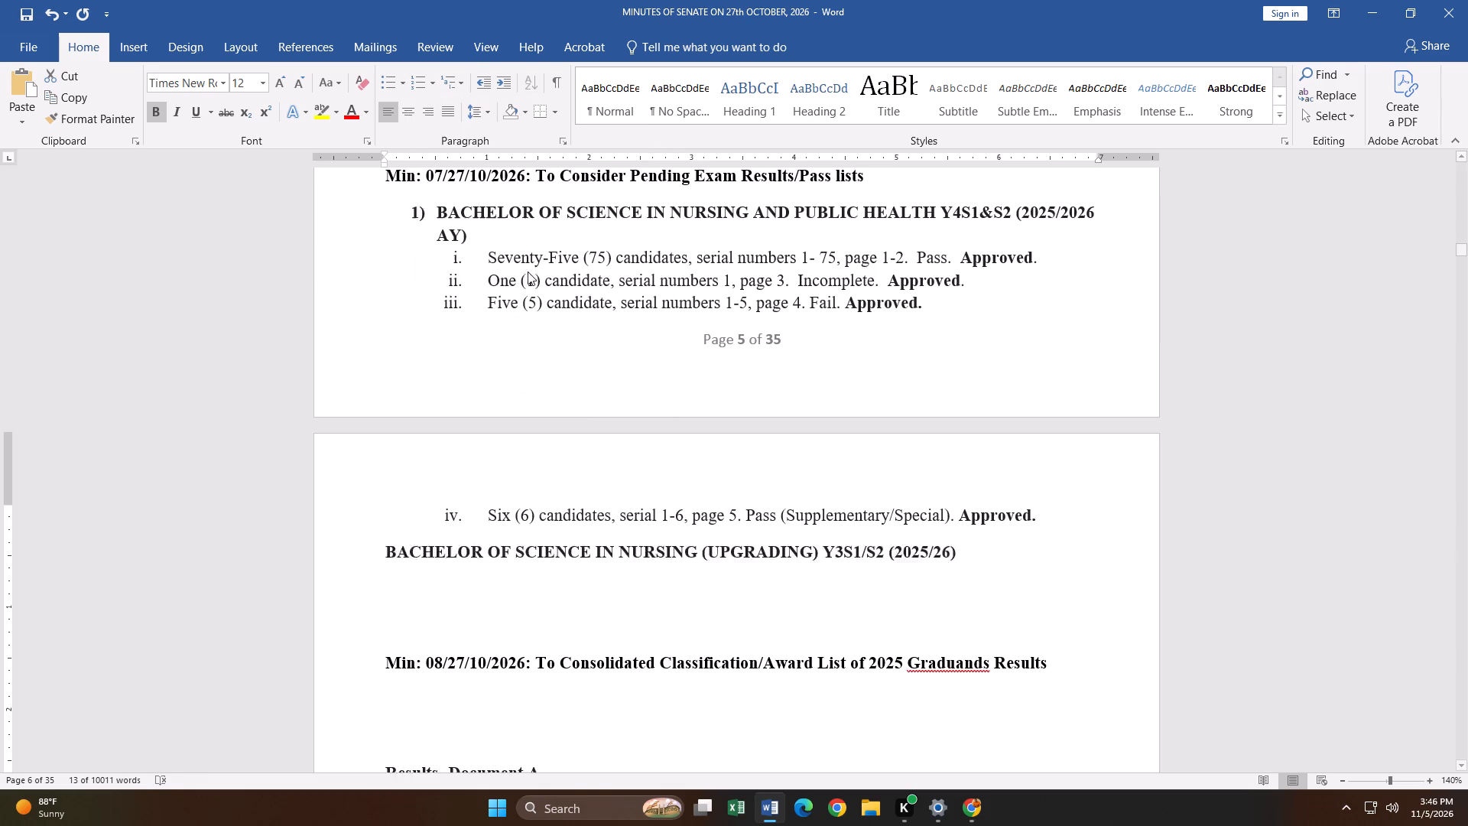
click(567, 599)
click(1021, 538)
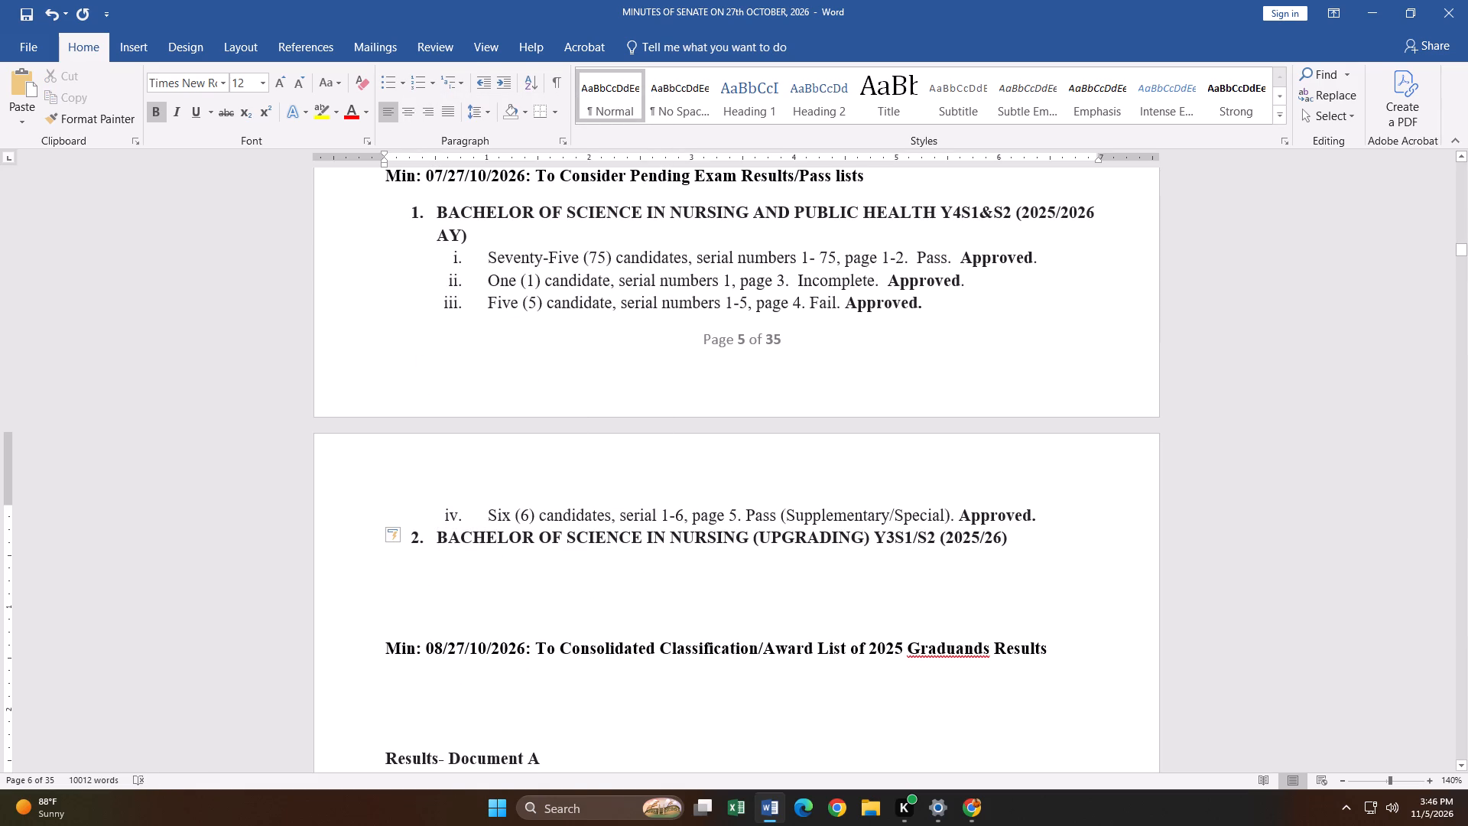
Insert an unnumbered blank line between result line iv and the Nursing (Upgrading) heading.
click(1047, 515)
key(Return)
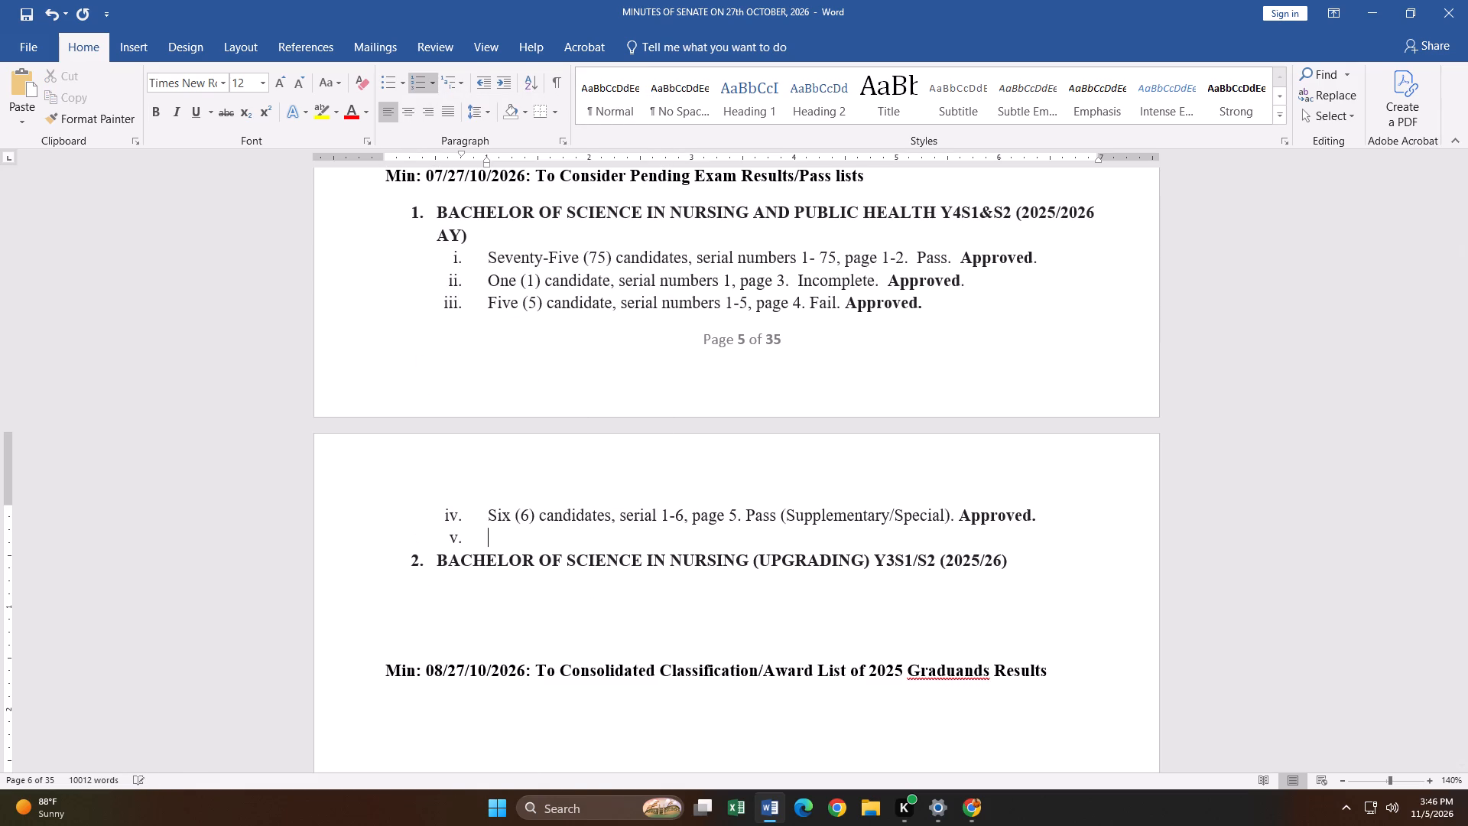
key(BackSpace)
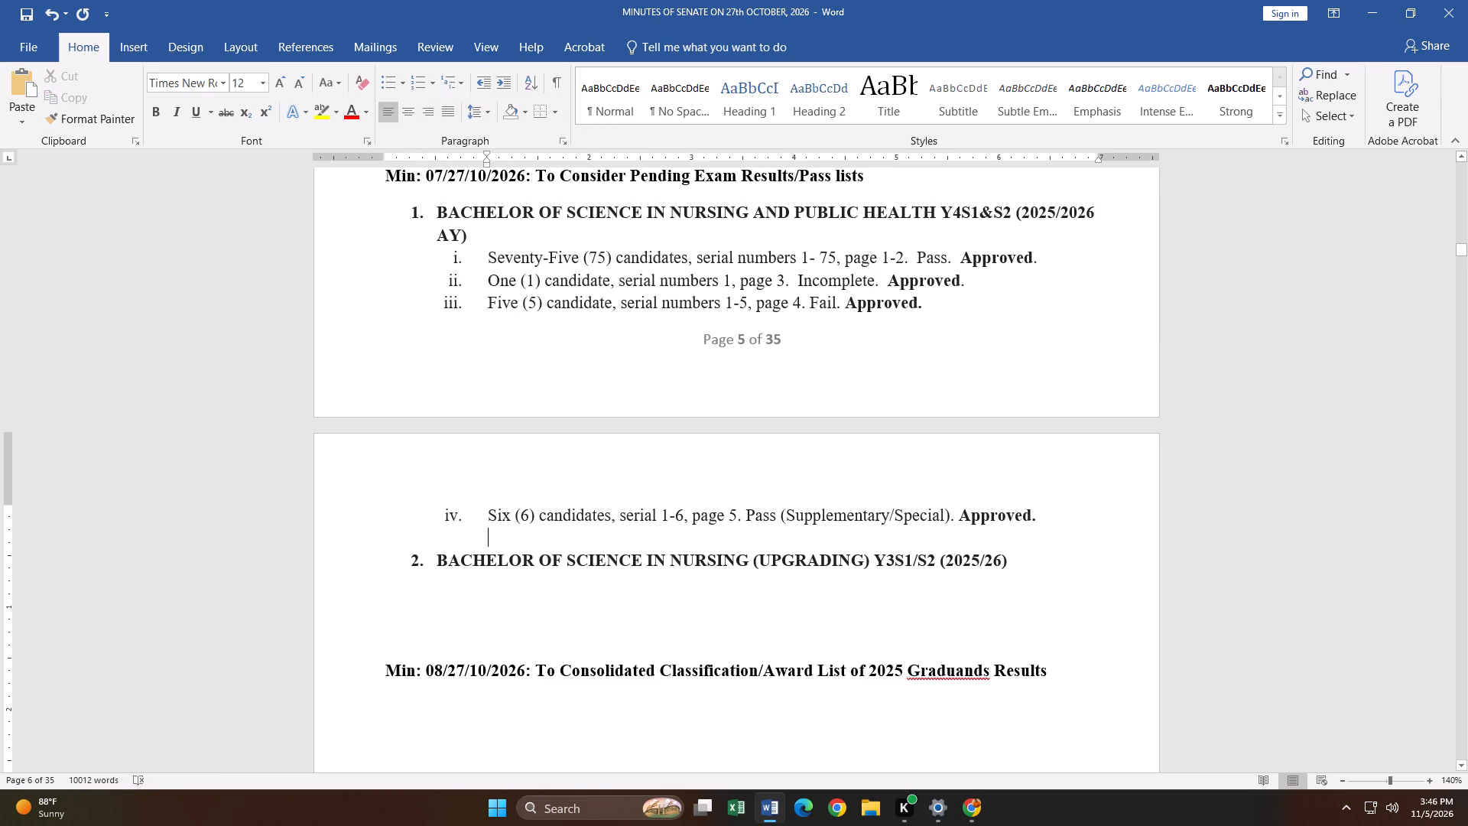
Start an unnumbered result line beneath the Nursing (Upgrading) heading with the text "Six(6)".
click(1029, 562)
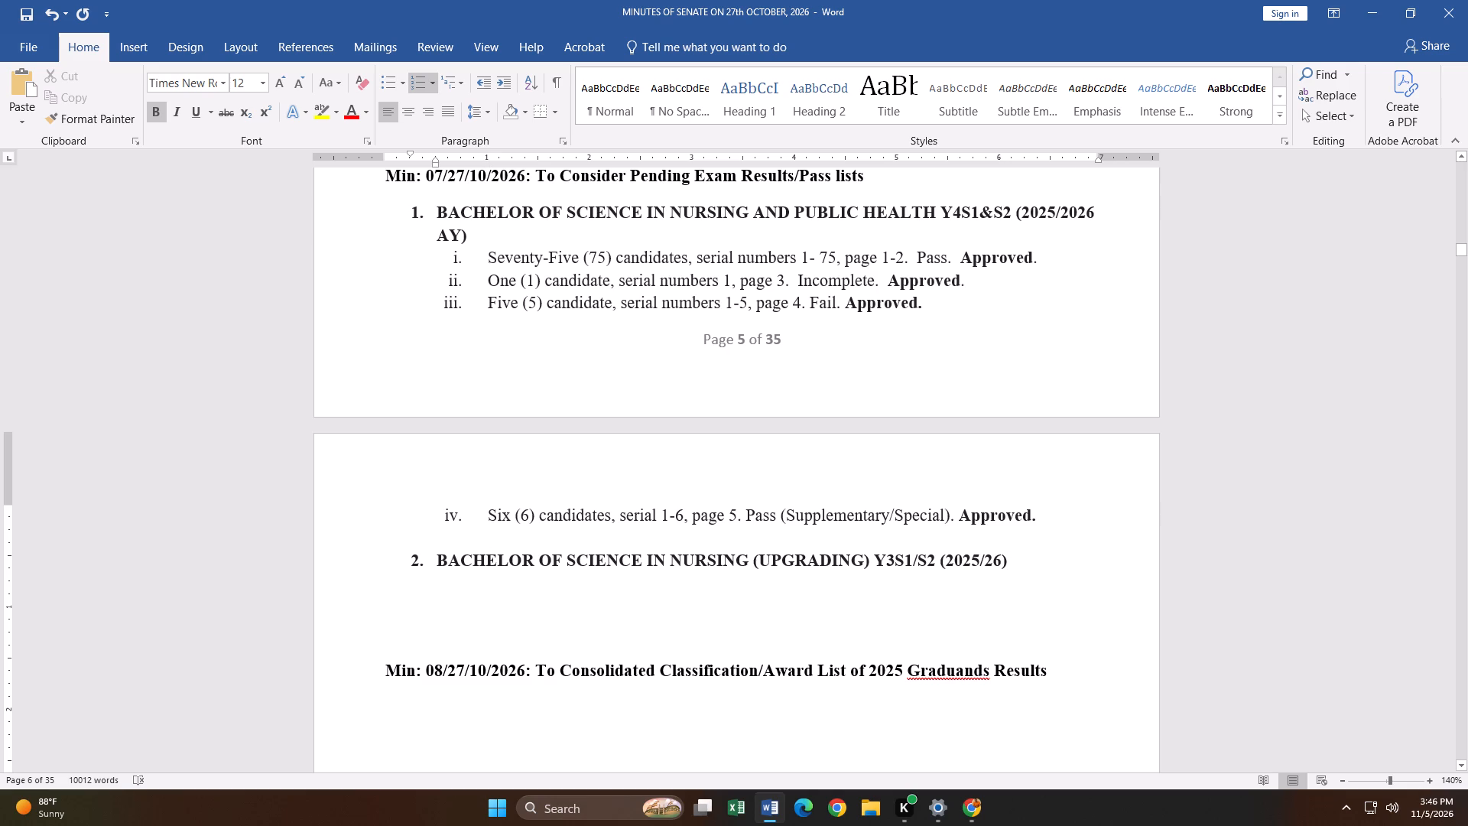
key(Return)
key(BackSpace)
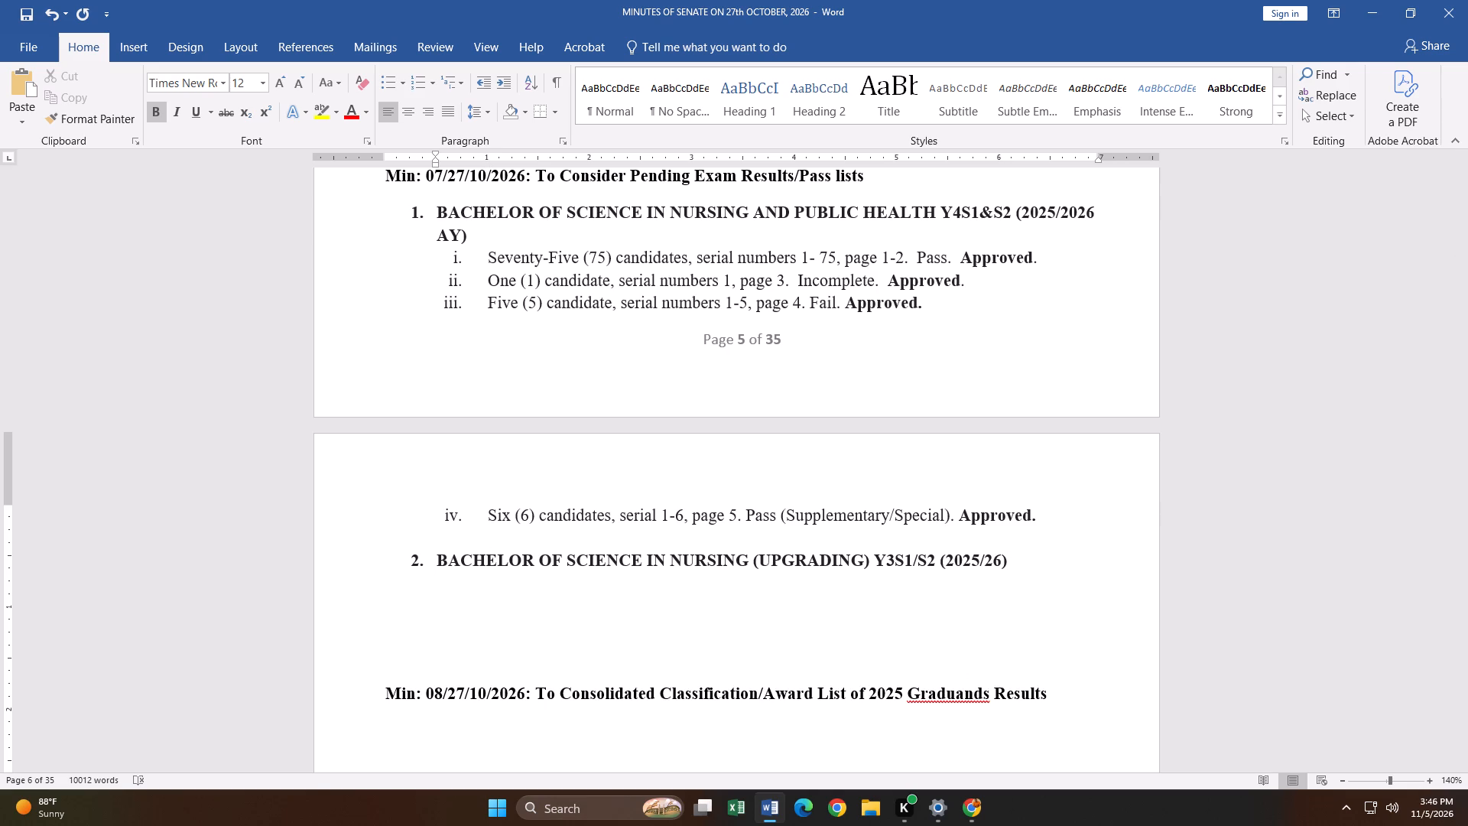
text(SIX)
text(())
key(BackSpace)
key(6)
key(shift+parenright)
key(BackSpace)
key(BackSpace)
key(BackSpace)
key(BackSpace)
key(BackSpace)
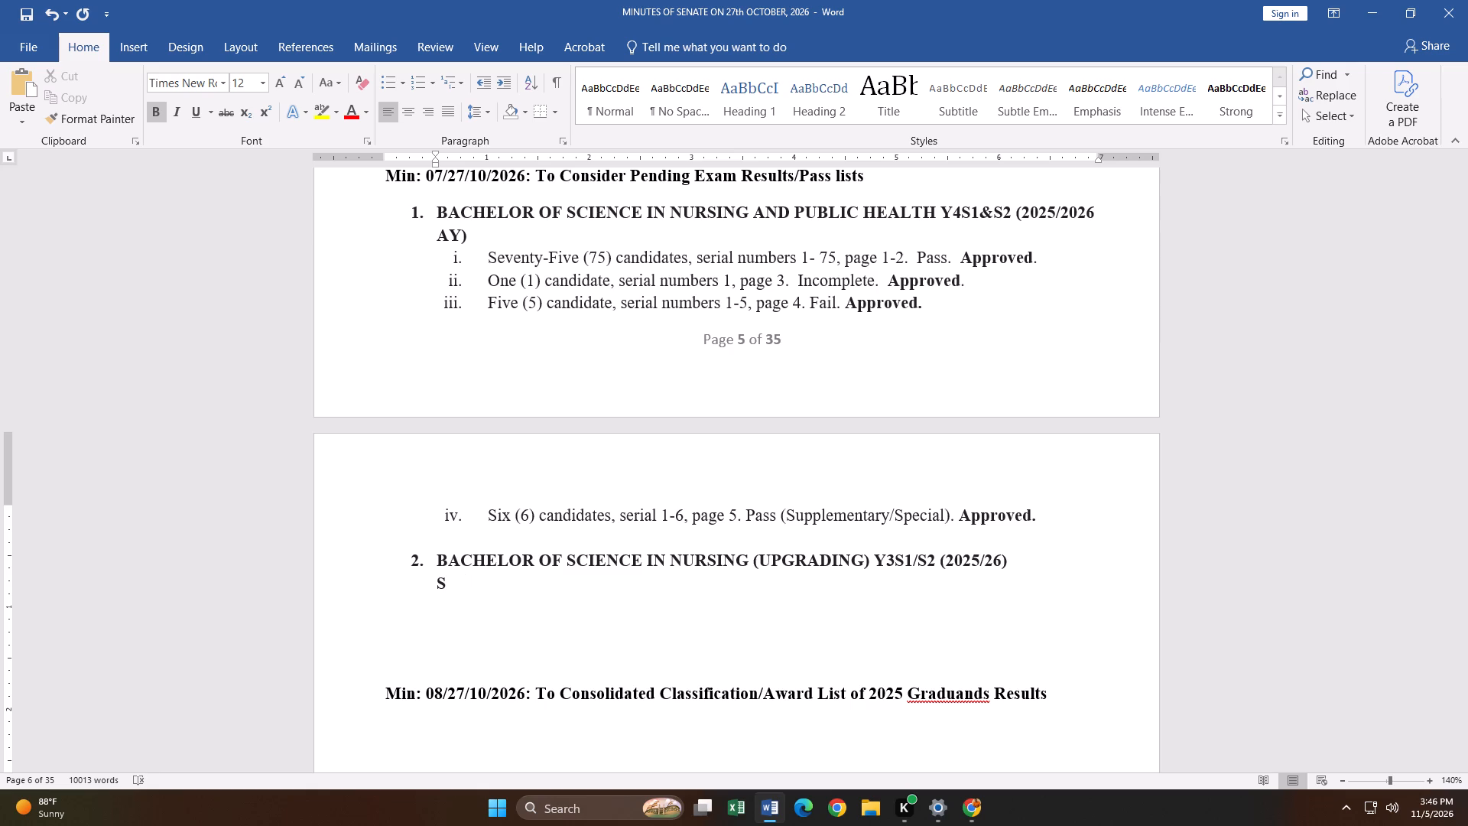
key(i)
key(x)
text(())
key(Left)
key(6)
key(Right)
Continue the Nursing (Upgrading) result line with "candidates, serial number 1".
key(space)
text(candidates)
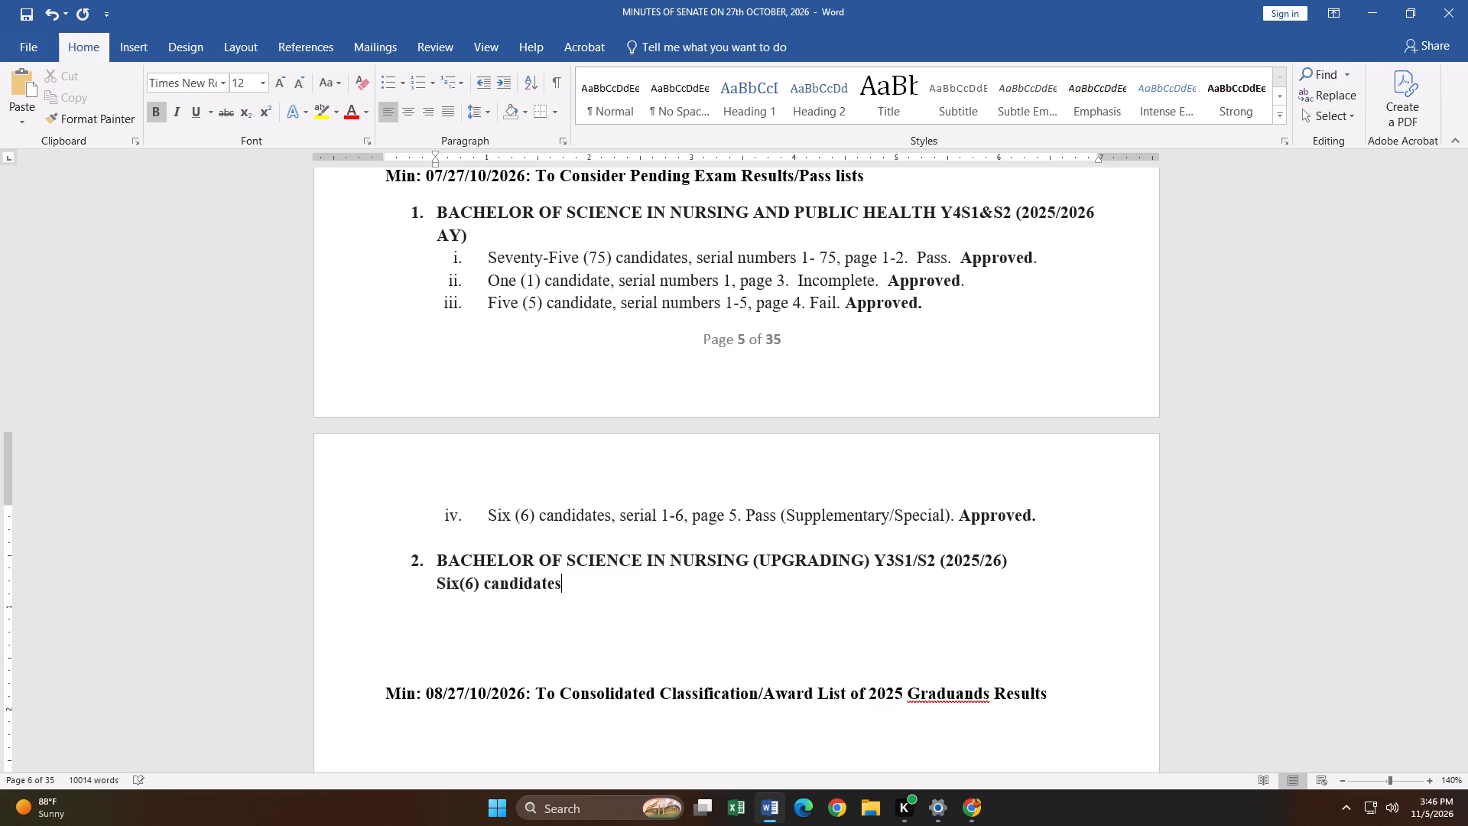
text(,)
key(space)
text(serial)
key(space)
text(number 1)
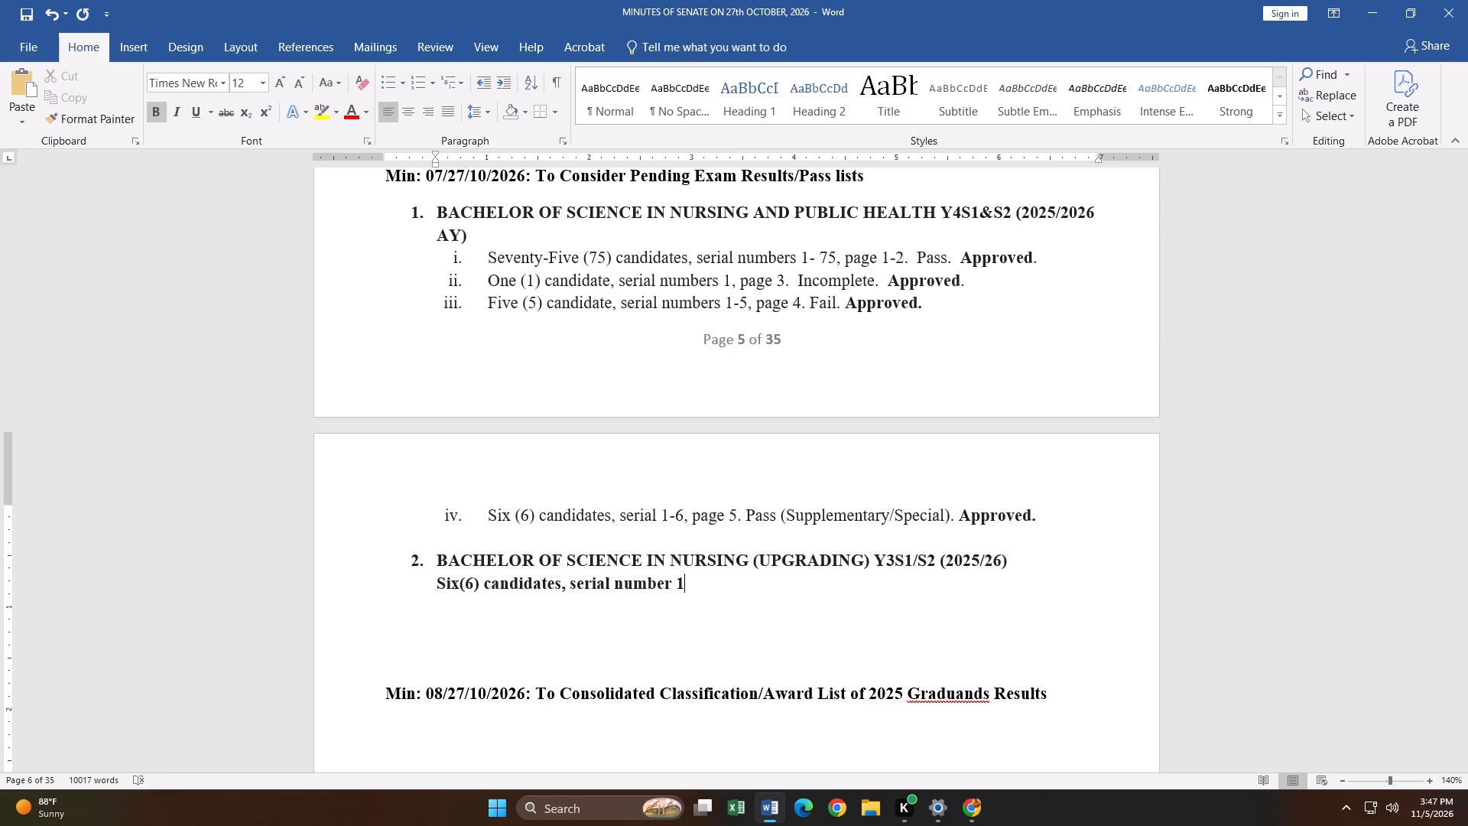
Change "serial numbers" to "serial number" in result line ii under Nursing and Public Health.
click(716, 282)
key(BackSpace)
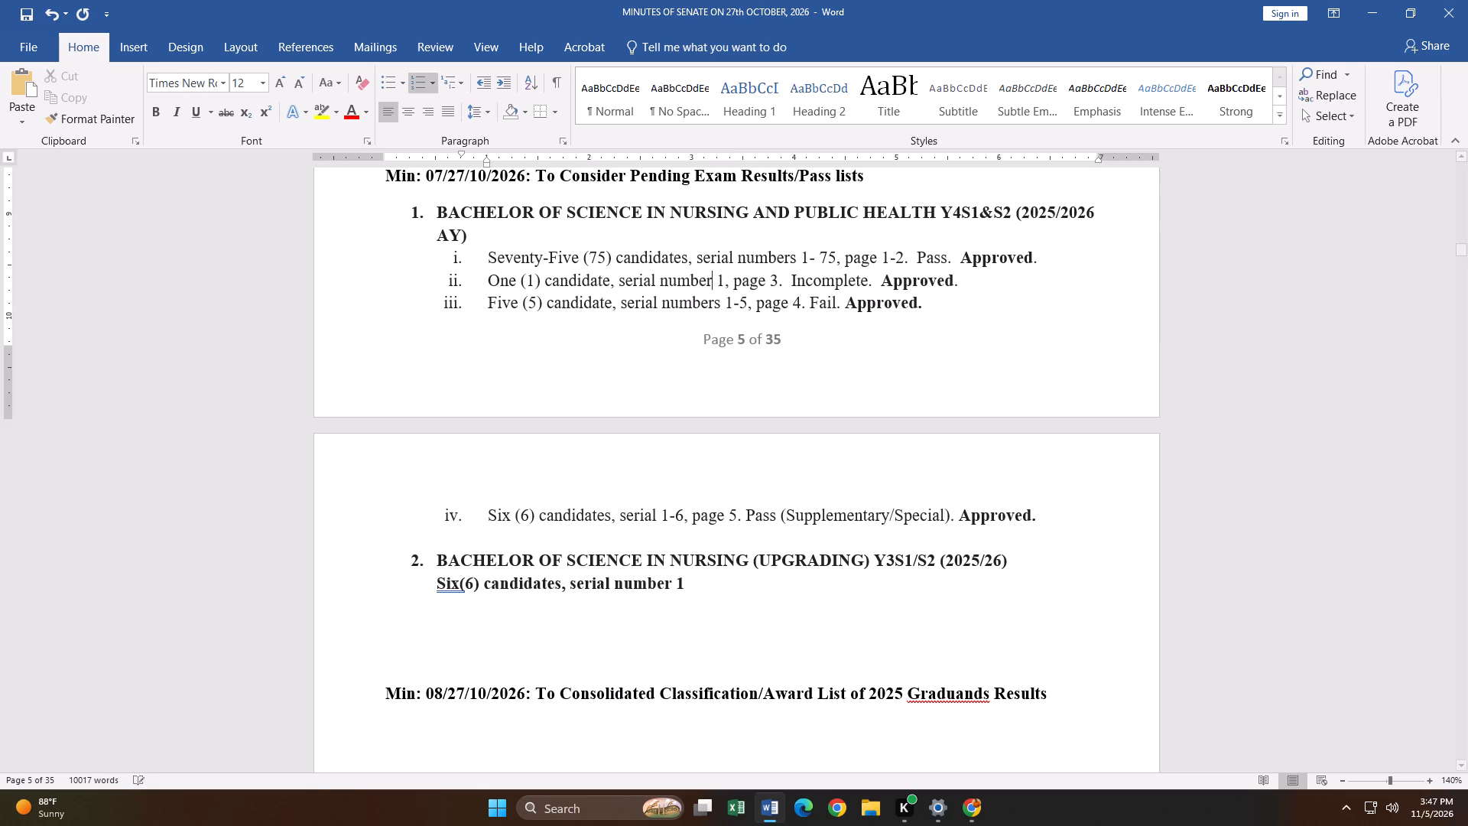
Correct the flagged spacing in the Nursing (Upgrading) result line so that it begins "Six (6)".
click(707, 587)
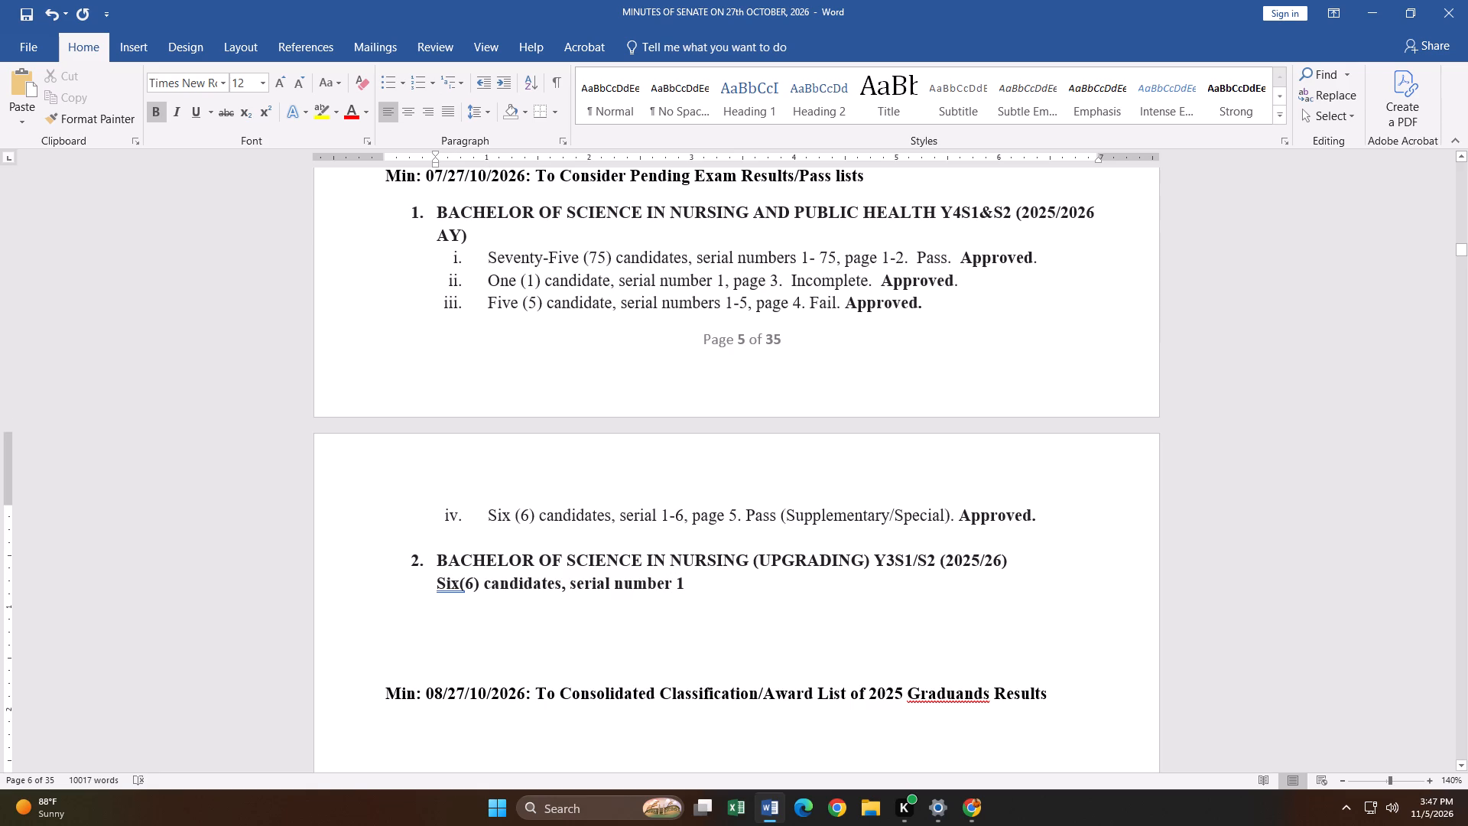
right_click(433, 591)
click(372, 374)
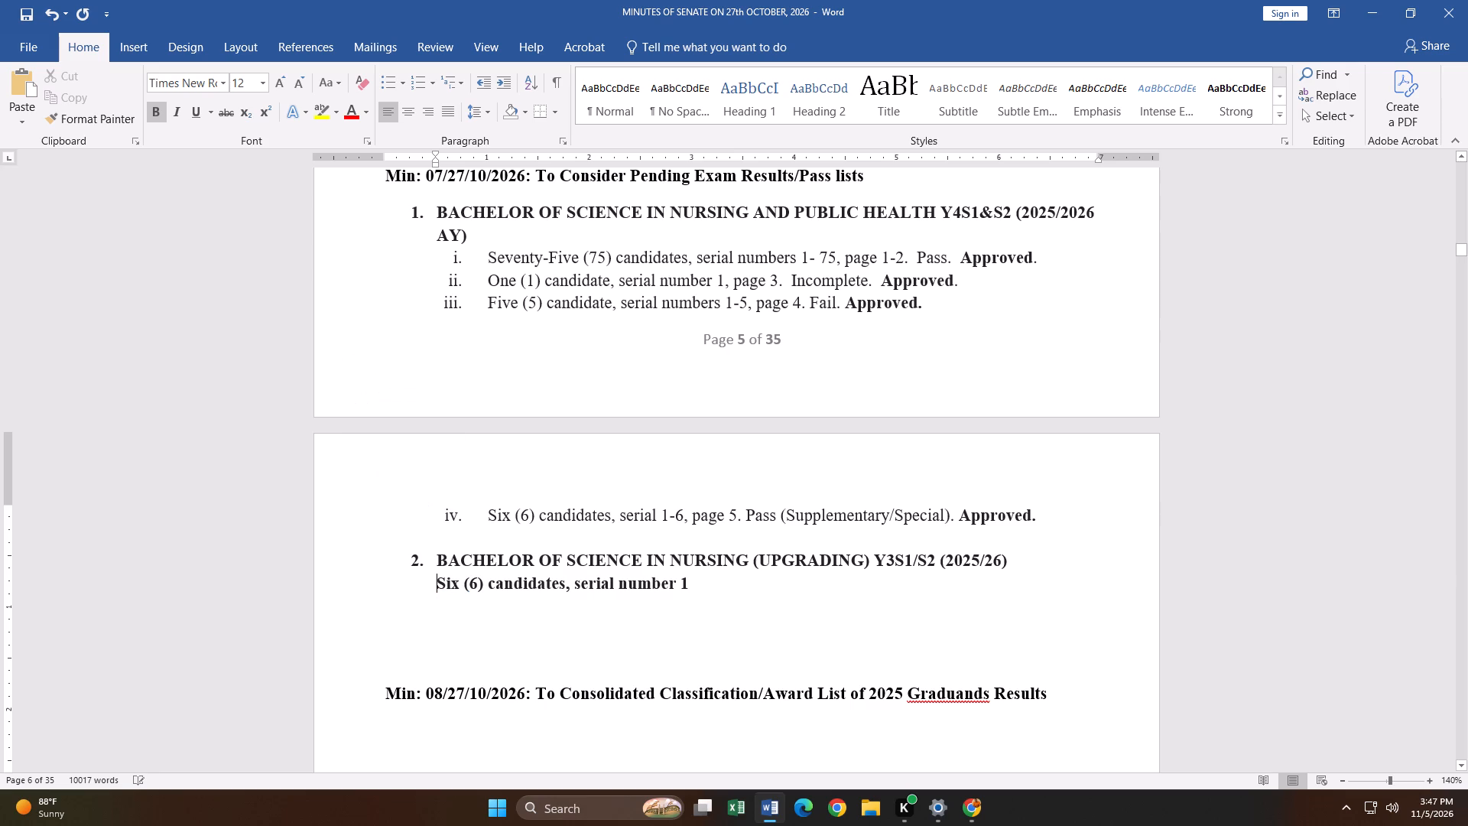
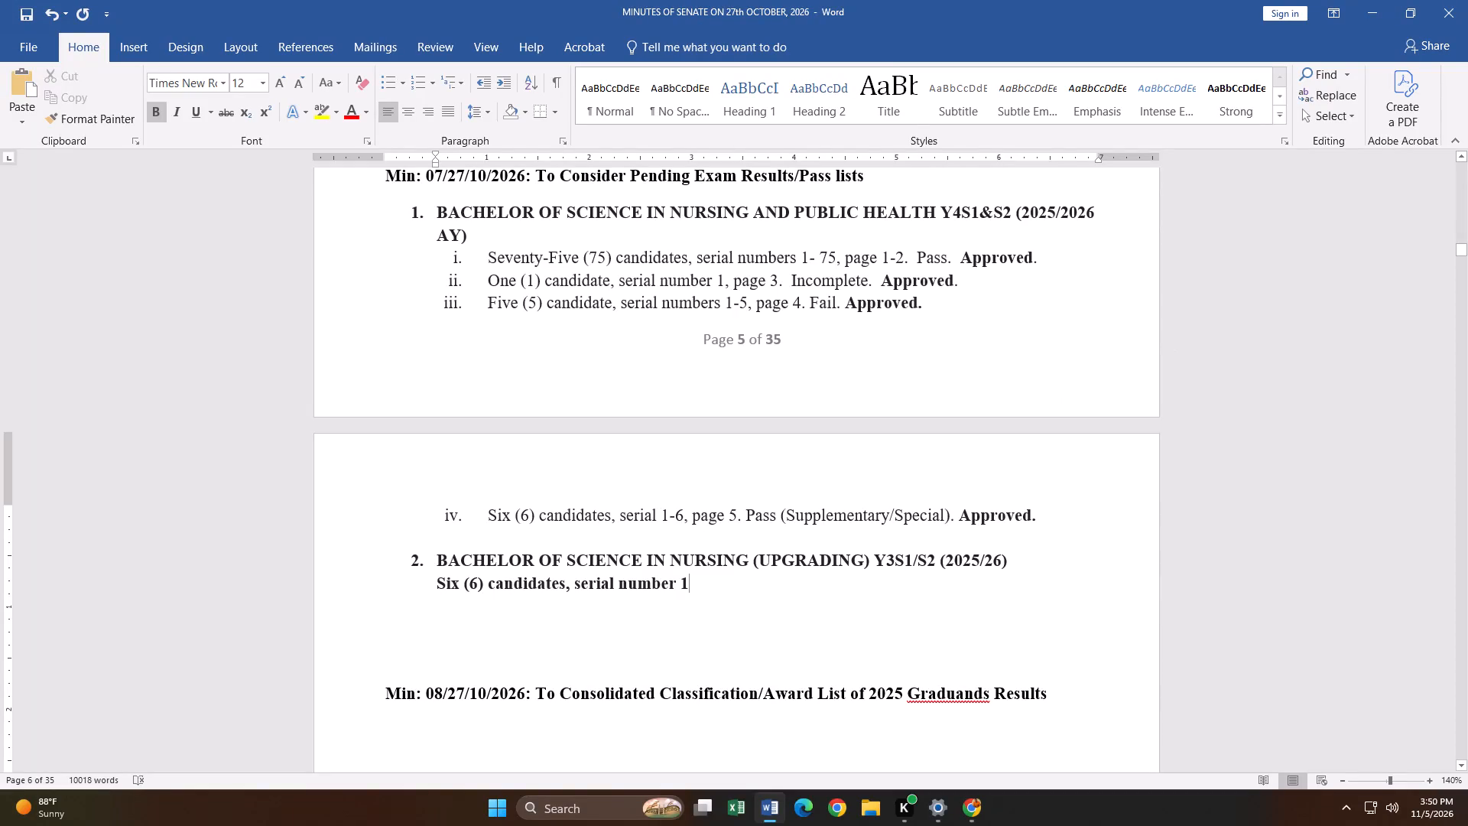
Remove the bold formatting from the Nursing (Upgrading) result line "Six (6) candidates, serial number 1".
drag(702, 589, 459, 599)
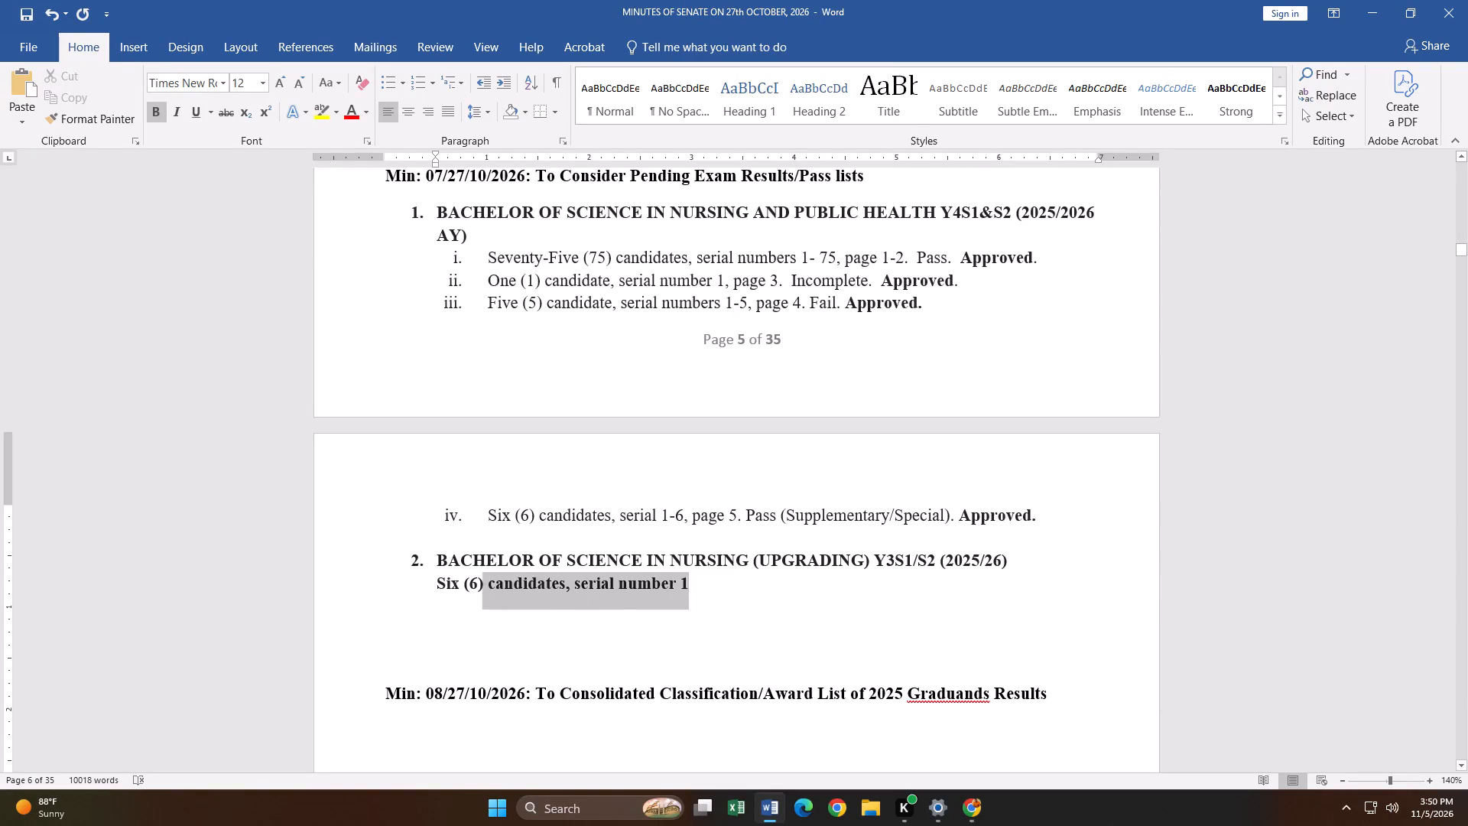
drag(459, 599, 445, 597)
click(457, 572)
click(452, 616)
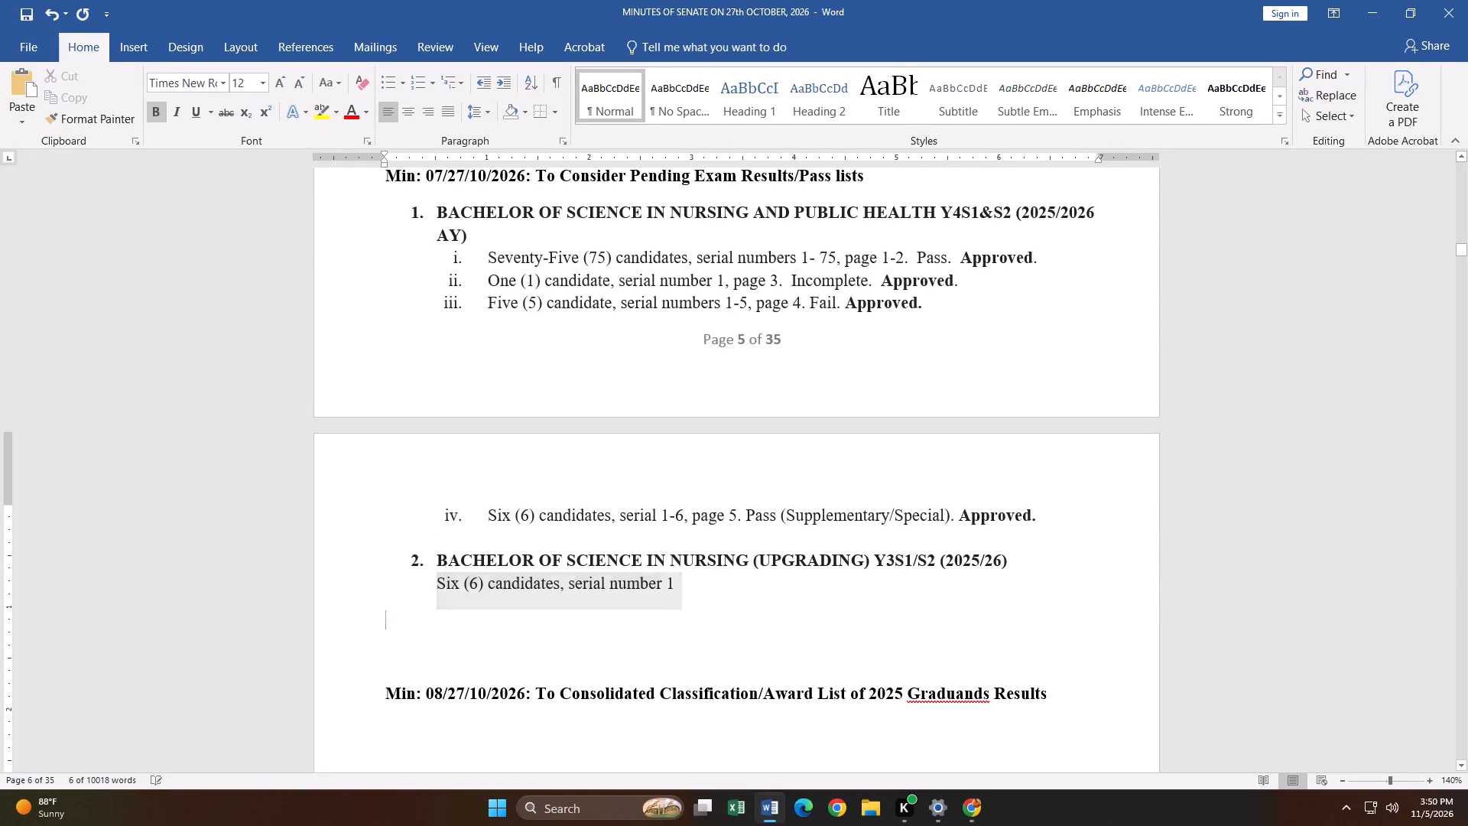
Apply lowercase Roman numeral numbering (i., ii., iii.) to the Nursing (Upgrading) result line.
click(437, 586)
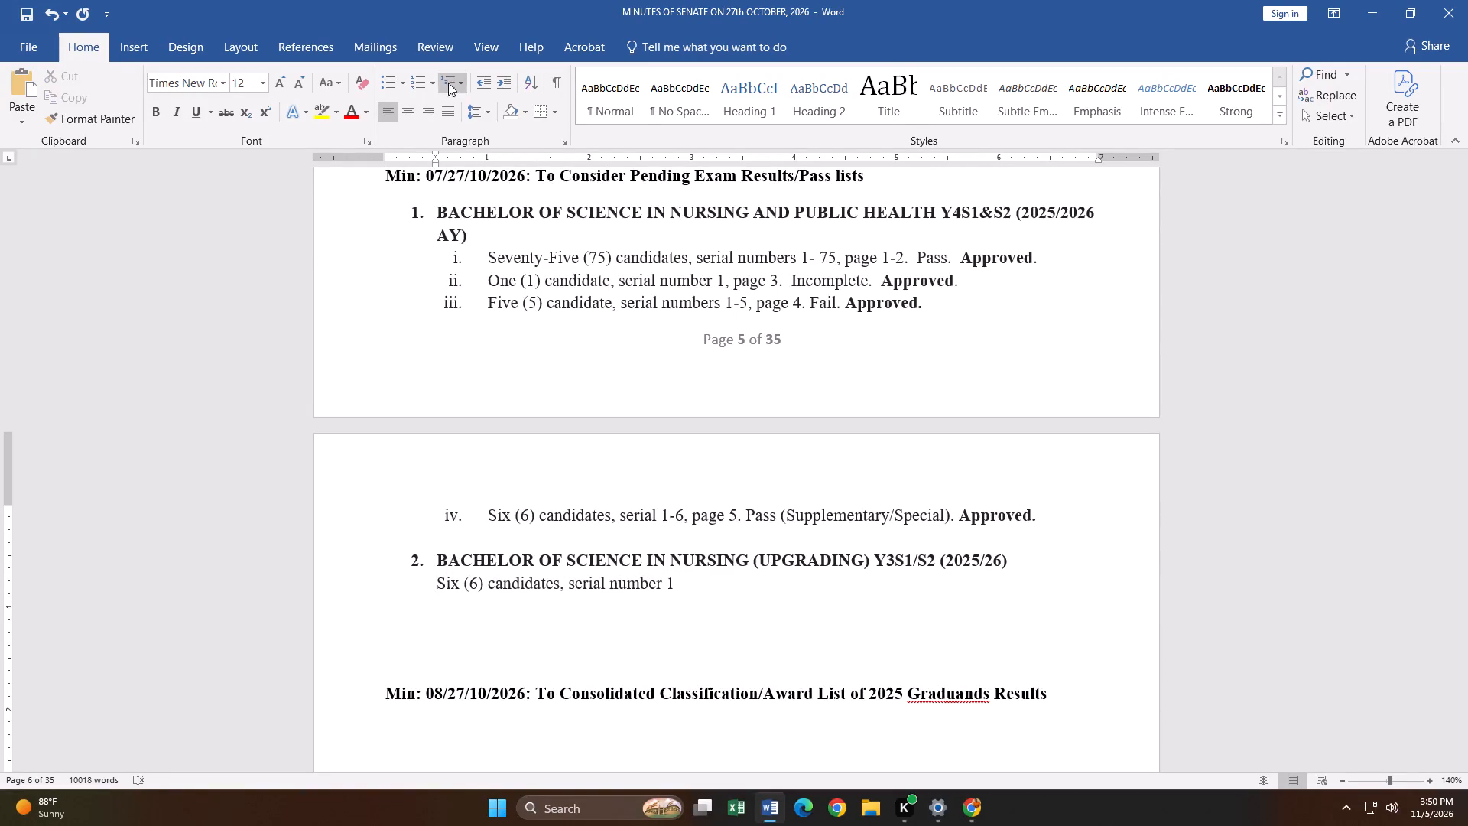
click(432, 82)
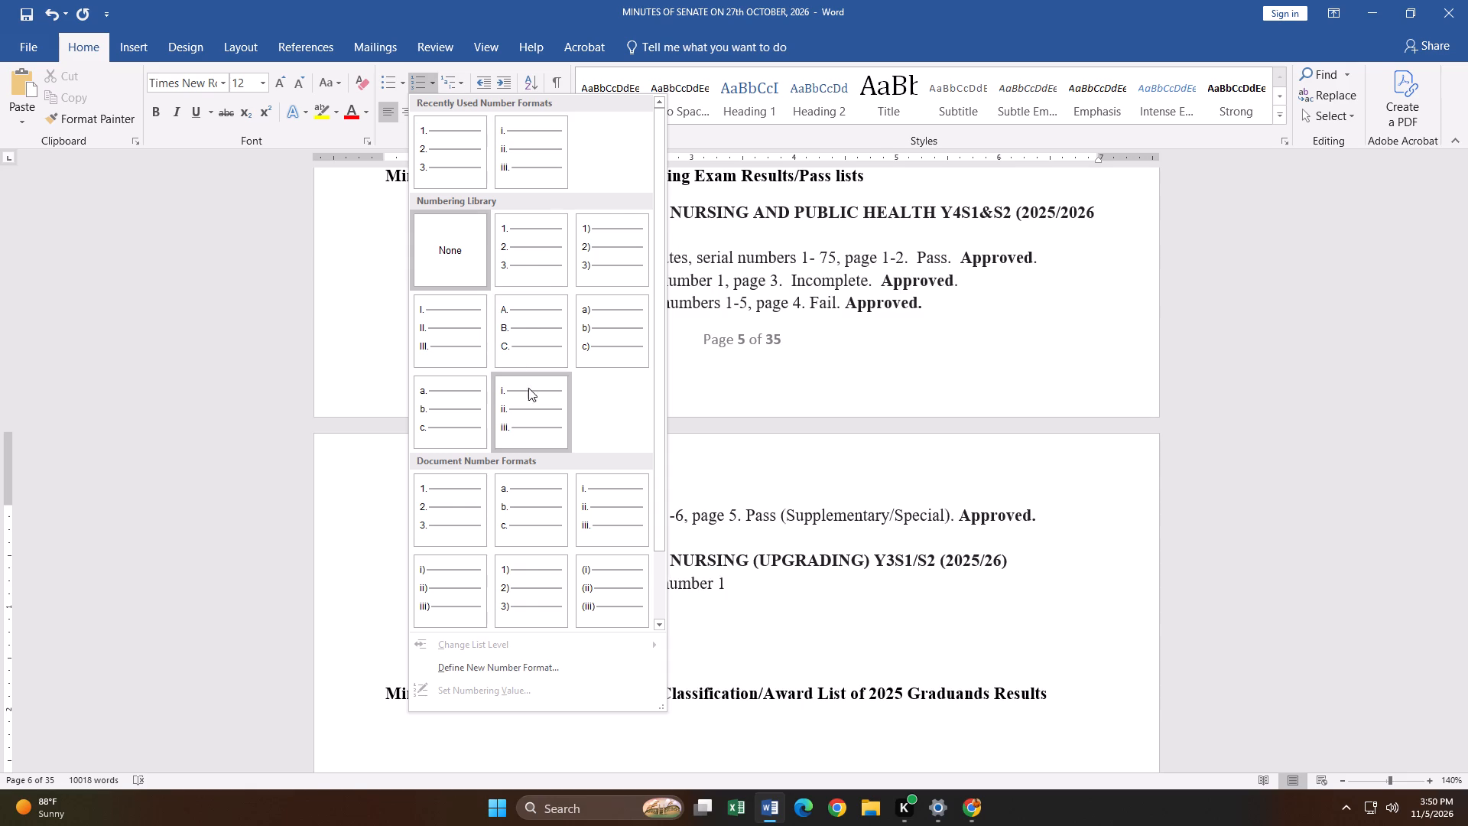
click(532, 411)
click(698, 627)
Complete result line i under Nursing (Upgrading) with the page reference "page 1", the result "Pass." and "Approved.".
click(752, 587)
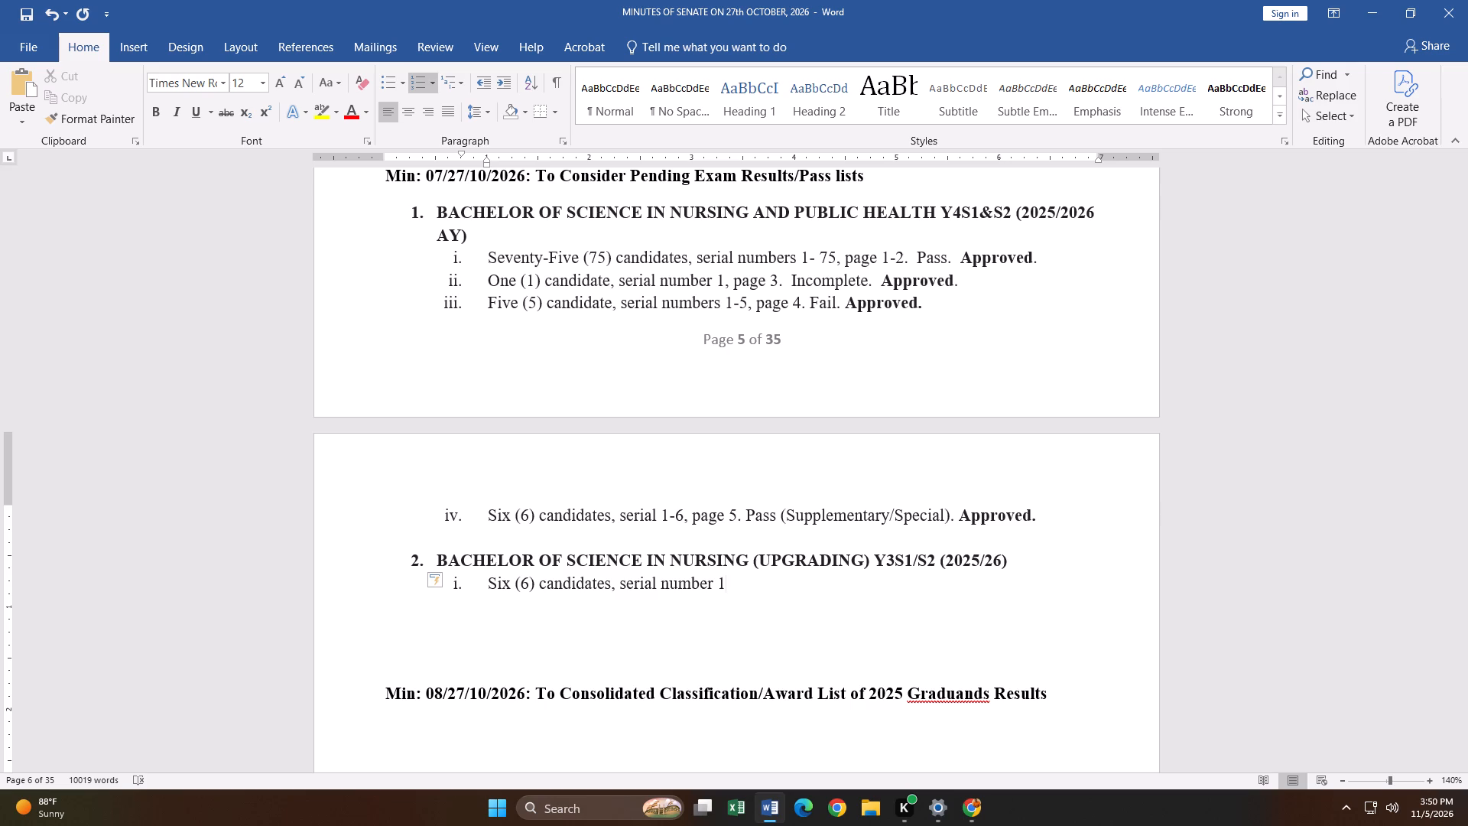
text(,page)
key(space)
key(1)
key(period)
text(ass)
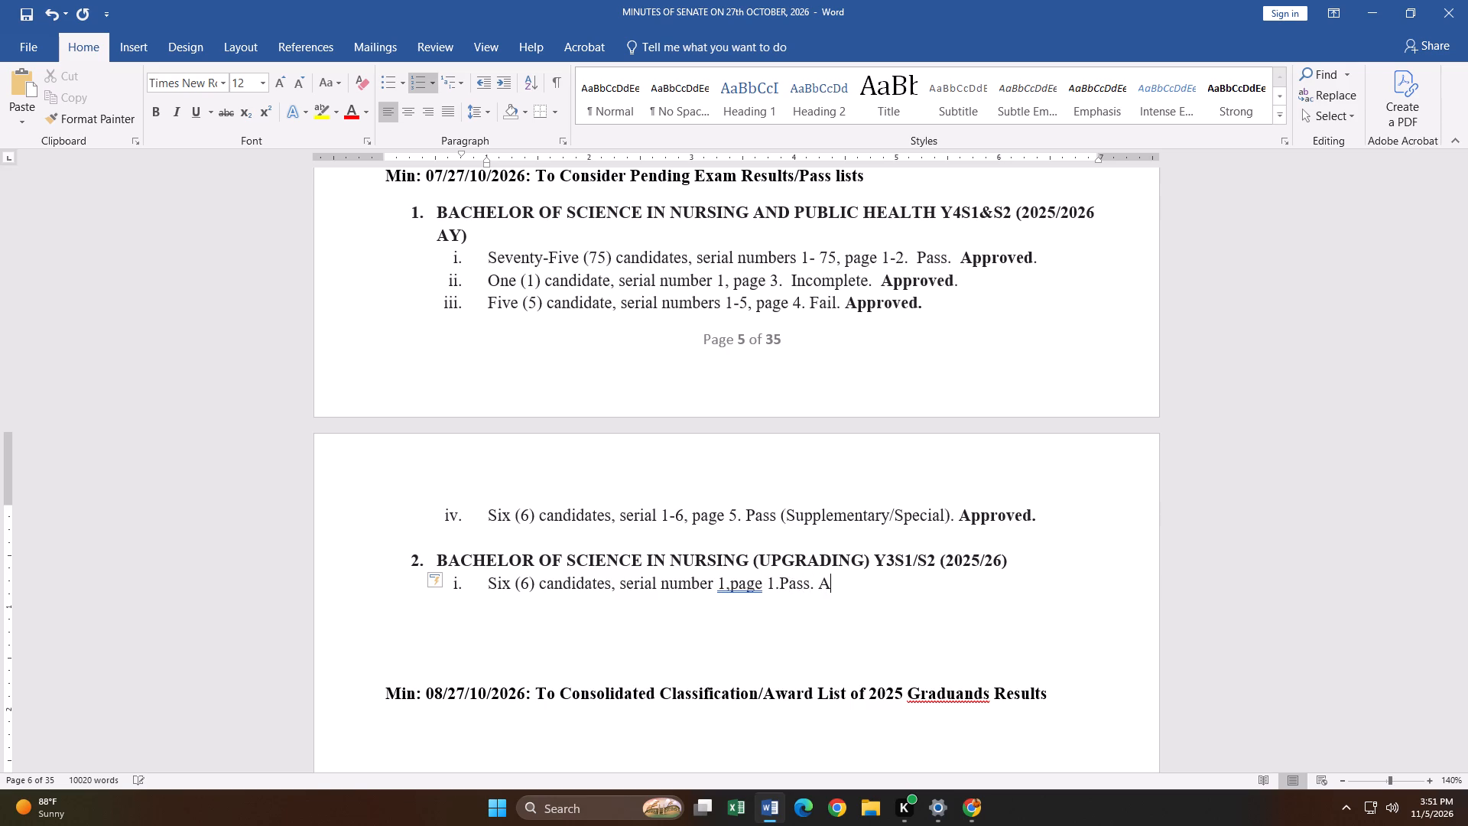
text(pproved.)
Correct the flagged spacing in Nursing (Upgrading) result line i so that it reads "1, page 1. Pass.".
right_click(731, 589)
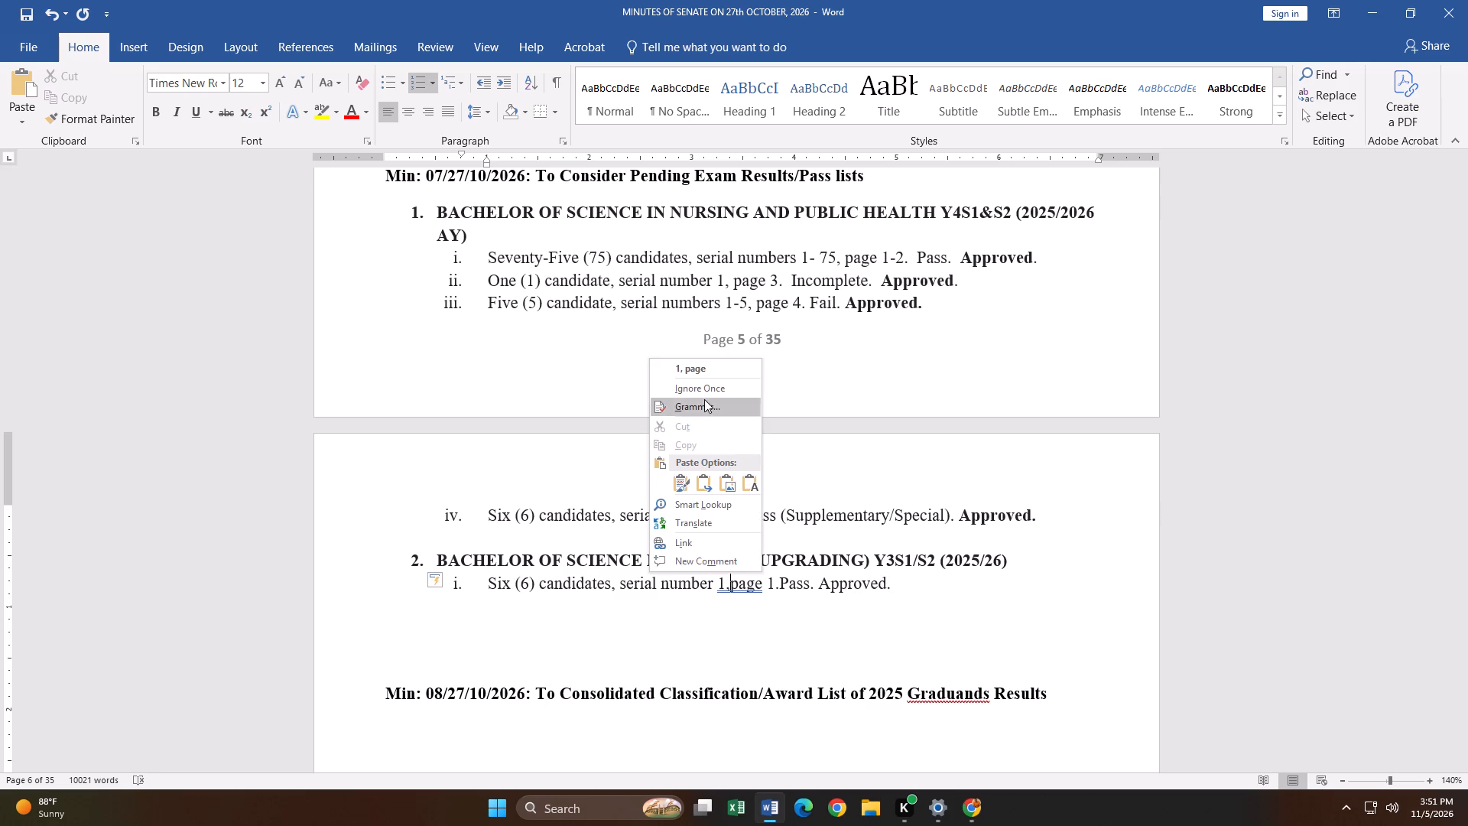
click(713, 366)
right_click(793, 585)
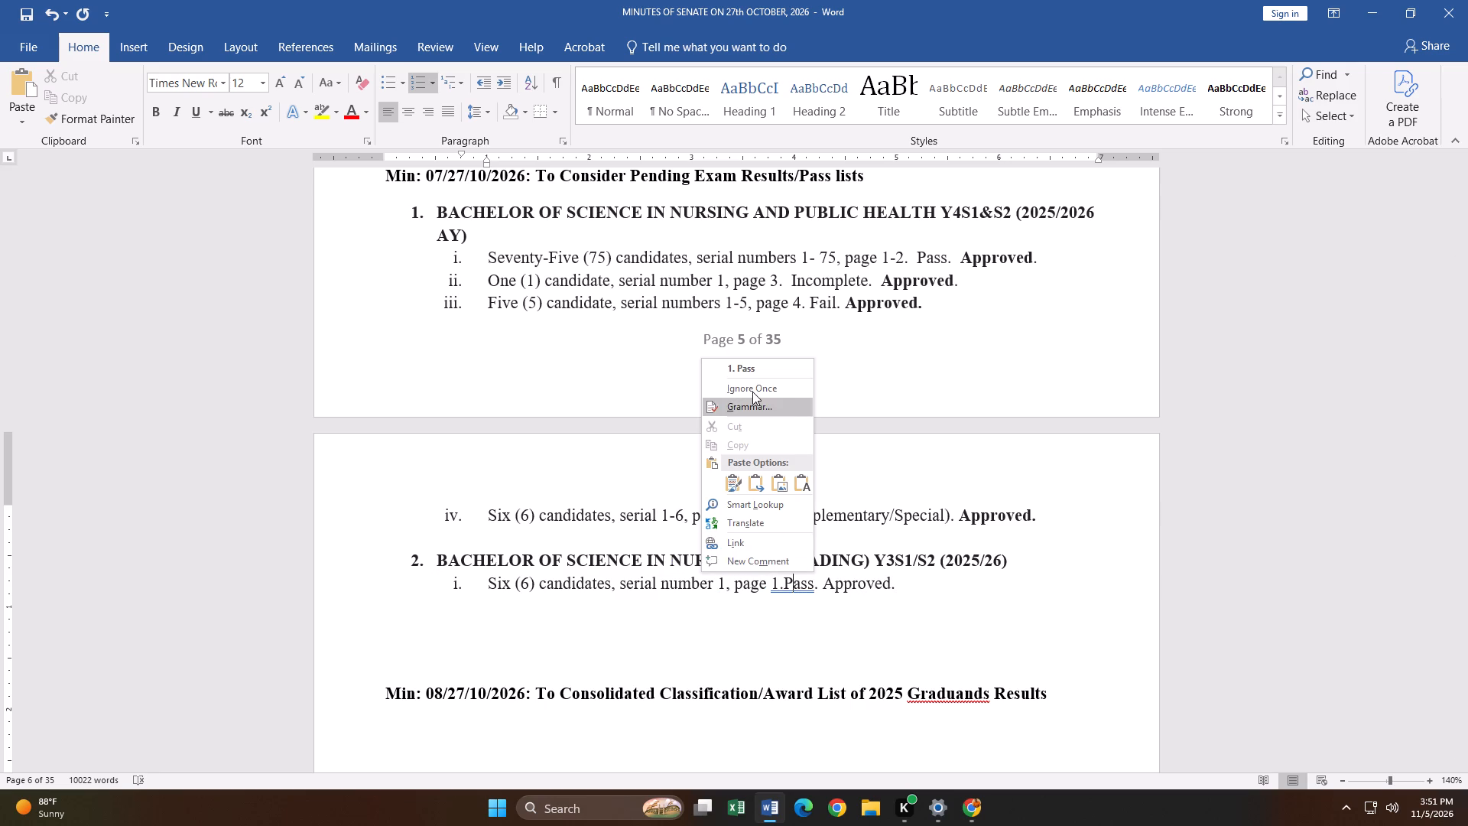
click(752, 370)
click(911, 596)
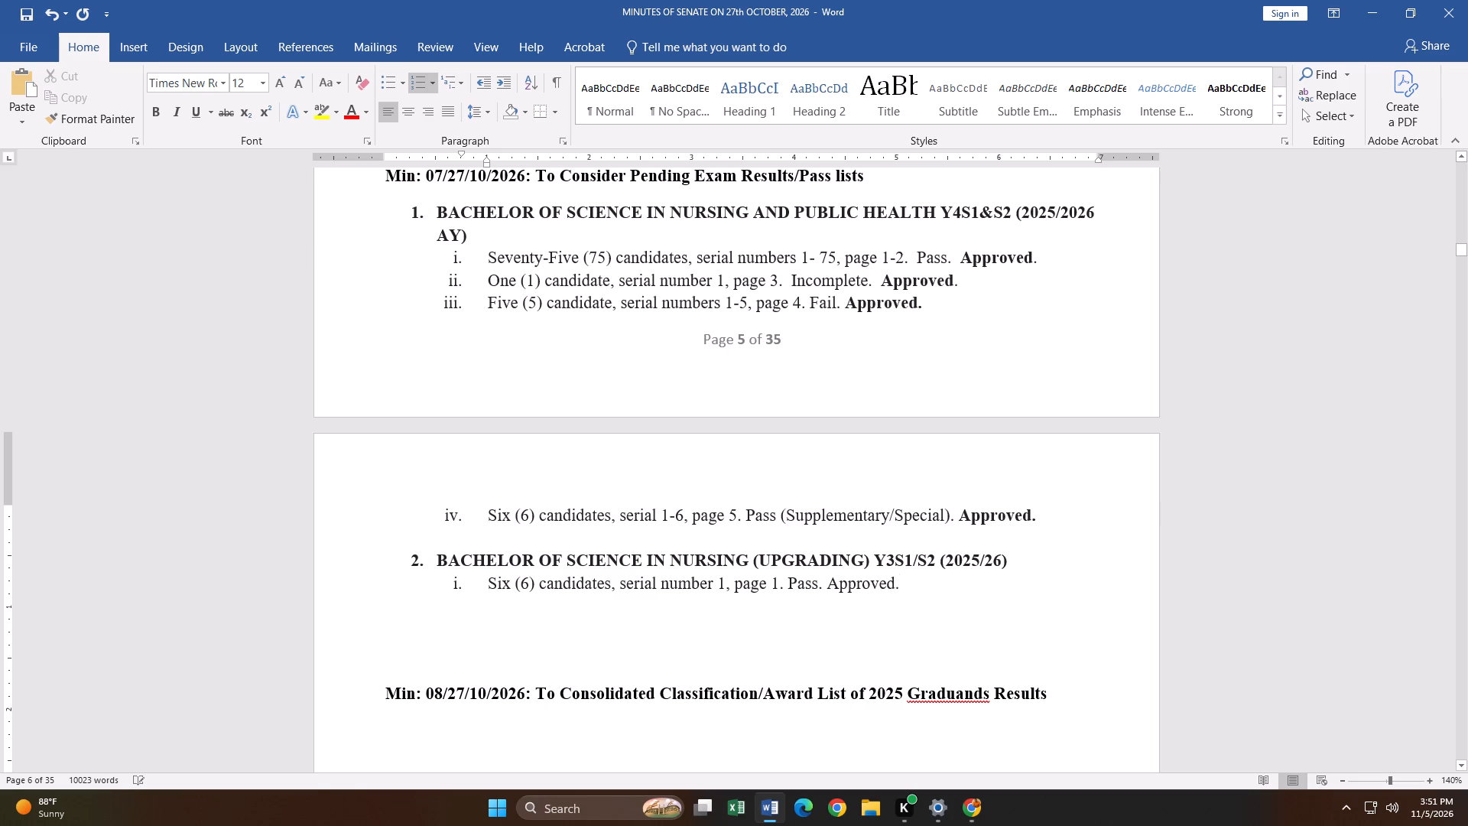
Make the word "Approved" bold in result line i under Nursing (Upgrading).
drag(894, 582, 828, 586)
click(839, 558)
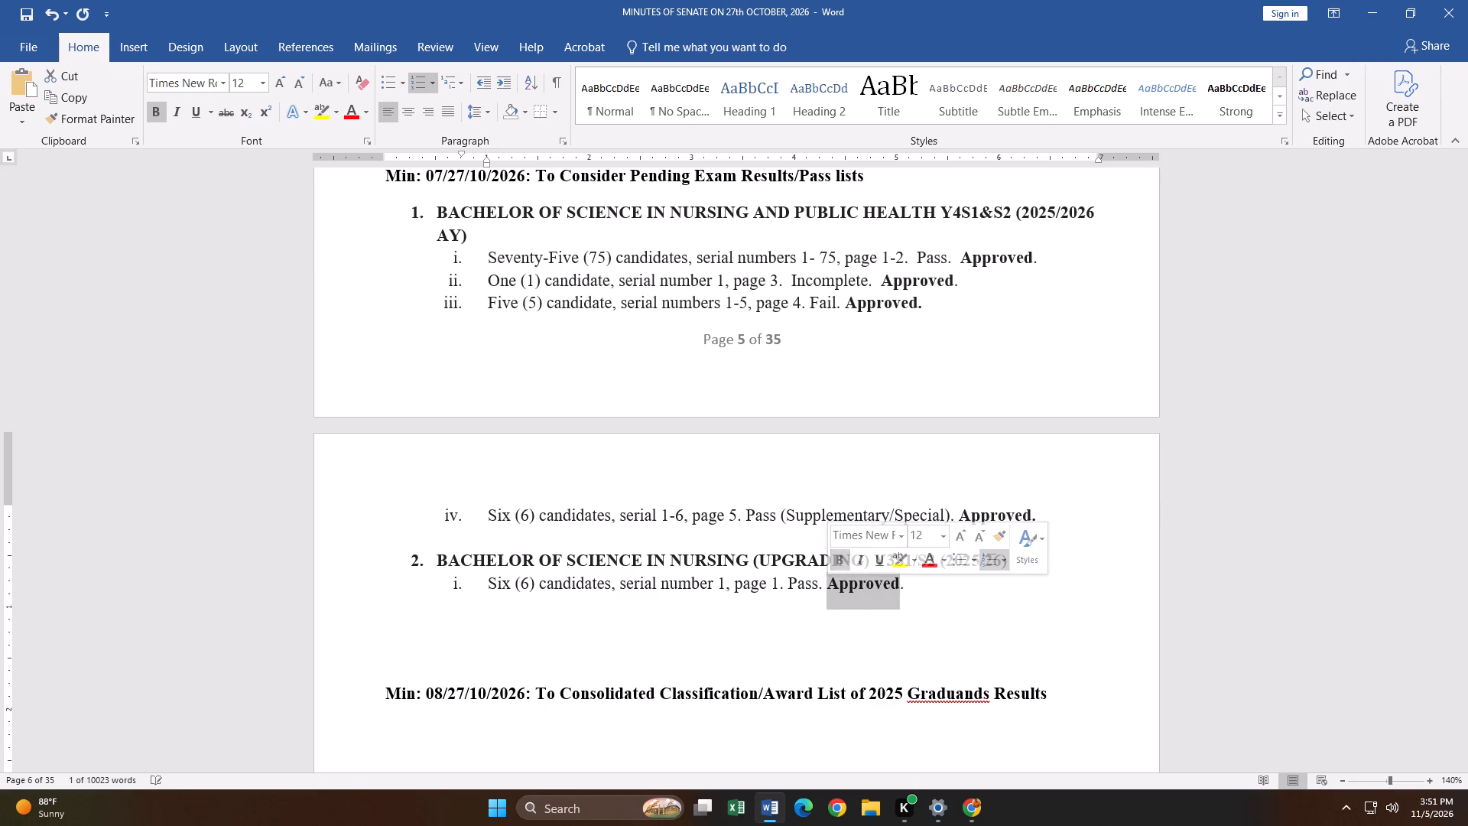
click(911, 610)
Add result line ii under Nursing (Upgrading) with the text "One (1) candidate, serial number 1".
click(912, 580)
key(Return)
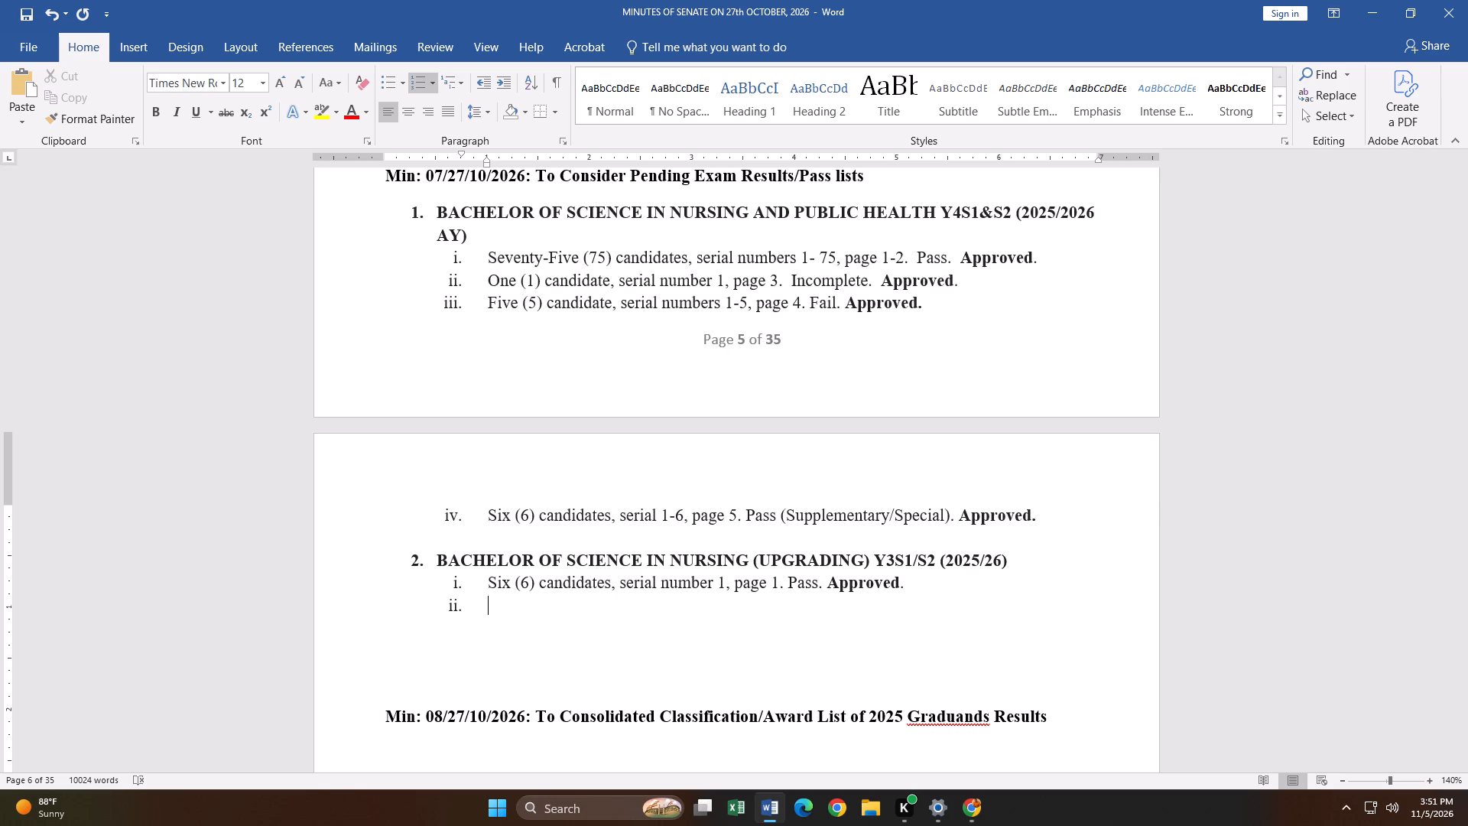
key(space)
text(())
key(Left)
key(1)
key(Right)
key(space)
text(candidate)
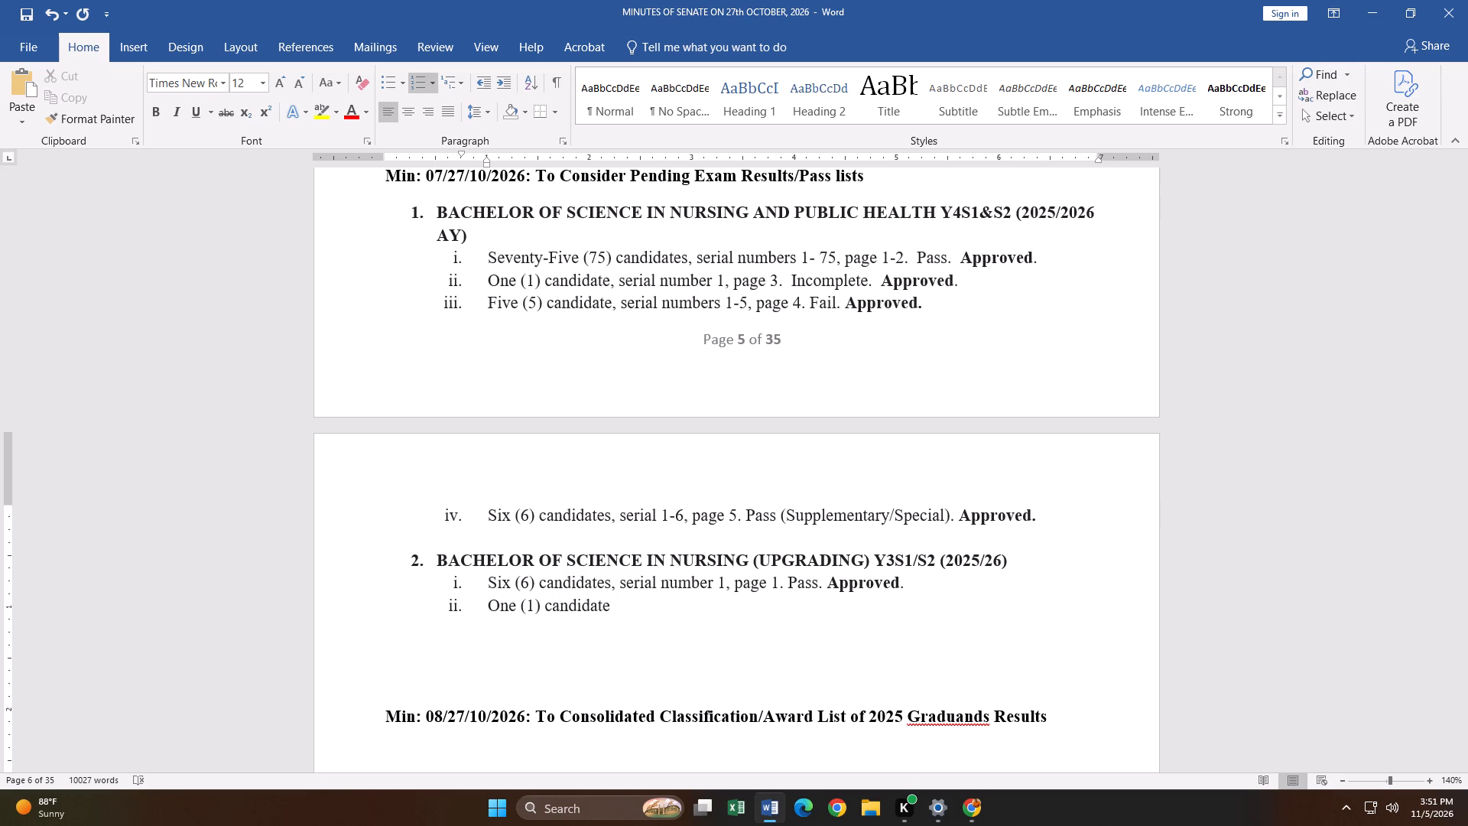
text(, serial)
key(space)
text(number)
key(space)
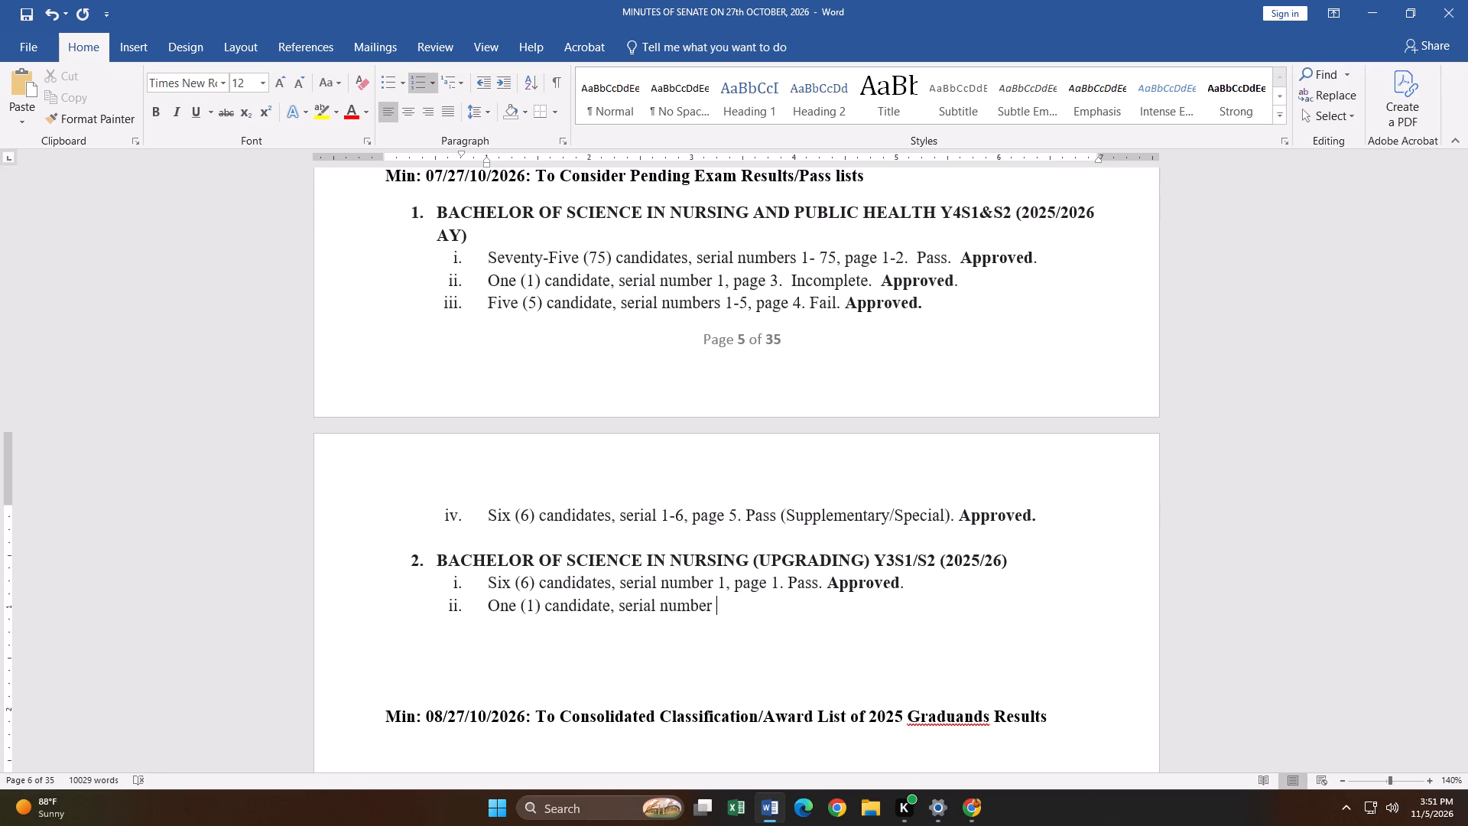
key(1)
Complete Nursing (Upgrading) result line ii with the page reference "page 1", the result "Incomplete." and "Approved.".
key(space)
key(BackSpace)
key(comma)
text(page)
key(space)
key(1)
key(period)
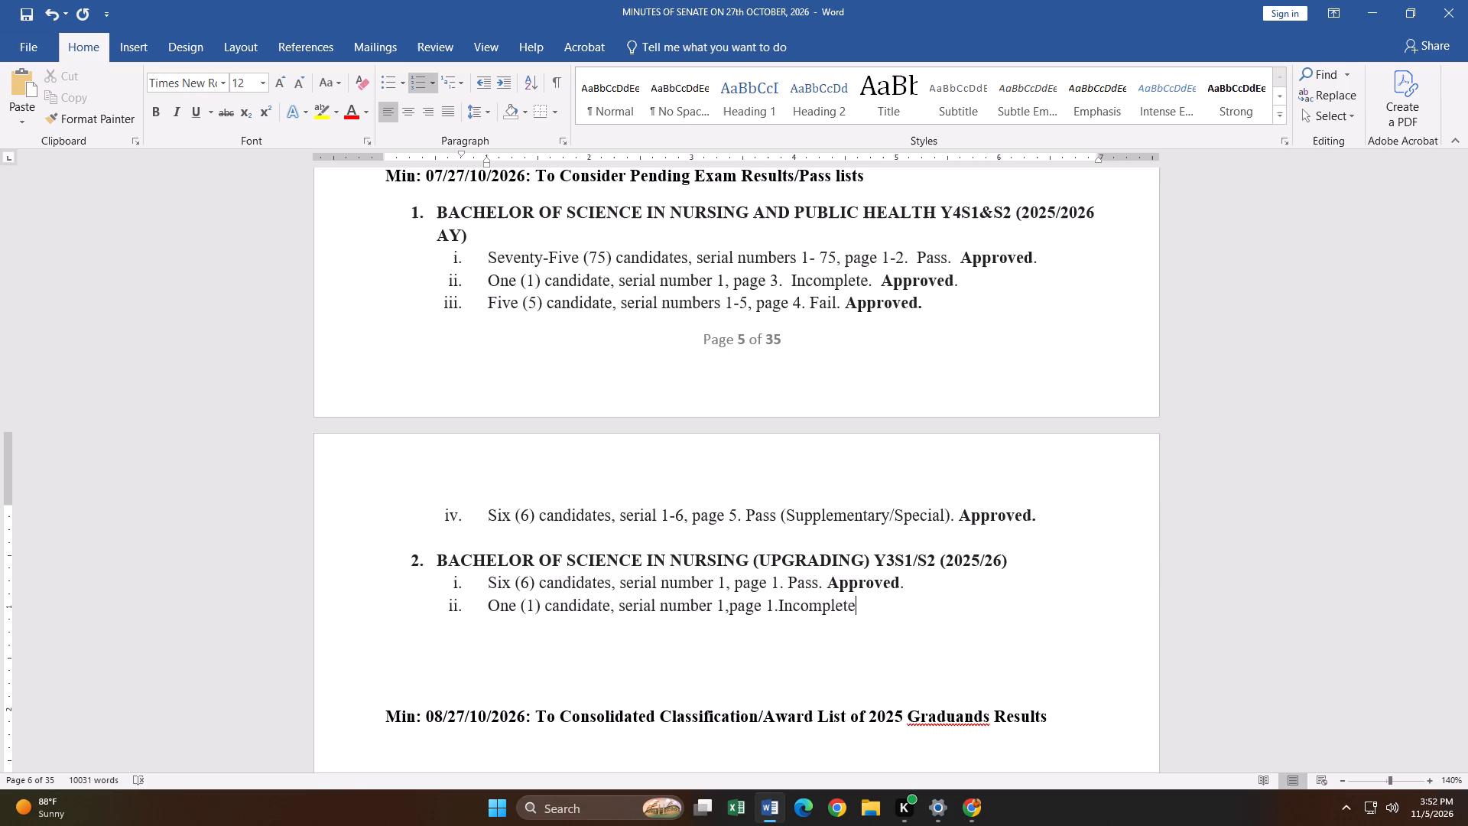
text(.)
key(space)
text(pprocved)
key(BackSpace)
key(BackSpace)
key(BackSpace)
key(BackSpace)
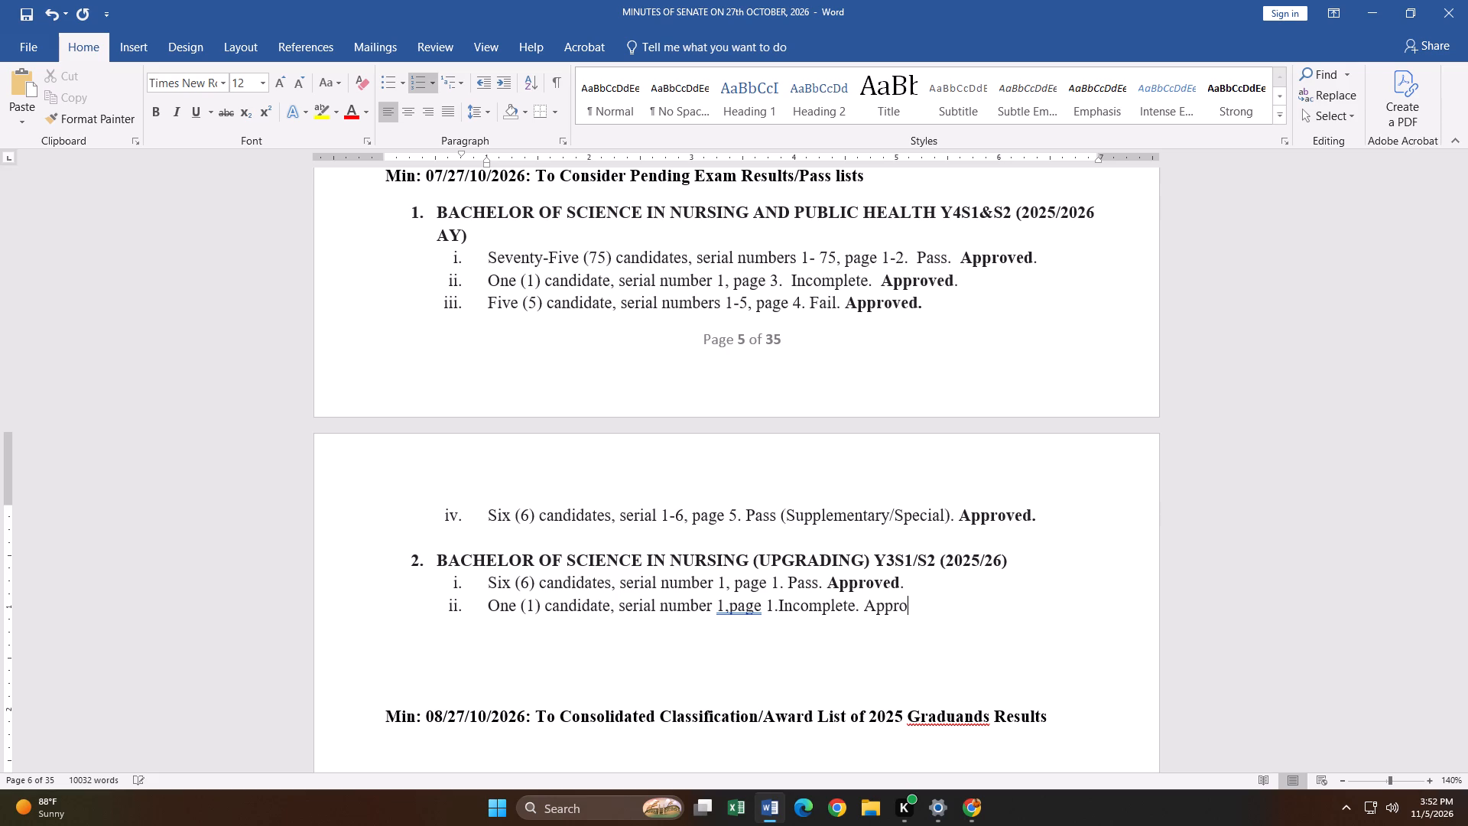
text(ved.)
Make the word "Approved" bold in result line ii under Nursing (Upgrading).
drag(931, 603, 869, 609)
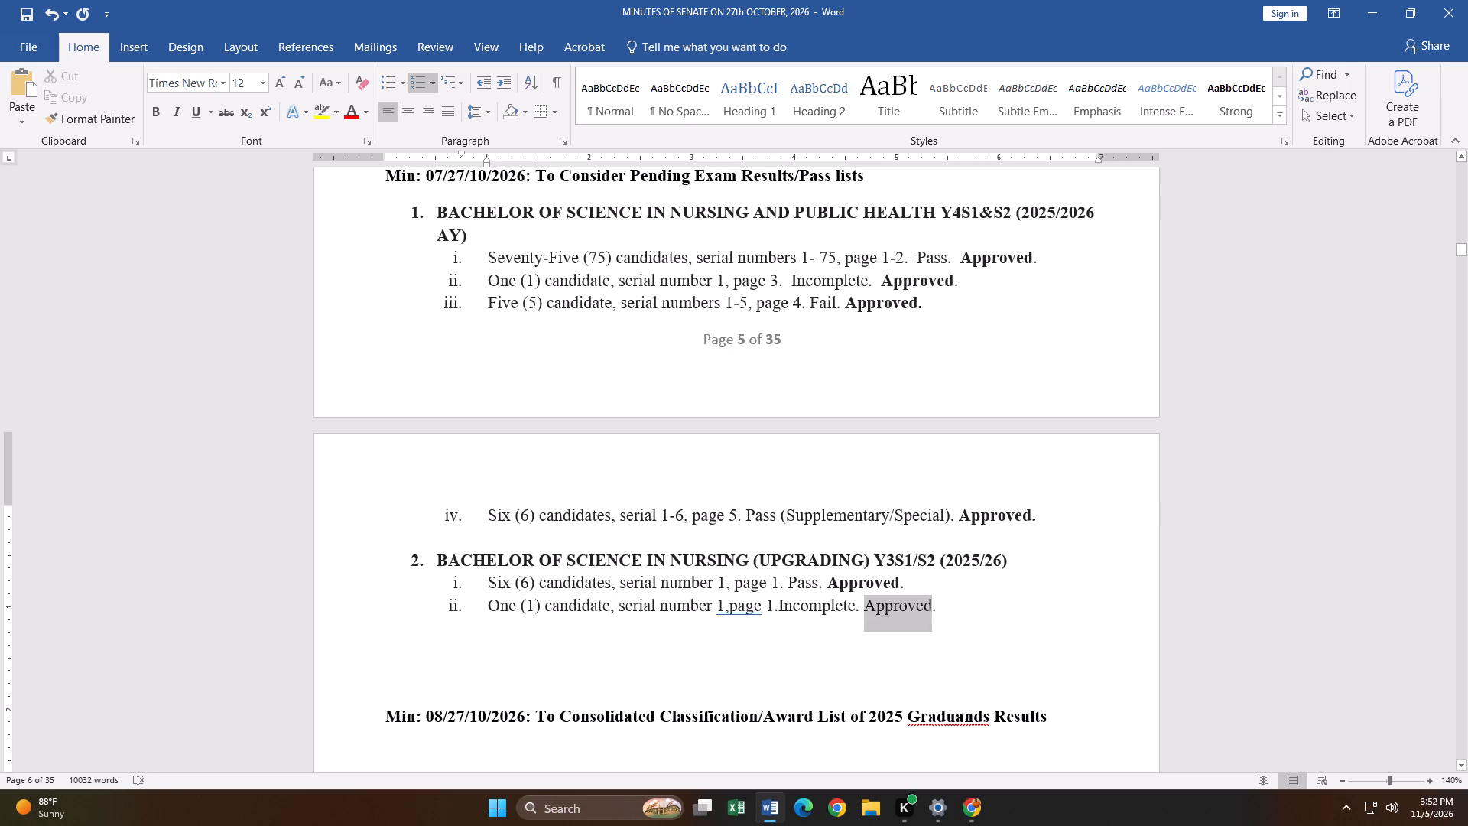
drag(869, 609, 868, 609)
click(874, 583)
click(966, 663)
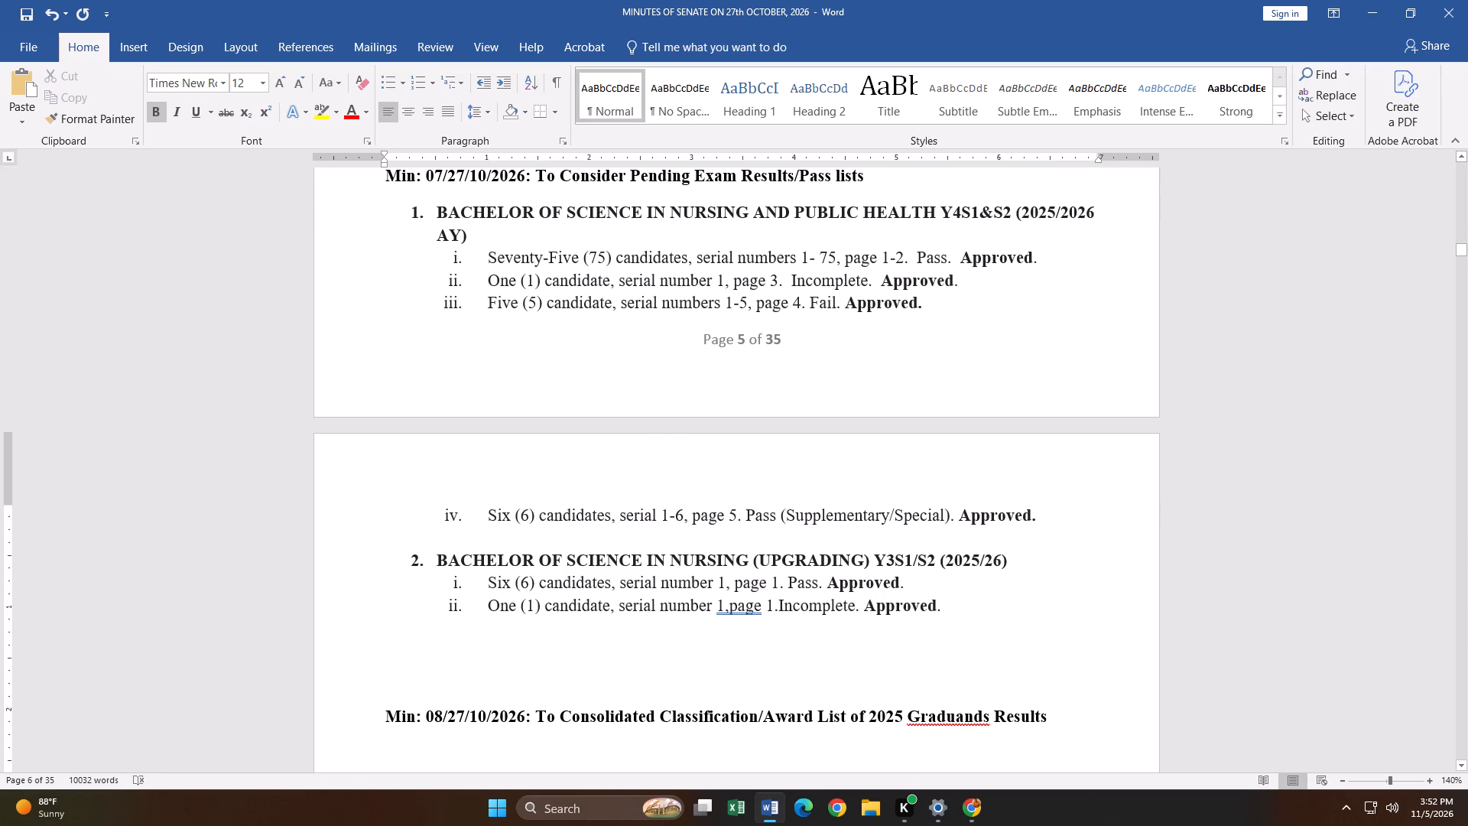
Correct the flagged spacing in Nursing (Upgrading) result line ii so that it reads "1, page 1. Incomplete.".
right_click(732, 607)
click(698, 392)
click(855, 610)
right_click(823, 606)
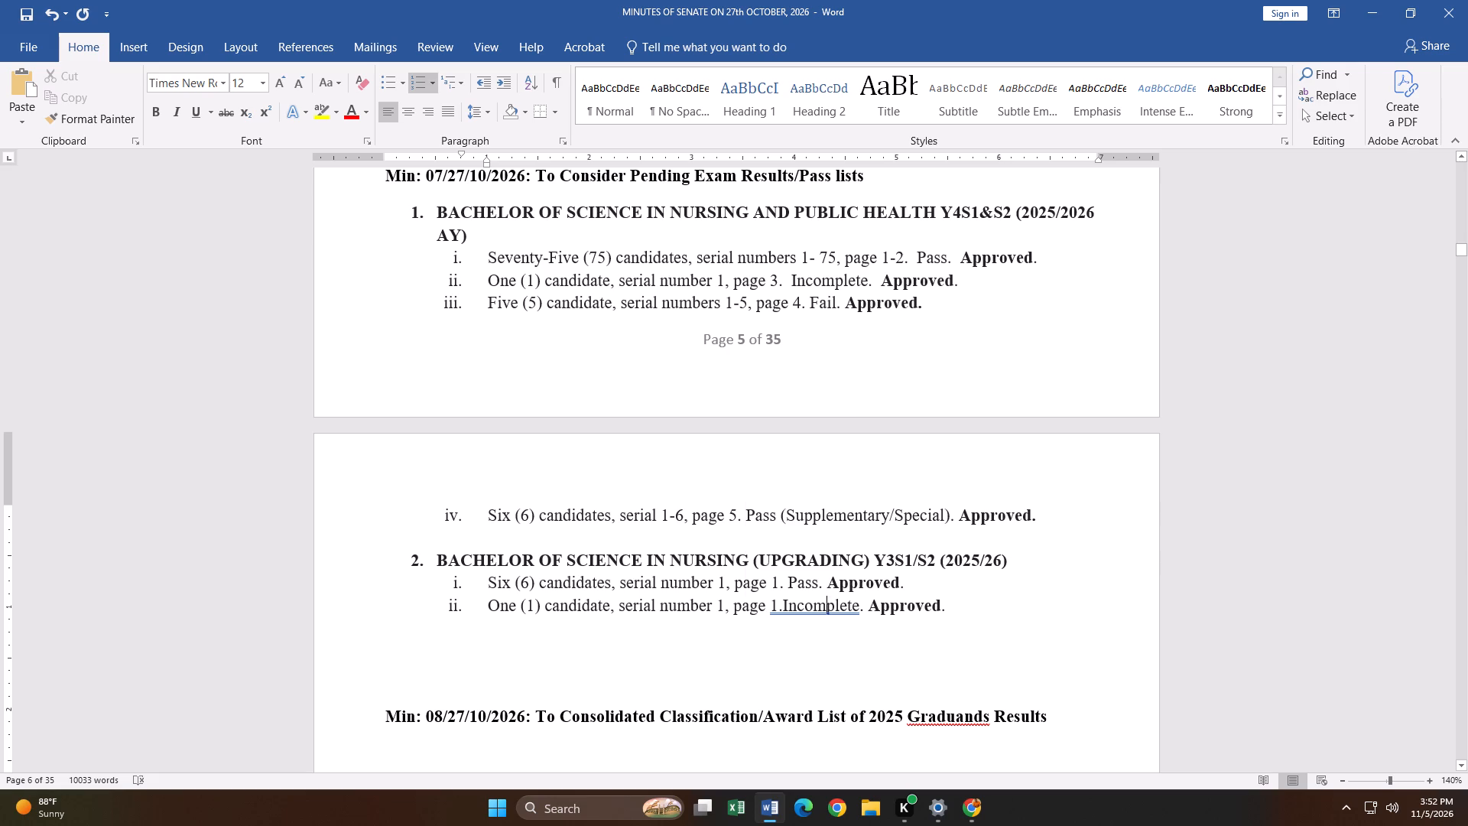
click(810, 390)
click(899, 636)
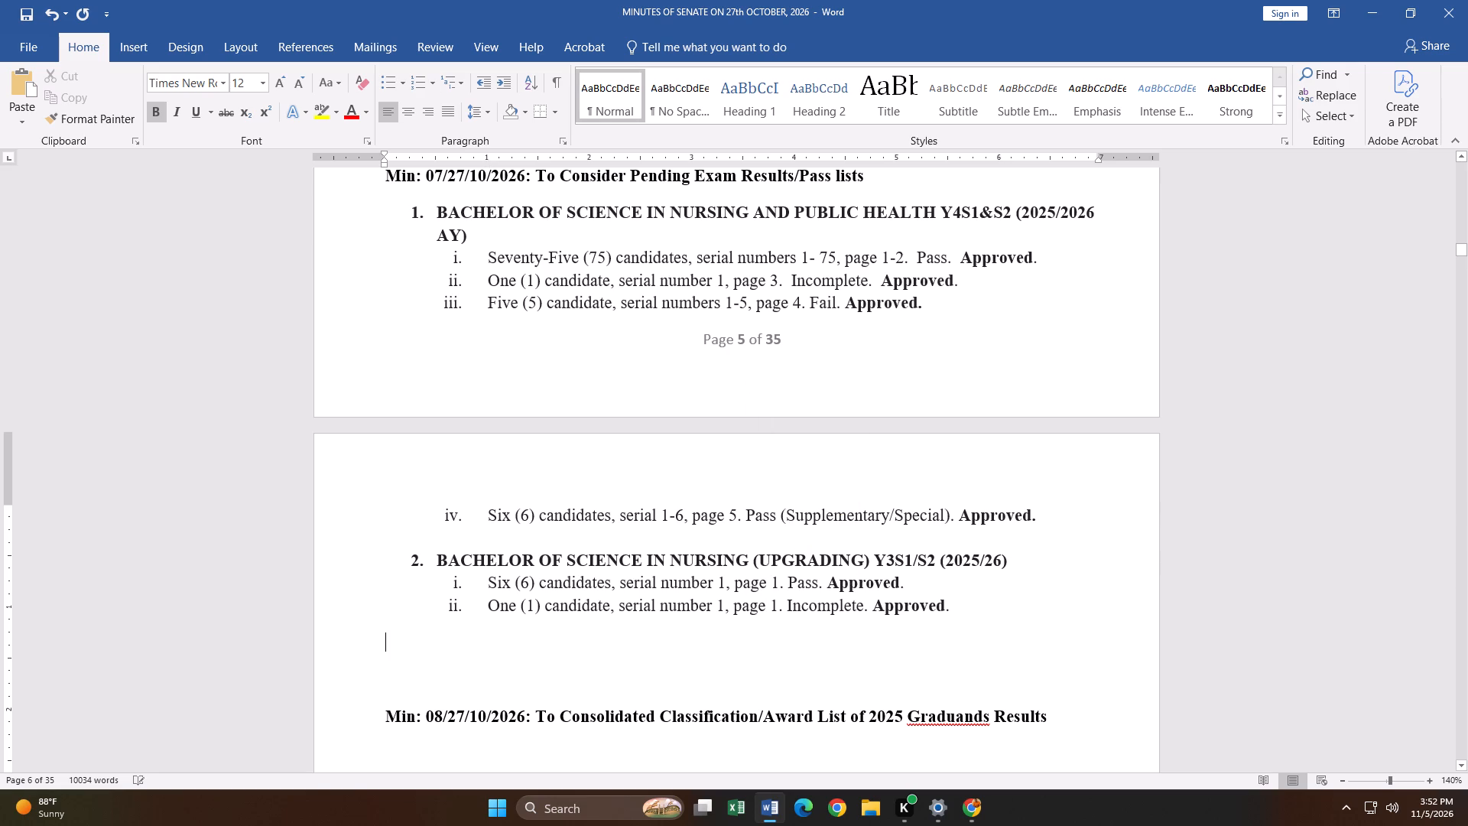
click(962, 611)
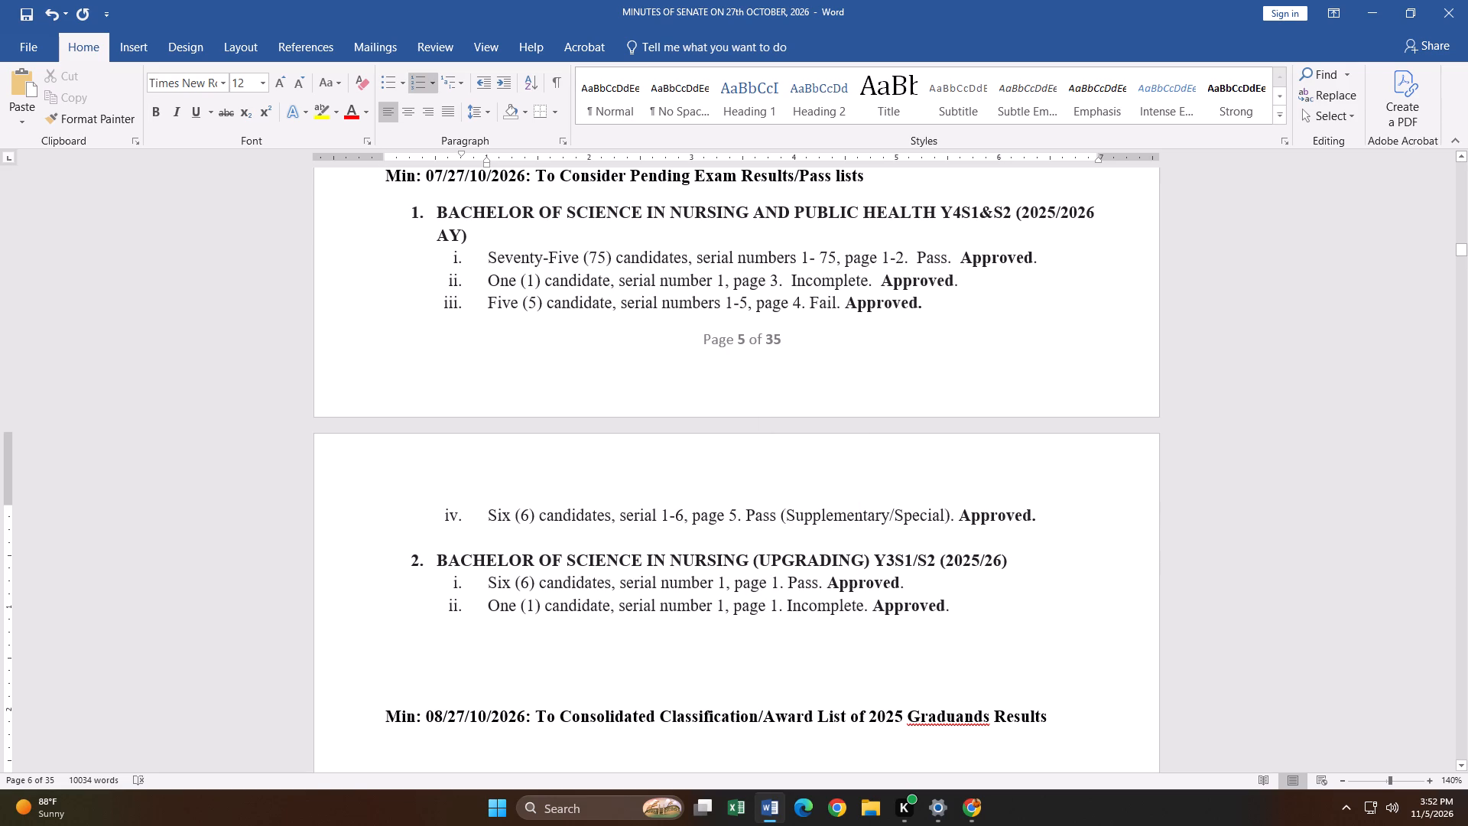
Add an empty result line iii below line ii under Nursing (Upgrading).
key(Return)
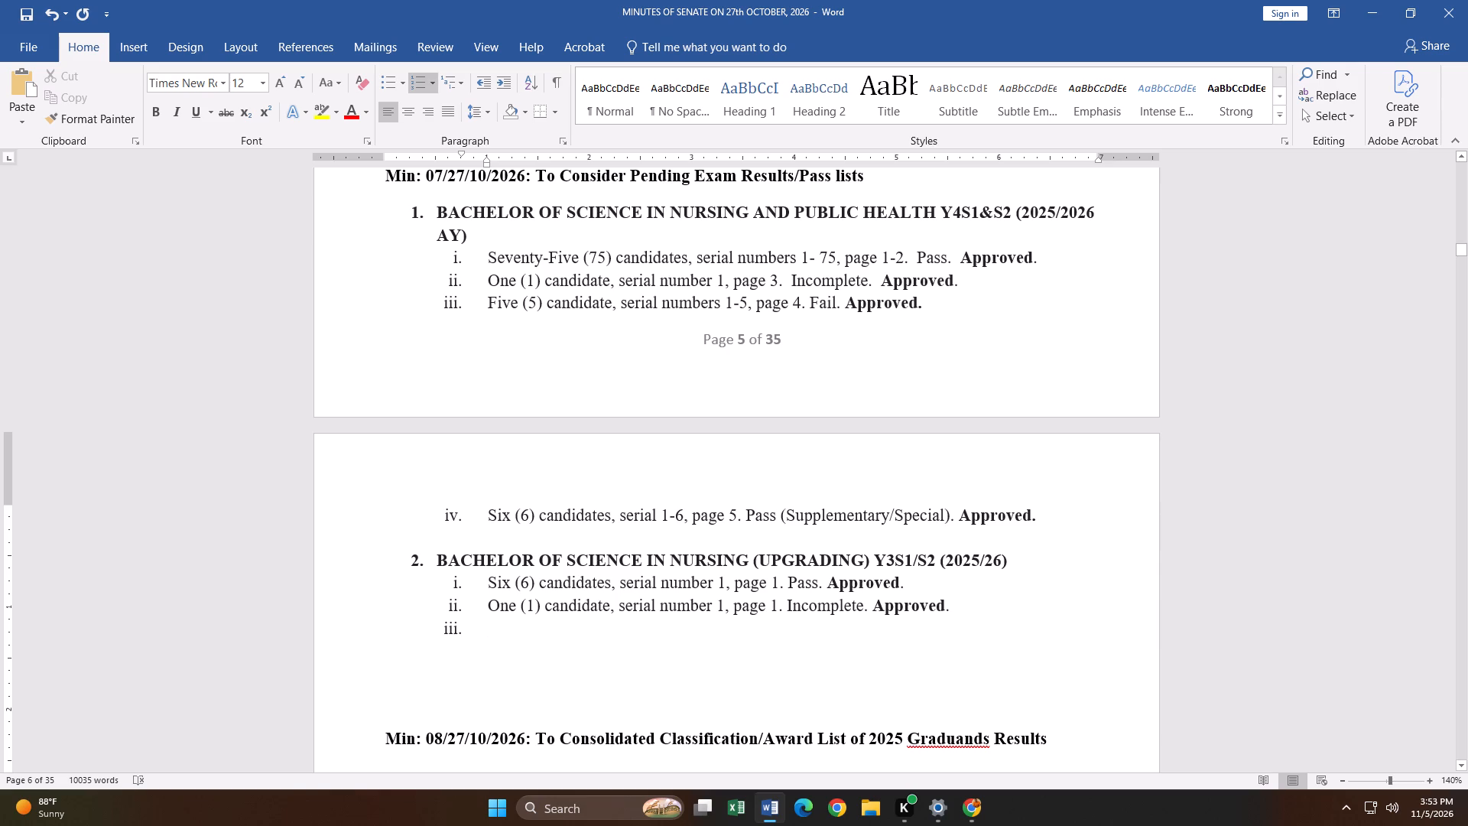
Change the page reference in Nursing (Upgrading) result line i to page 0, and return to the empty line iii.
click(778, 583)
key(BackSpace)
key(0)
click(745, 631)
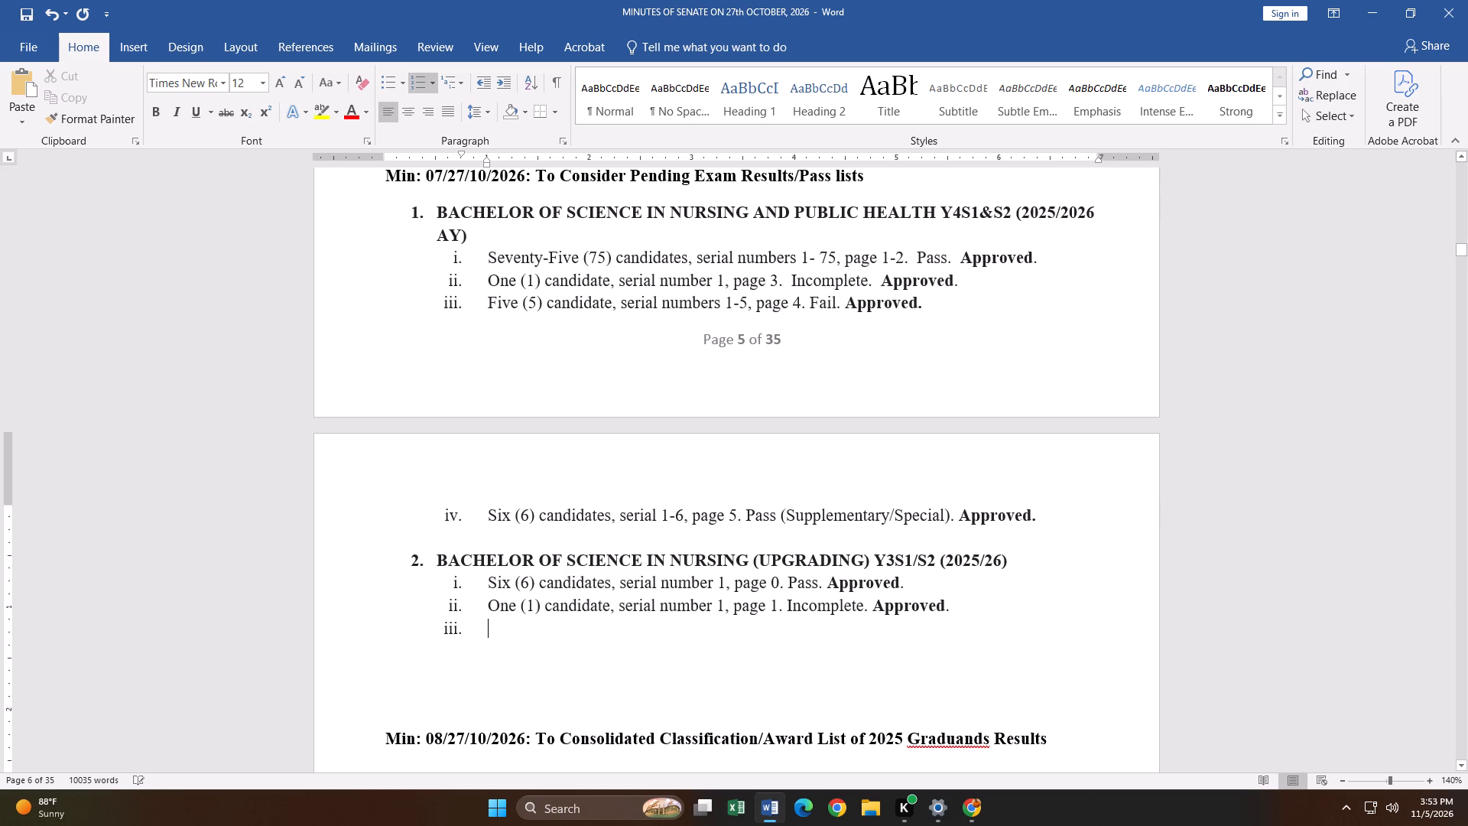
click(514, 635)
Change the starting page in result line i under Nursing and Public Health so that the reference reads "page 0-2".
click(888, 258)
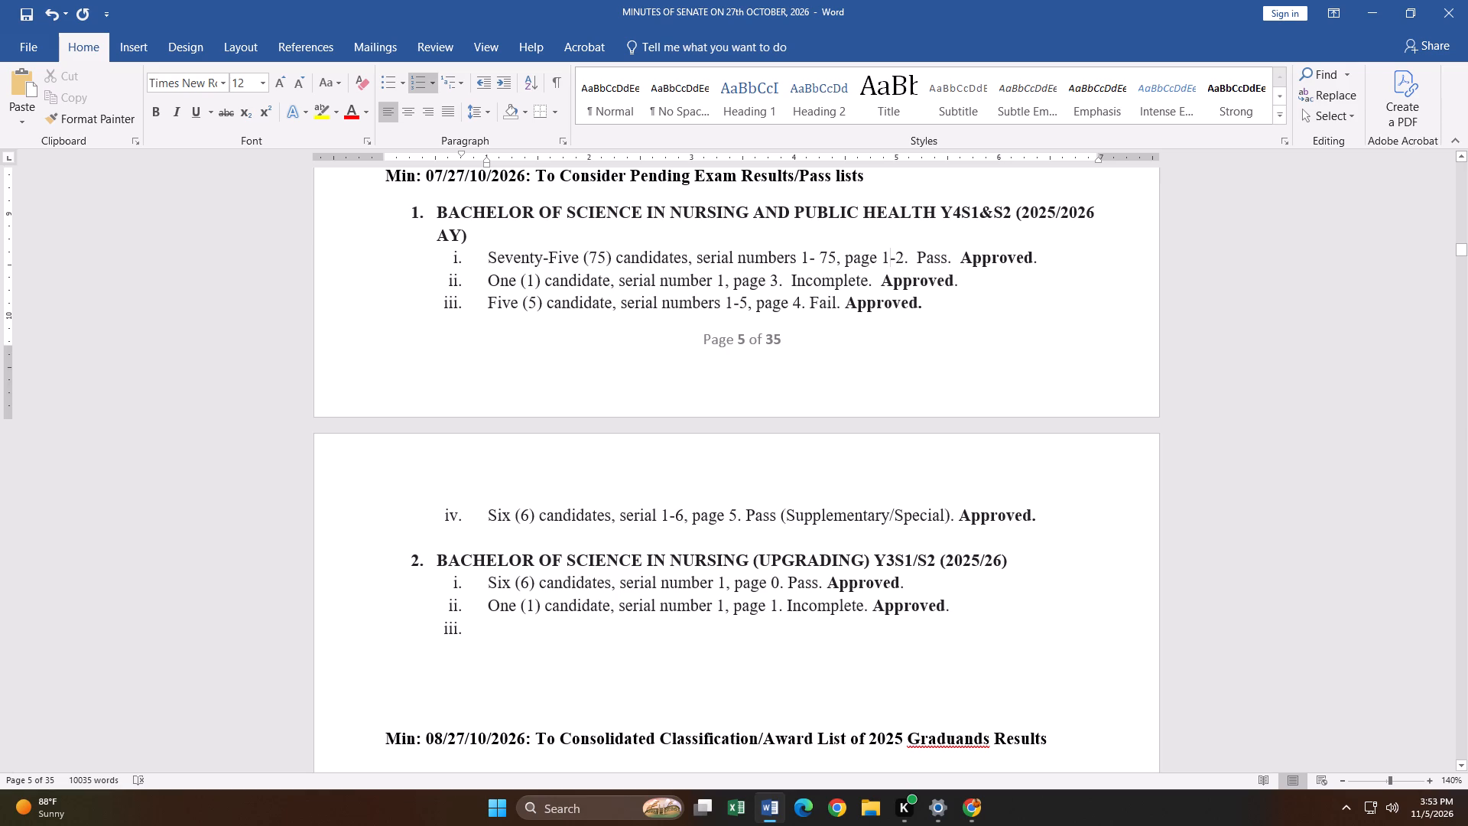
key(BackSpace)
key(0)
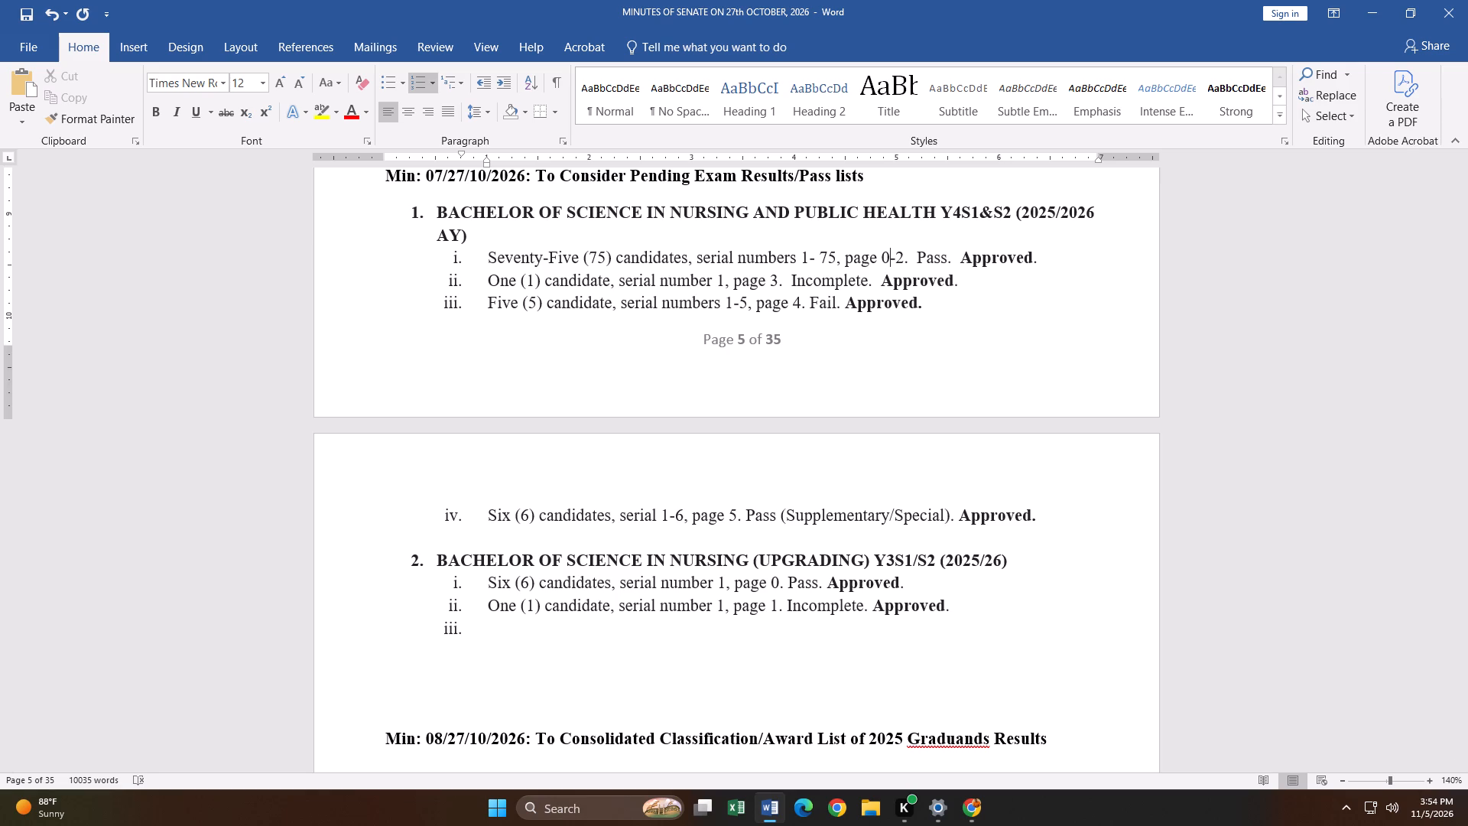
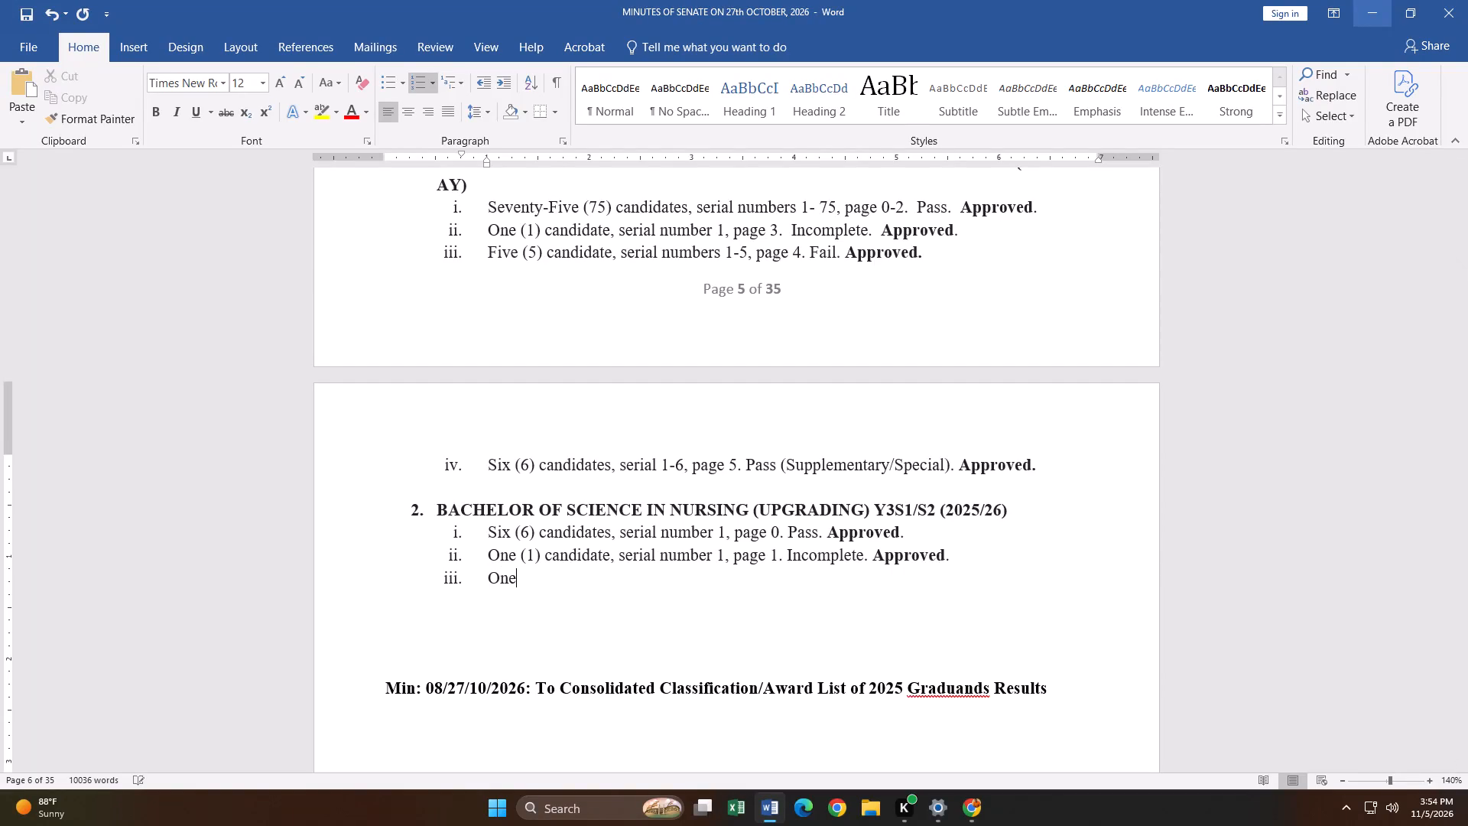
Complete Nursing (Upgrading) result line iii as "One (1)candidate, serial number 1, page 2.Supplementary. Approved".
key(space)
text(())
key(Left)
key(1)
key(Right)
text(candidate)
text(, serial)
key(space)
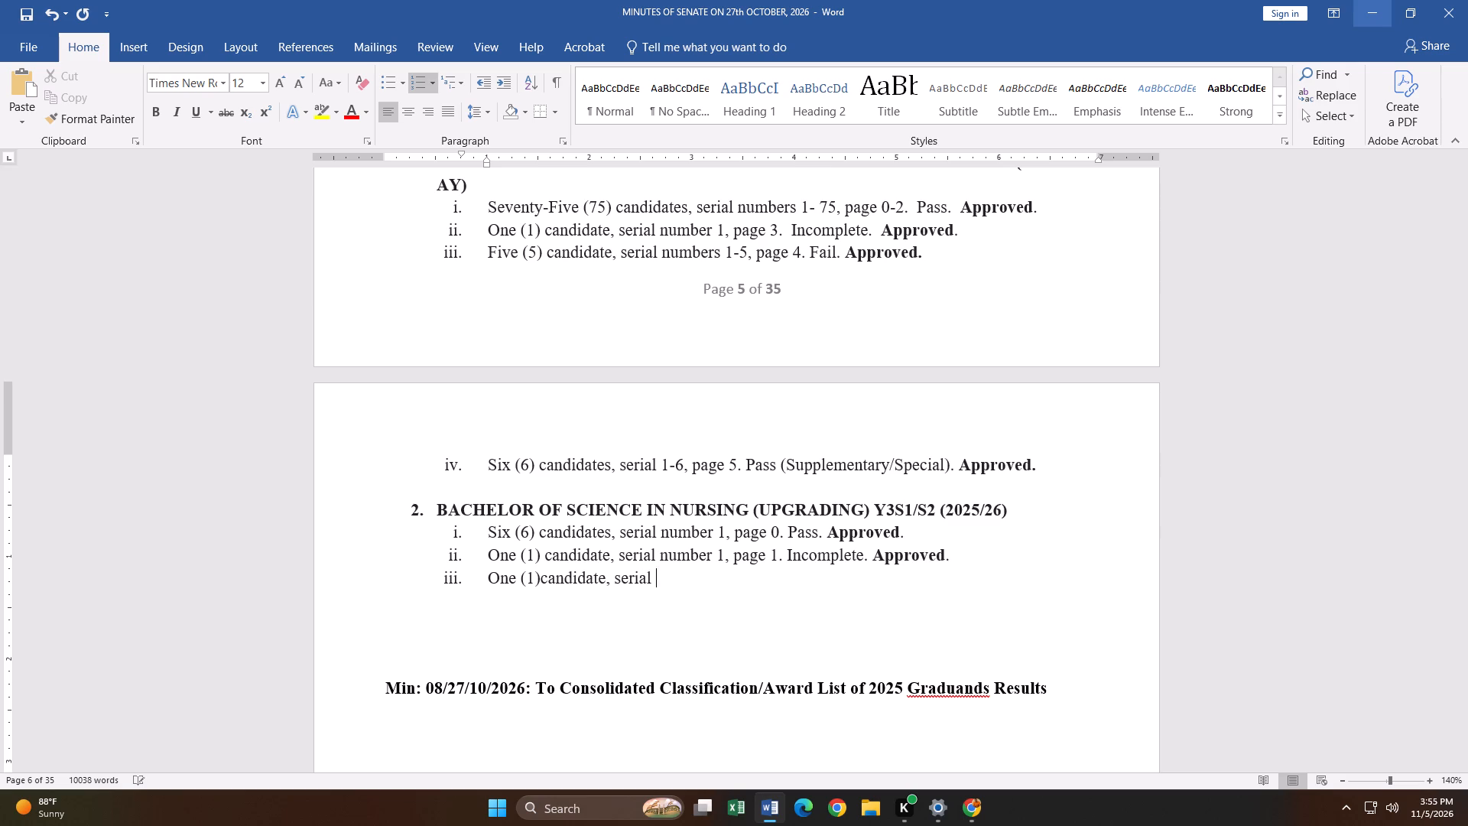
text(number)
key(space)
text(1)
text(, page)
key(space)
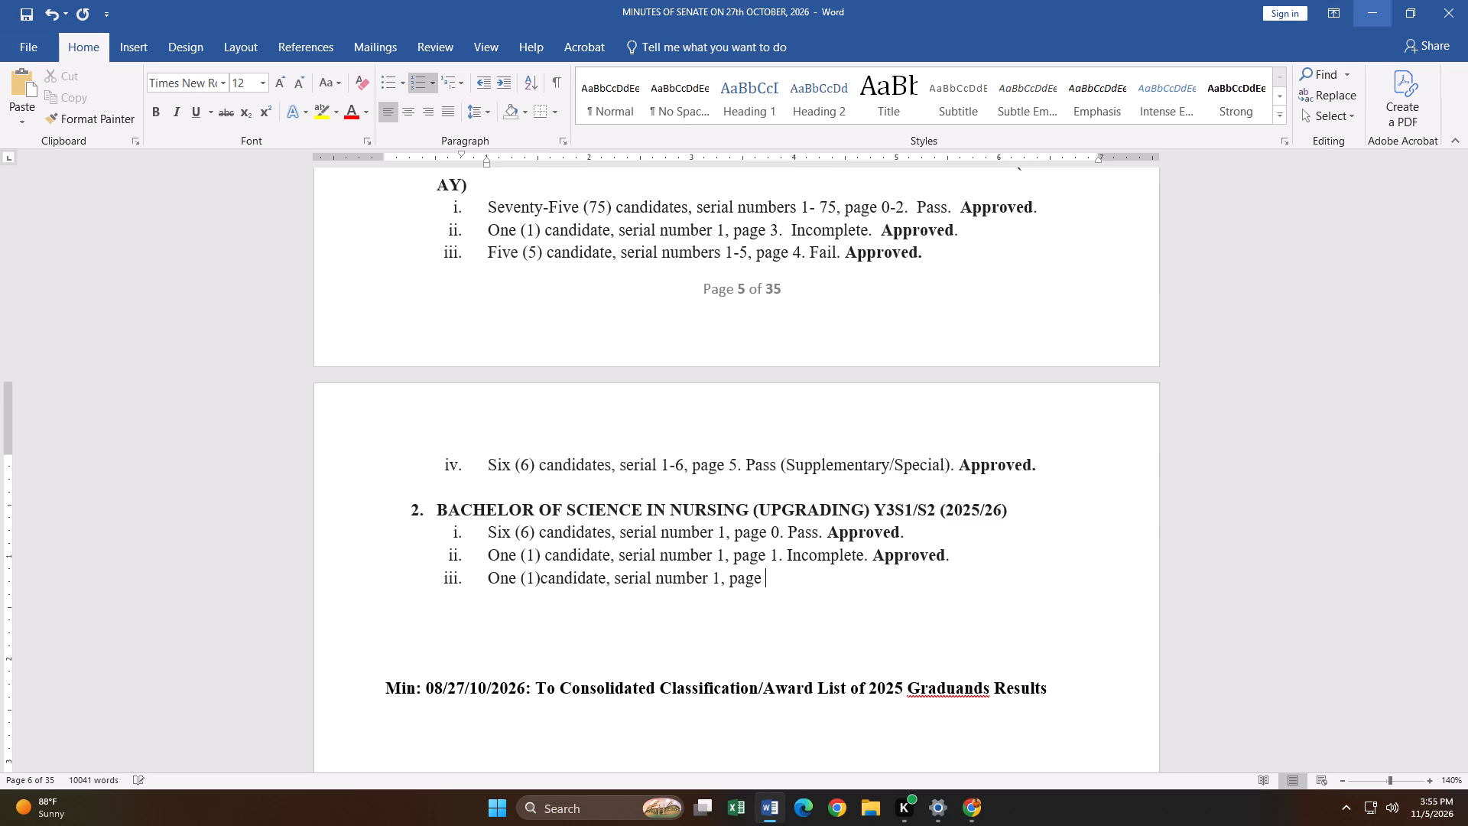
key(2)
key(period)
text(upplementary)
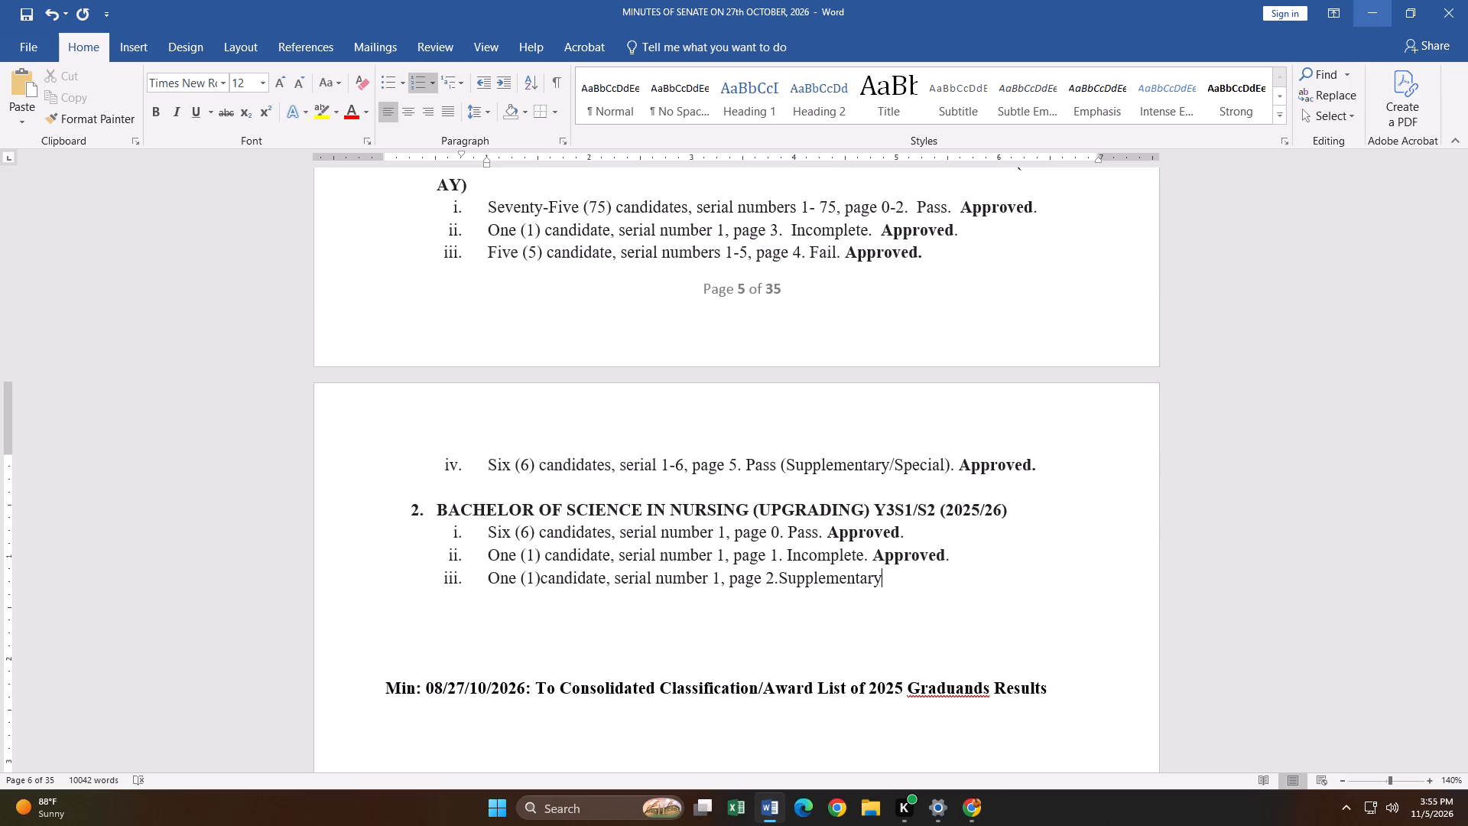
text(pproved)
Insert the missing spaces in Nursing (Upgrading) line iii before "candidate" and before "Supplementary".
click(540, 580)
key(space)
right_click(820, 577)
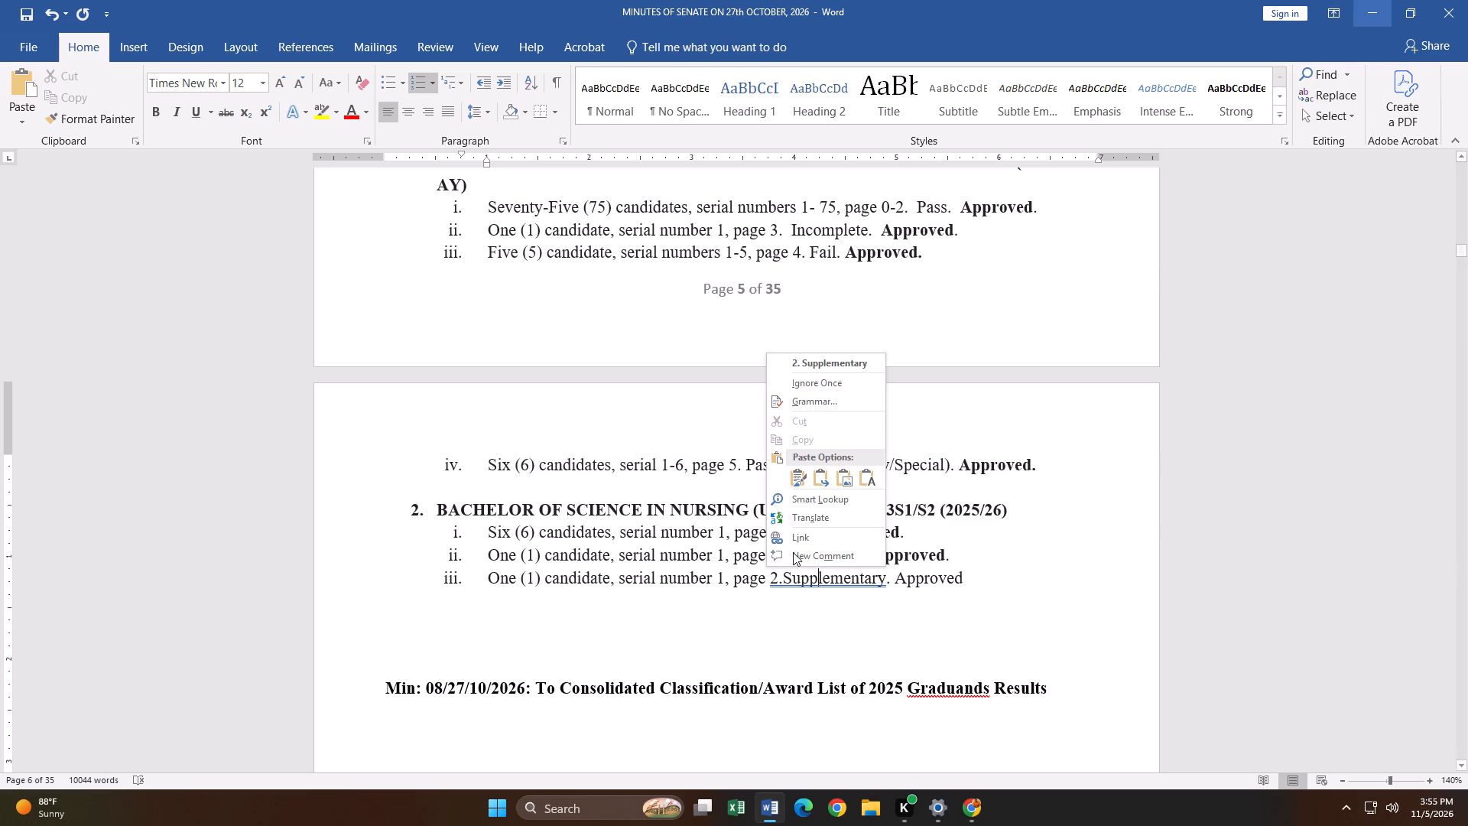
click(810, 370)
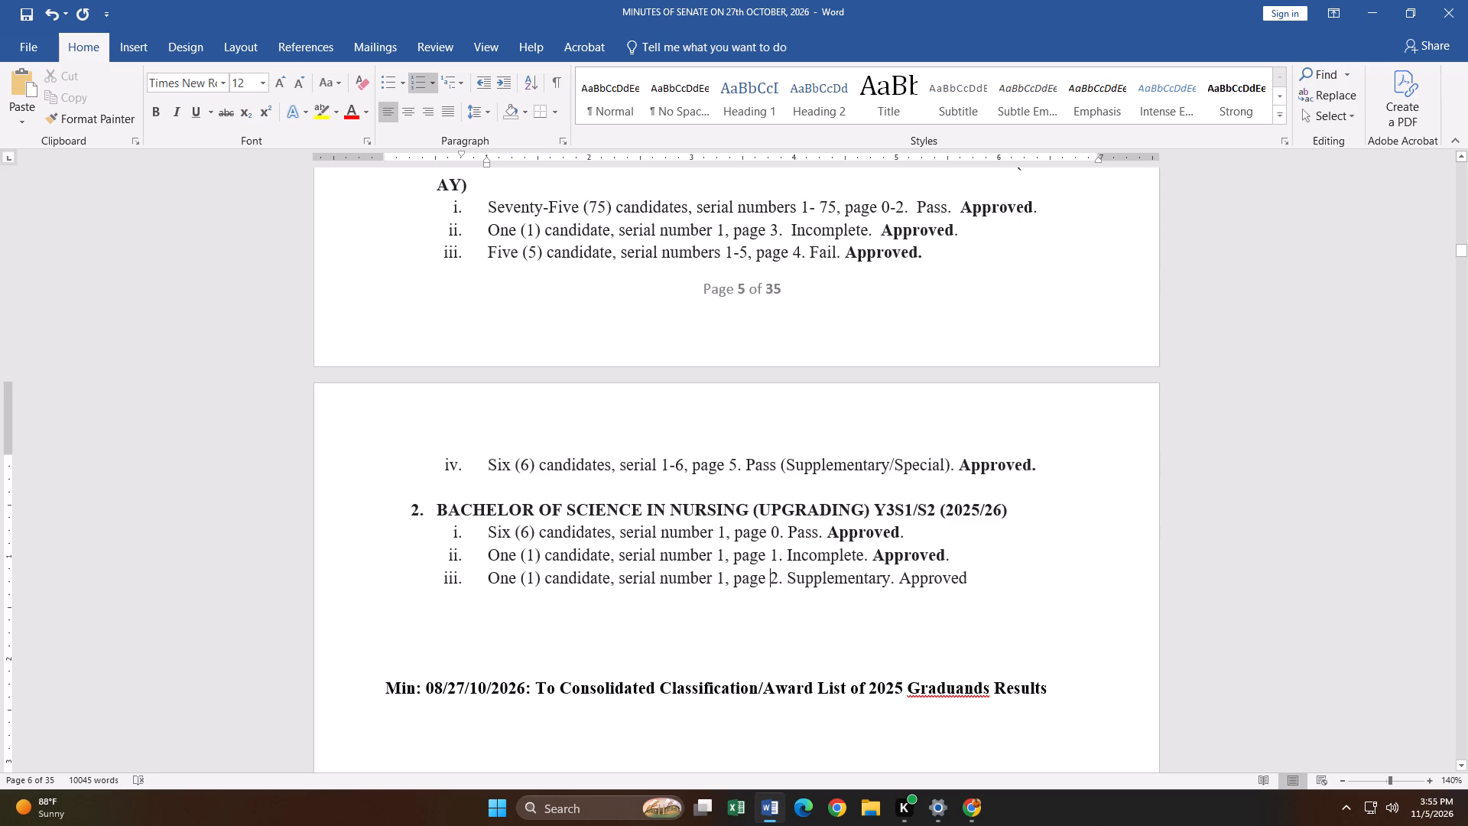
Make "Approved" bold in Nursing (Upgrading) line iii and end the line with a full stop.
drag(974, 577, 900, 580)
click(906, 560)
click(950, 593)
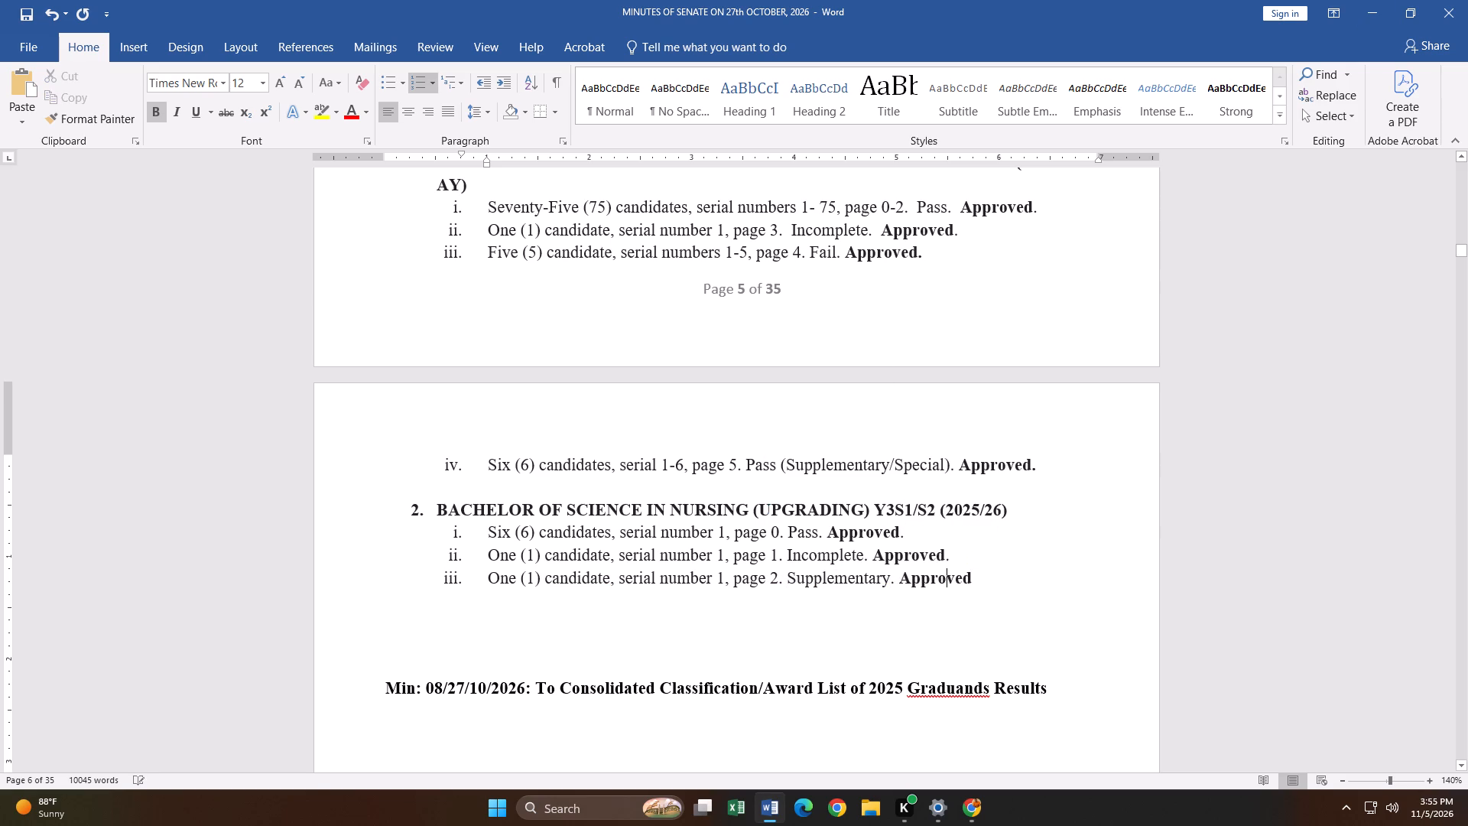
click(972, 580)
key(period)
Save the minutes document.
key(ctrl+s)
Add result line iv under Nursing (Upgrading), beginning with "Two (2) candidates,".
key(Return)
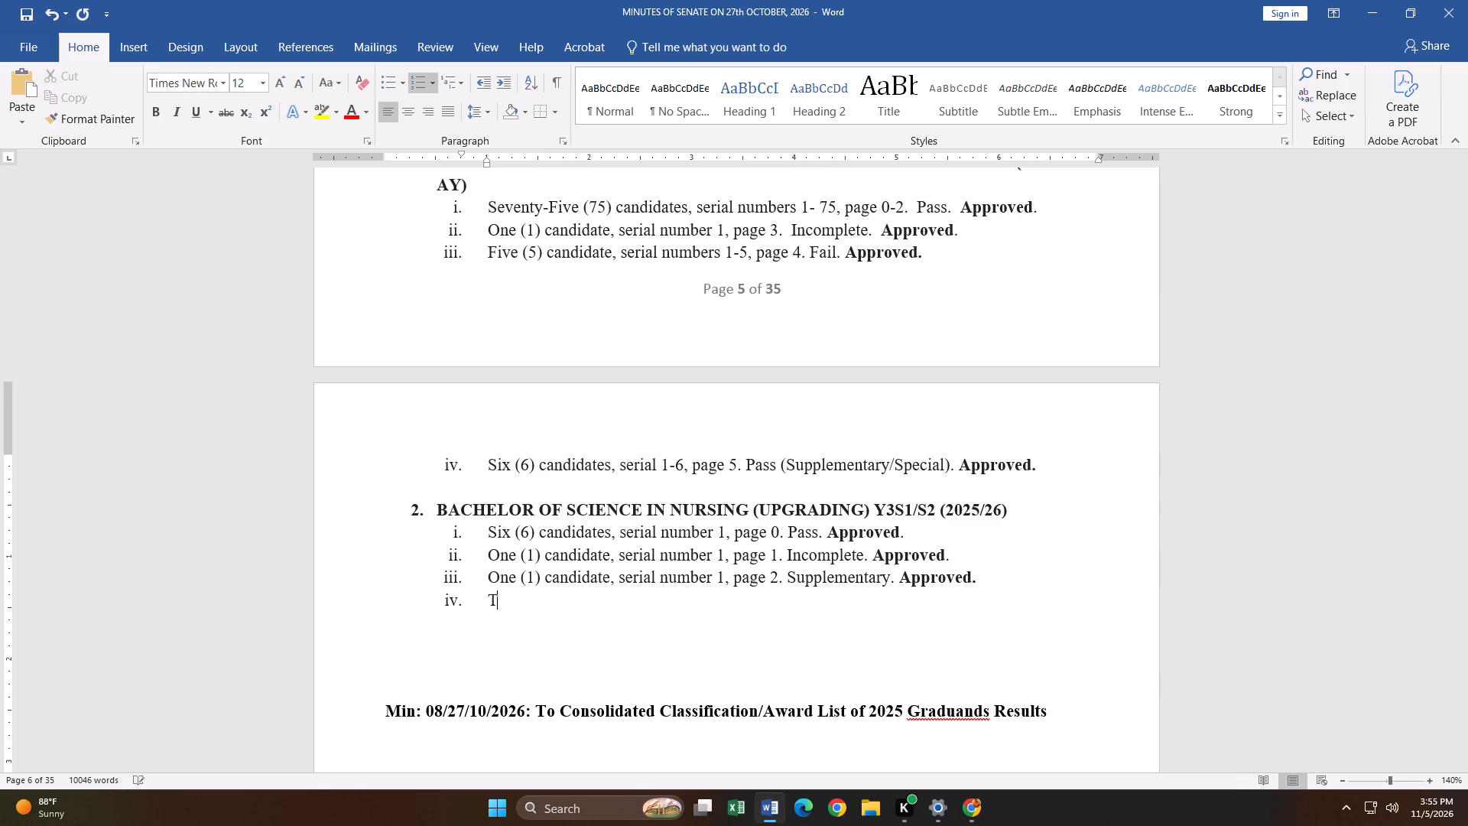
text(wo)
key(space)
text(())
key(Left)
key(2)
key(Right)
text(candidate)
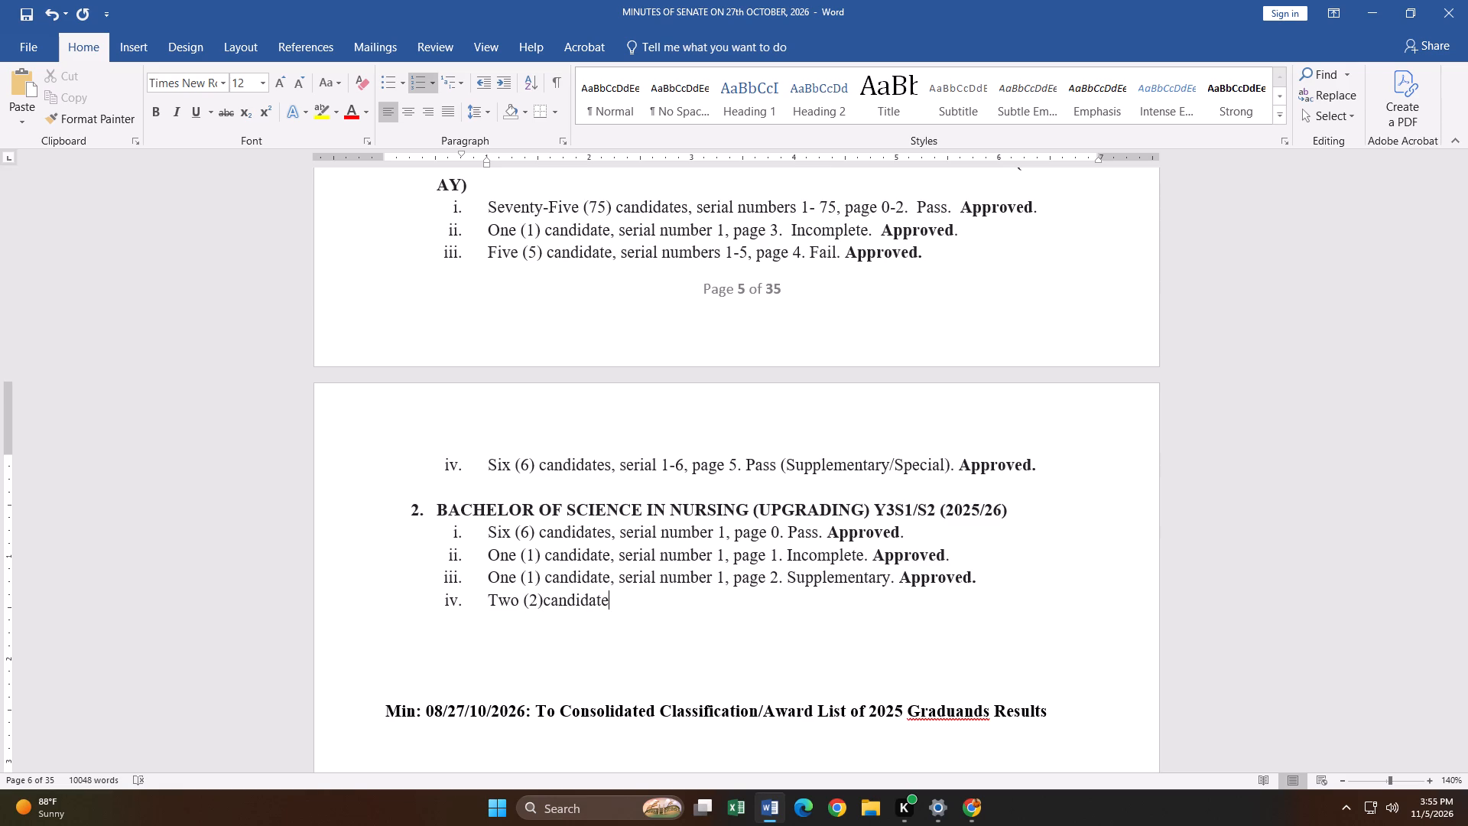
key(BackSpace)
key(BackSpace)
key(BackSpace)
key(BackSpace)
key(BackSpace)
key(BackSpace)
key(BackSpace)
key(BackSpace)
key(BackSpace)
key(space)
text(candidates.)
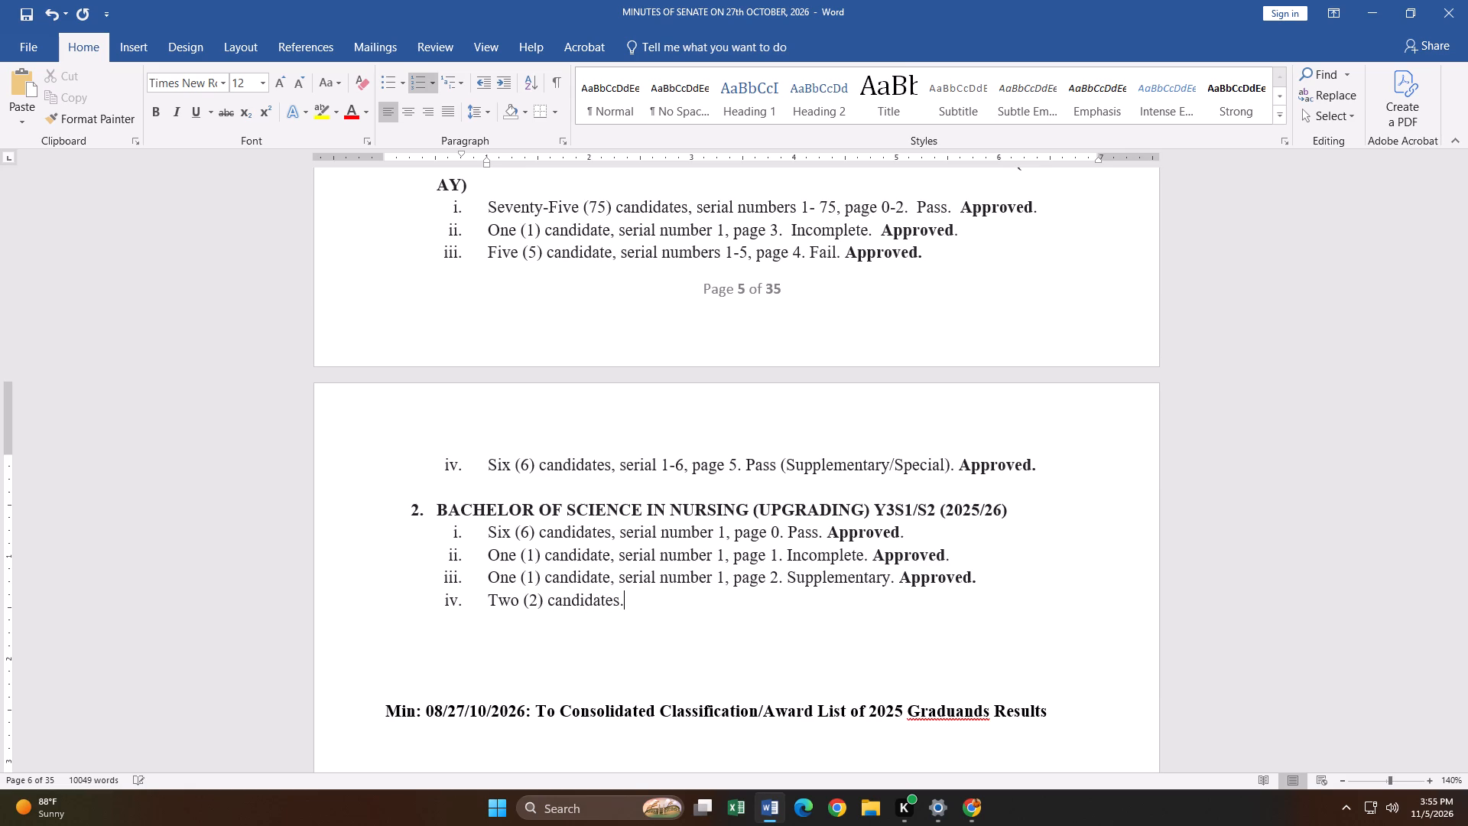
key(BackSpace)
text(,)
key(space)
Continue Nursing (Upgrading) line iv with "serial number 1-2, page 3.".
text(serial number)
key(space)
key(1)
text(-2)
text(, page)
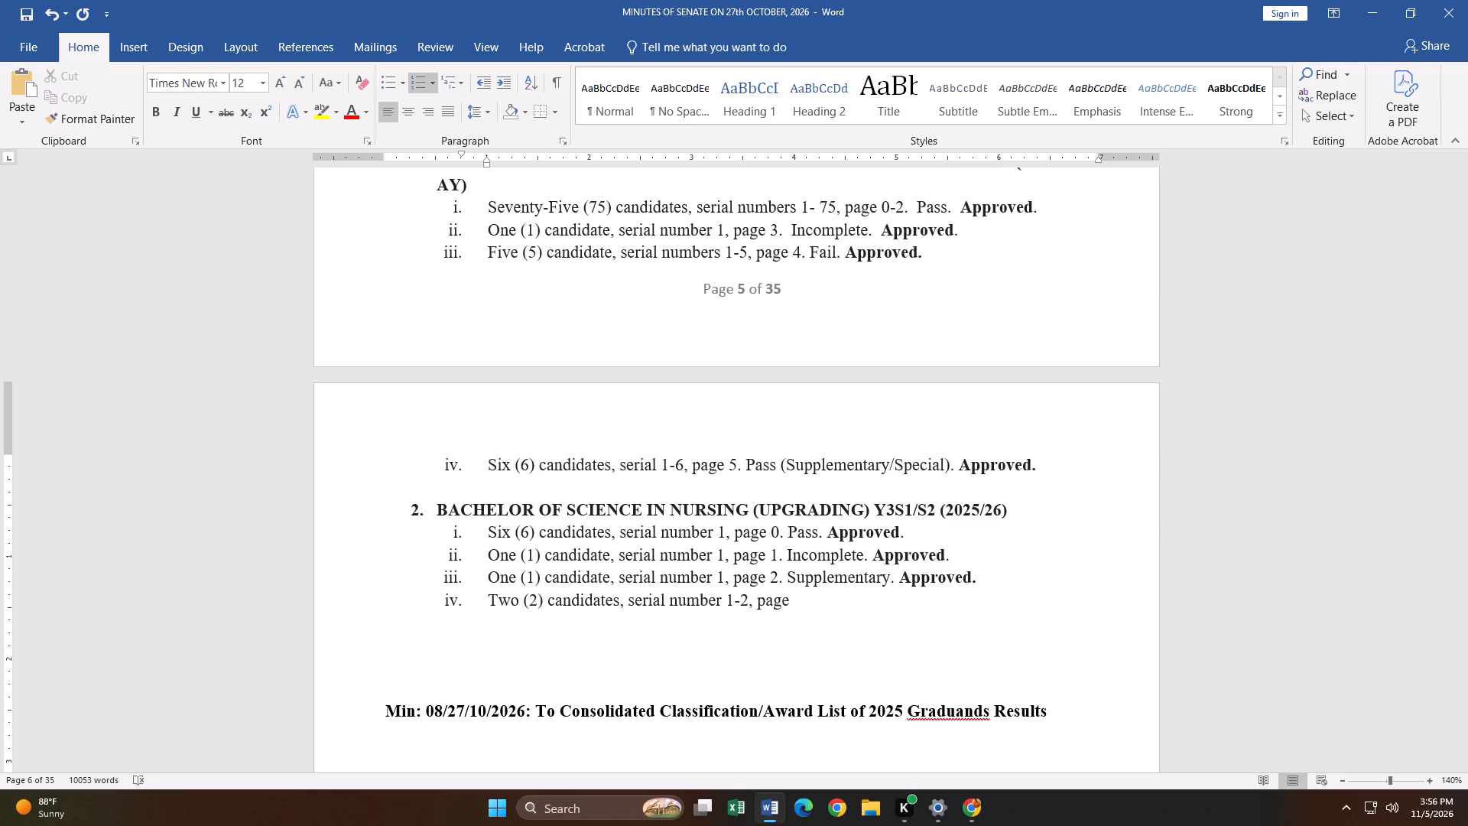
key(space)
text(3)
key(period)
Finish Nursing (Upgrading) line iv with the result "Pass (Supplementary/Special).Approved.".
key(space)
key(space)
text(())
key(Left)
text(upplementary)
key(slash)
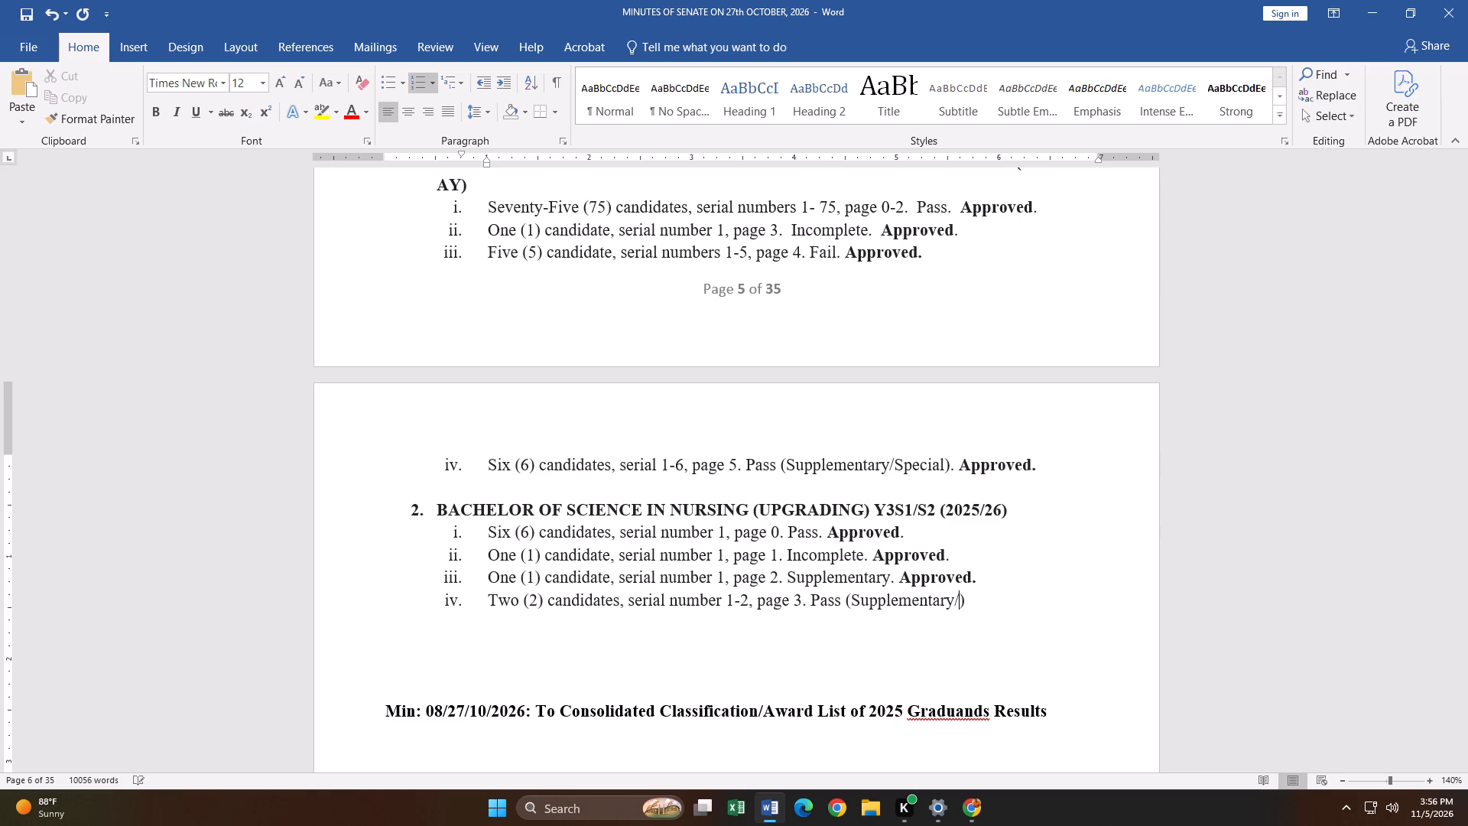
text(pecial)
key(Right)
key(period)
text(pproved.)
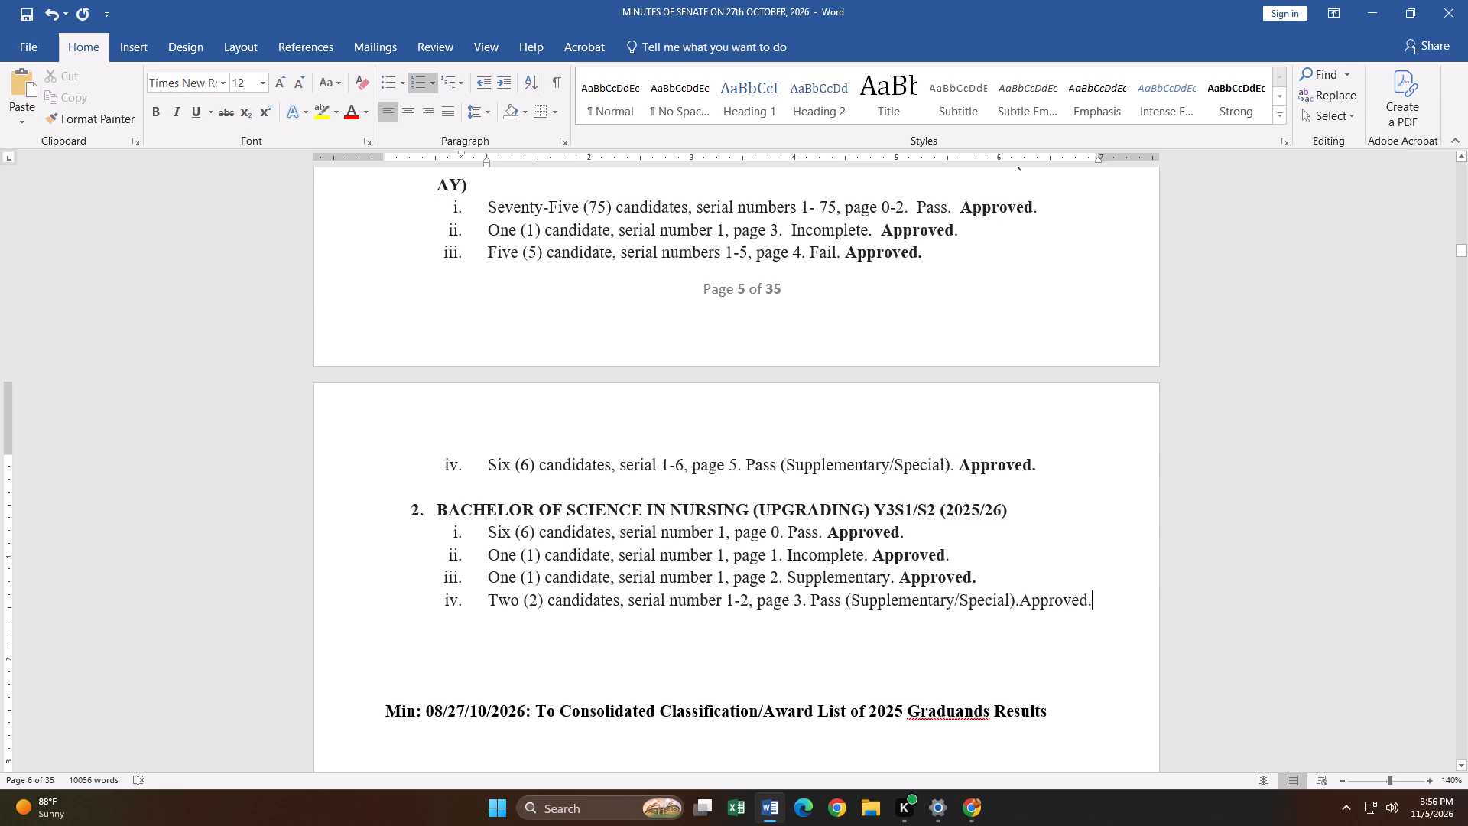
Insert a space before "Approved." in Nursing (Upgrading) line iv and make that word bold.
click(1022, 604)
key(space)
drag(1107, 598, 1034, 602)
click(1042, 574)
click(1020, 639)
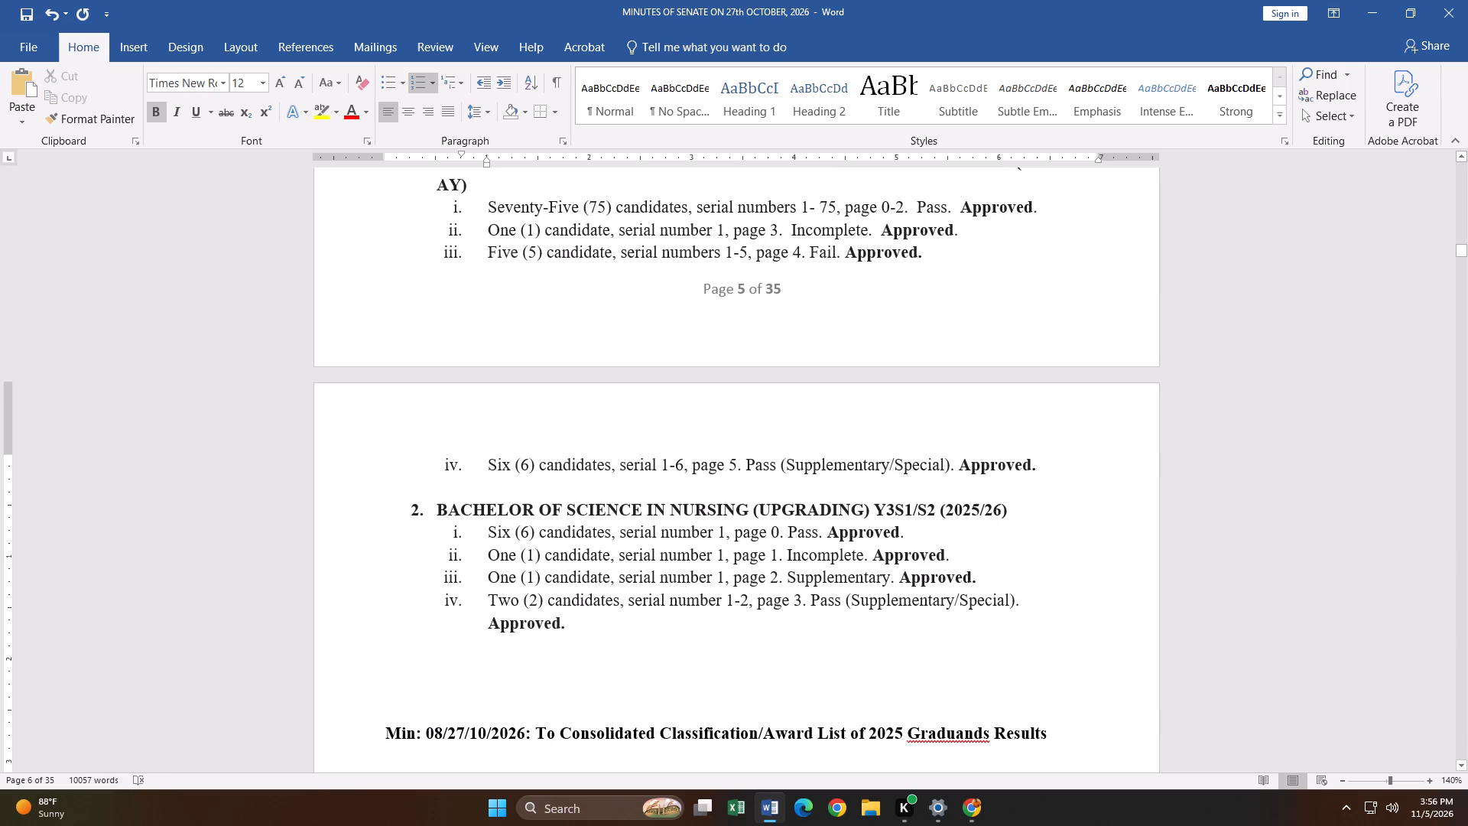
Add an unnumbered blank line below result line iv under Nursing (Upgrading).
click(569, 621)
key(Return)
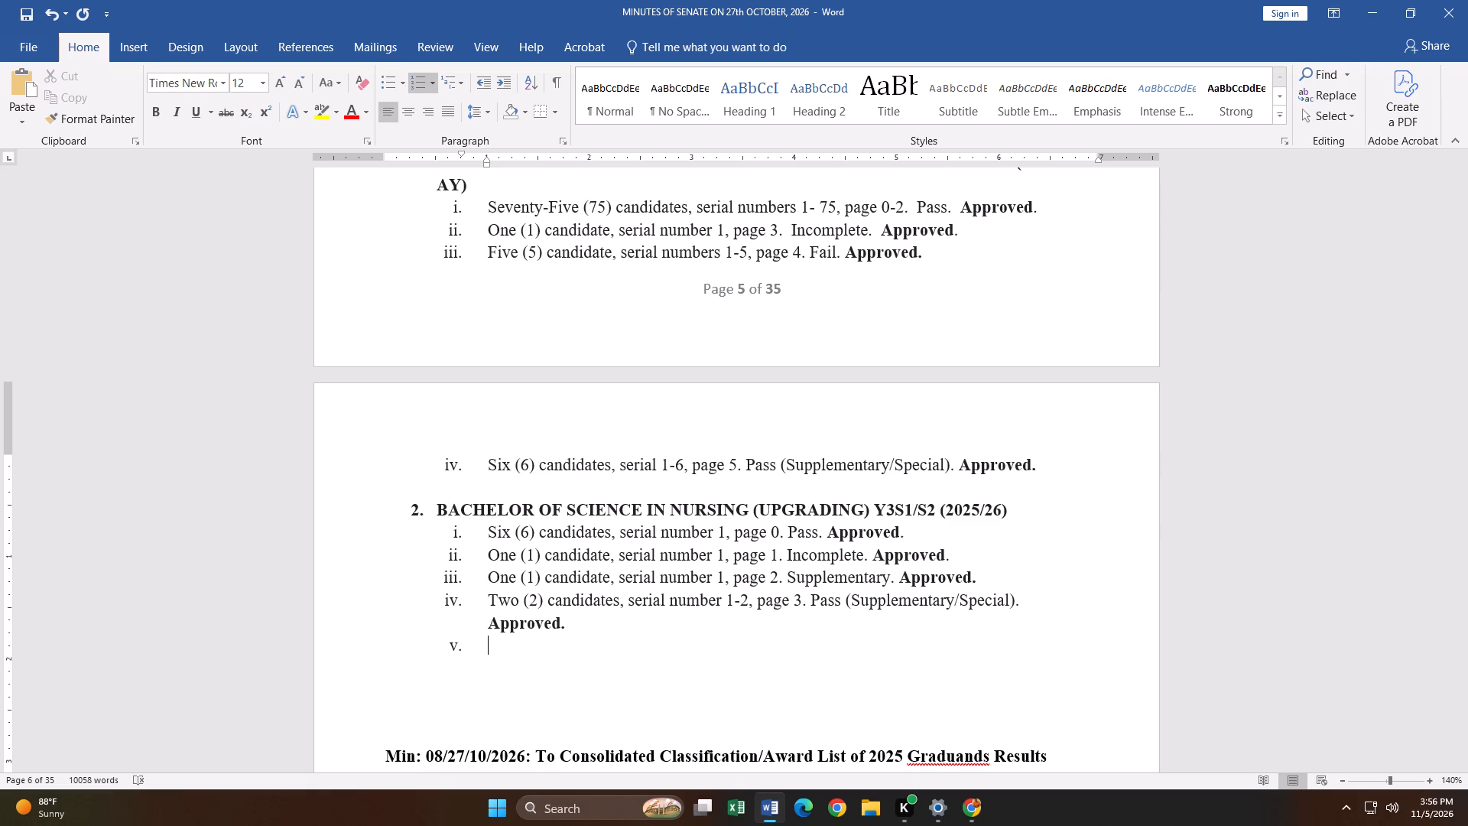
key(BackSpace)
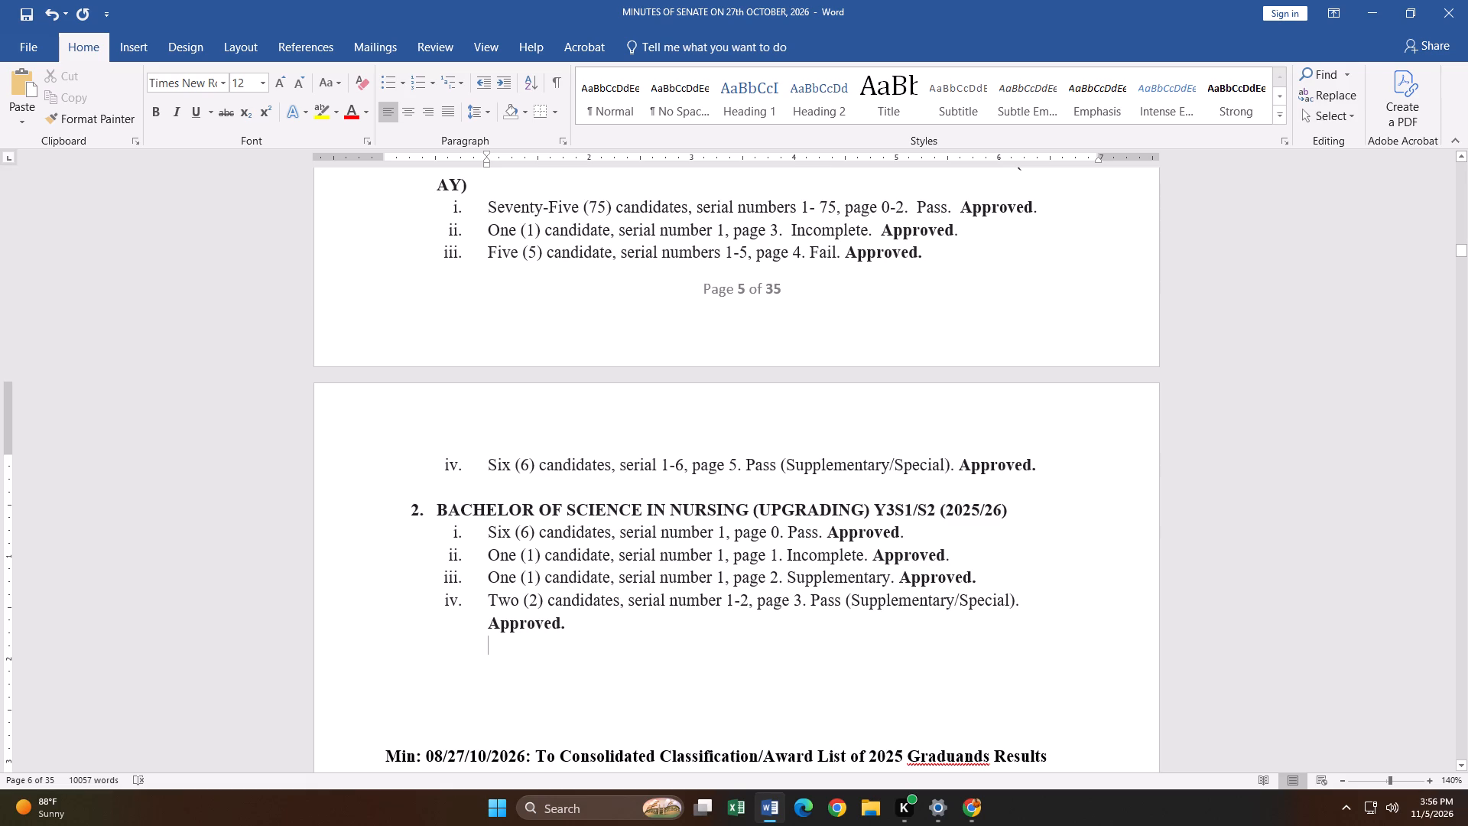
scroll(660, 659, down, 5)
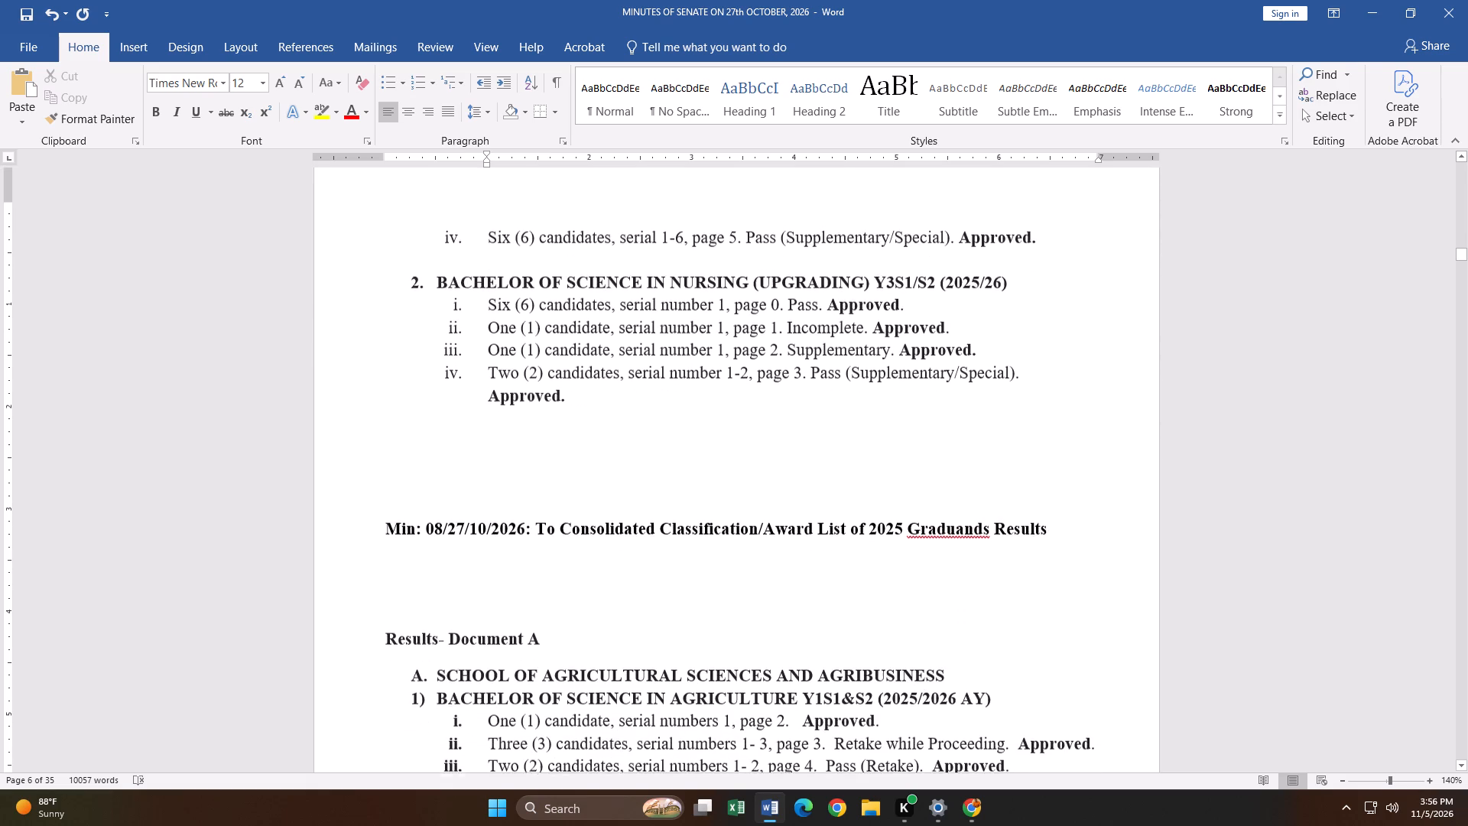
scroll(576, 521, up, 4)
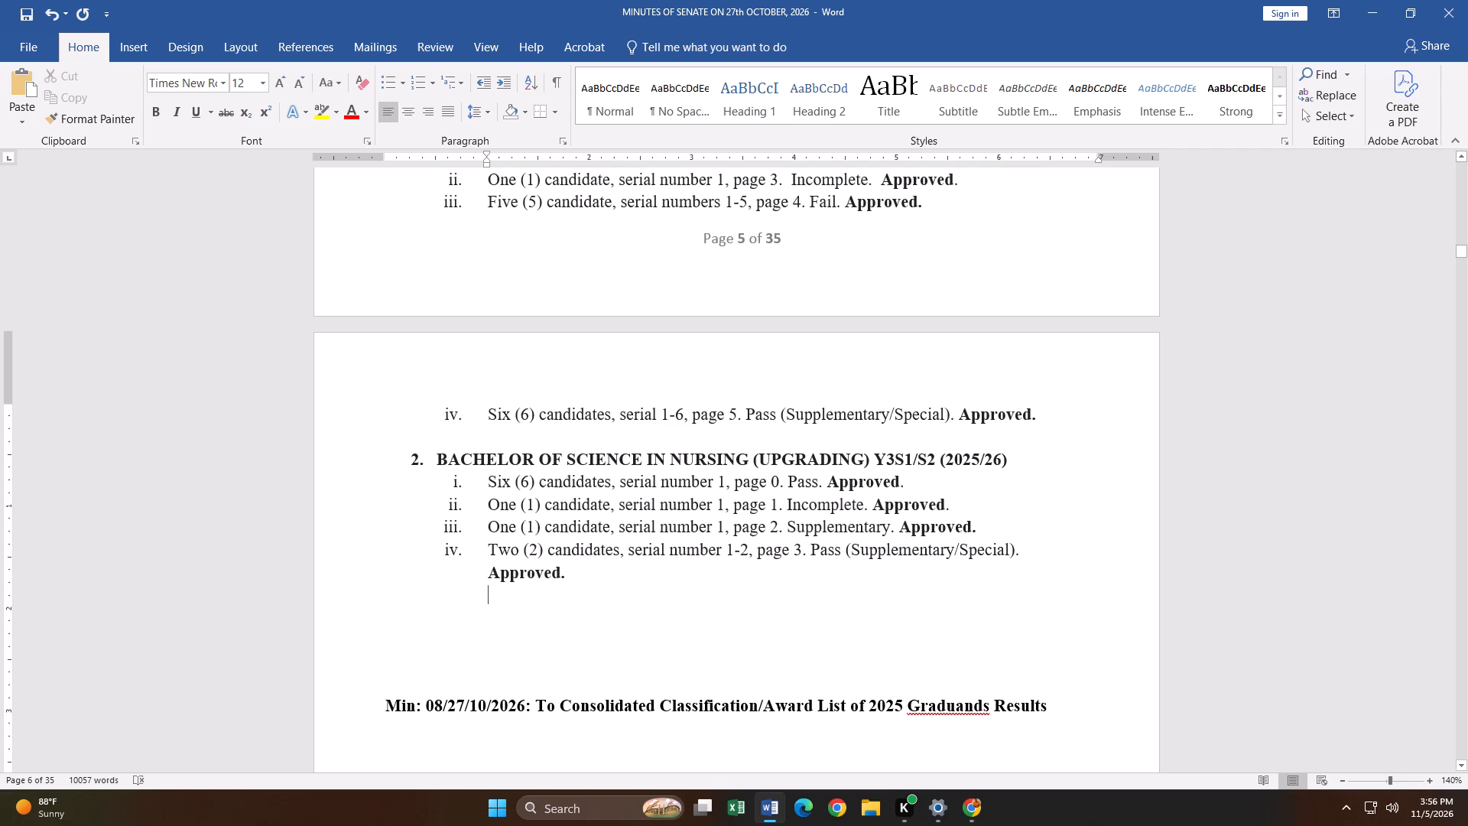
Review the pending exam results entries under Min: 07/27/10/2026 and the start of Results- Document A.
scroll(594, 592, down, 6)
right_click(594, 598)
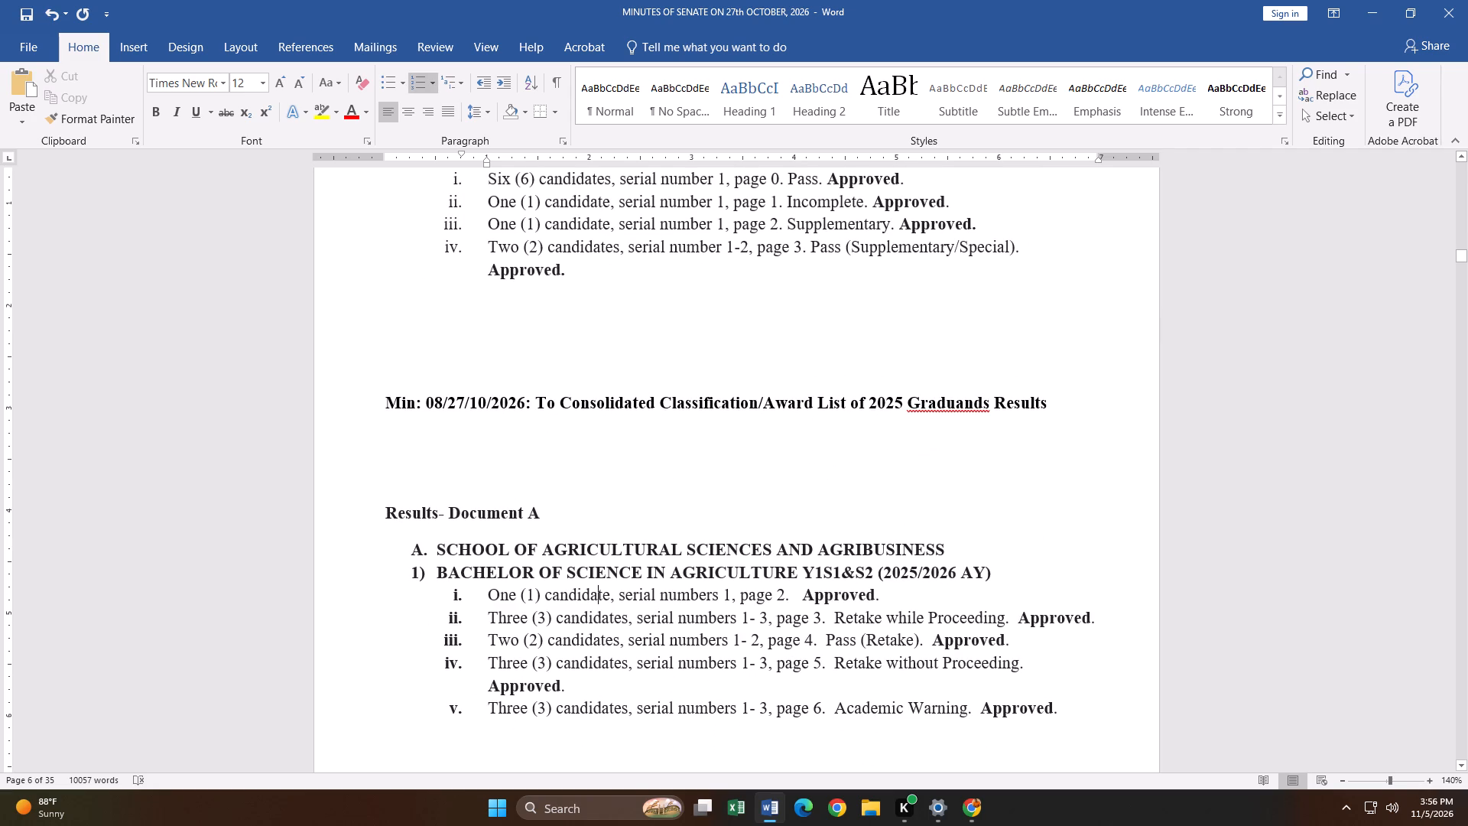
click(424, 463)
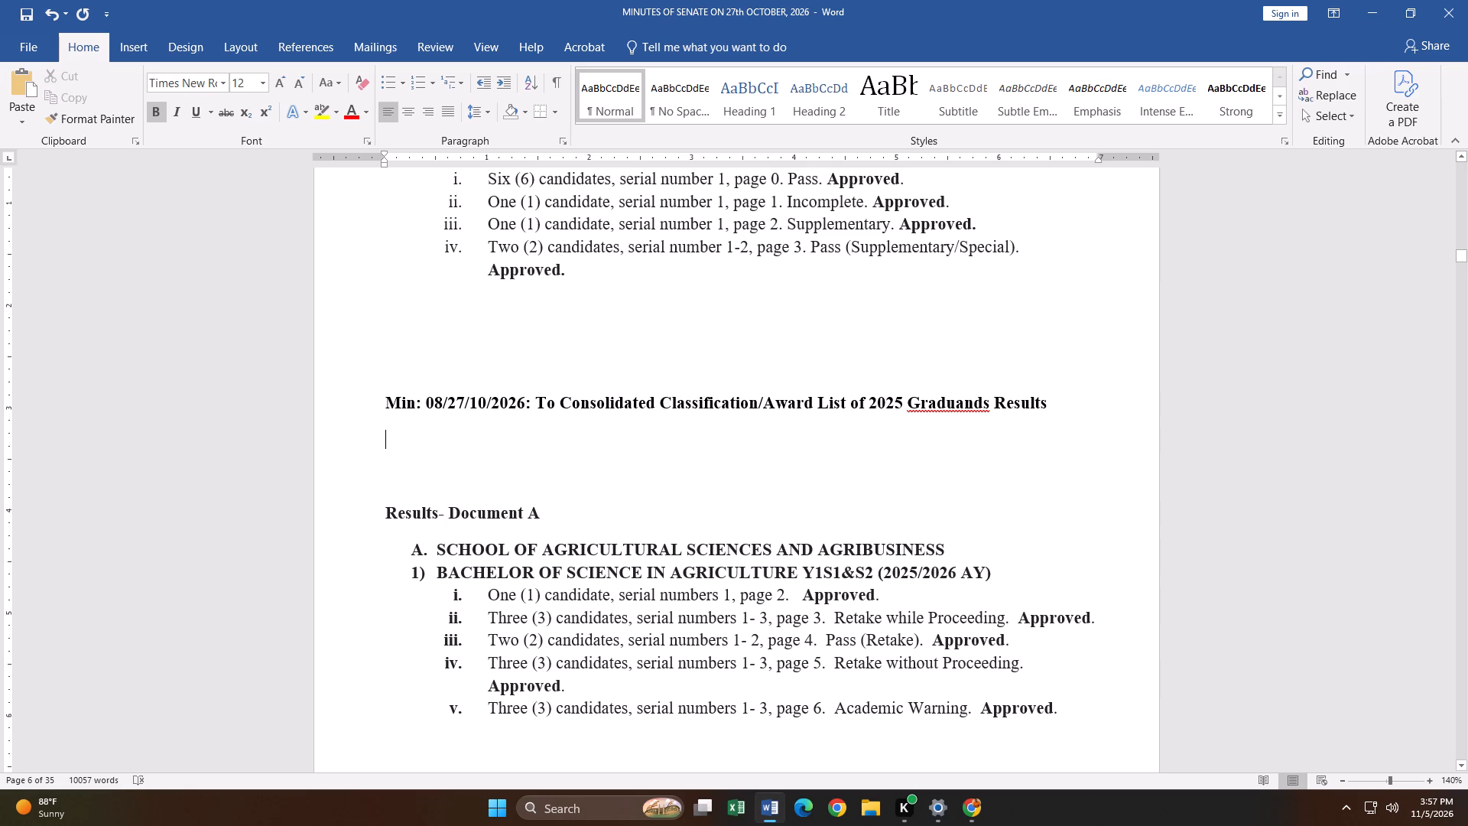
scroll(887, 546, up, 15)
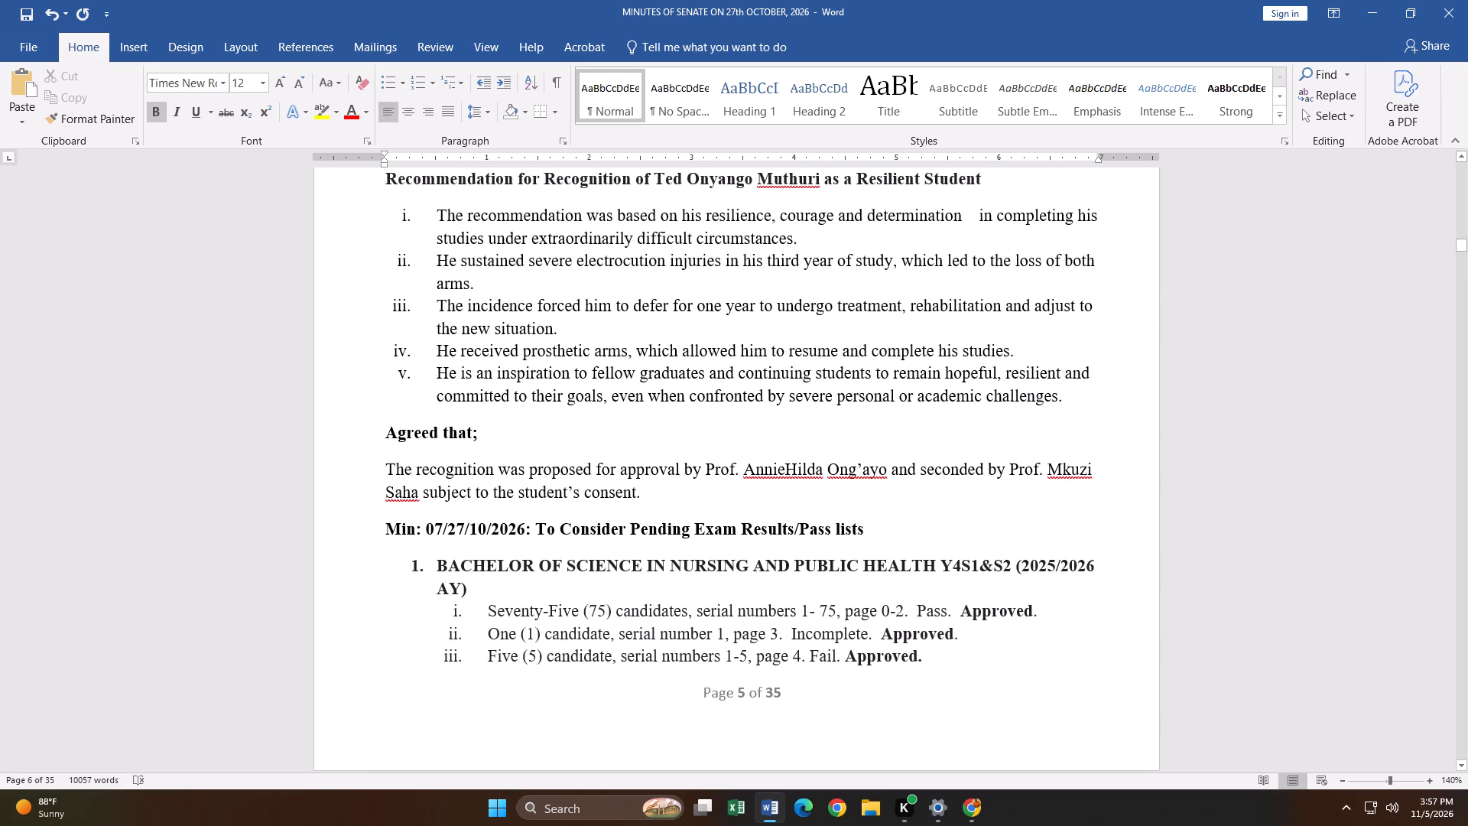
scroll(649, 614, down, 6)
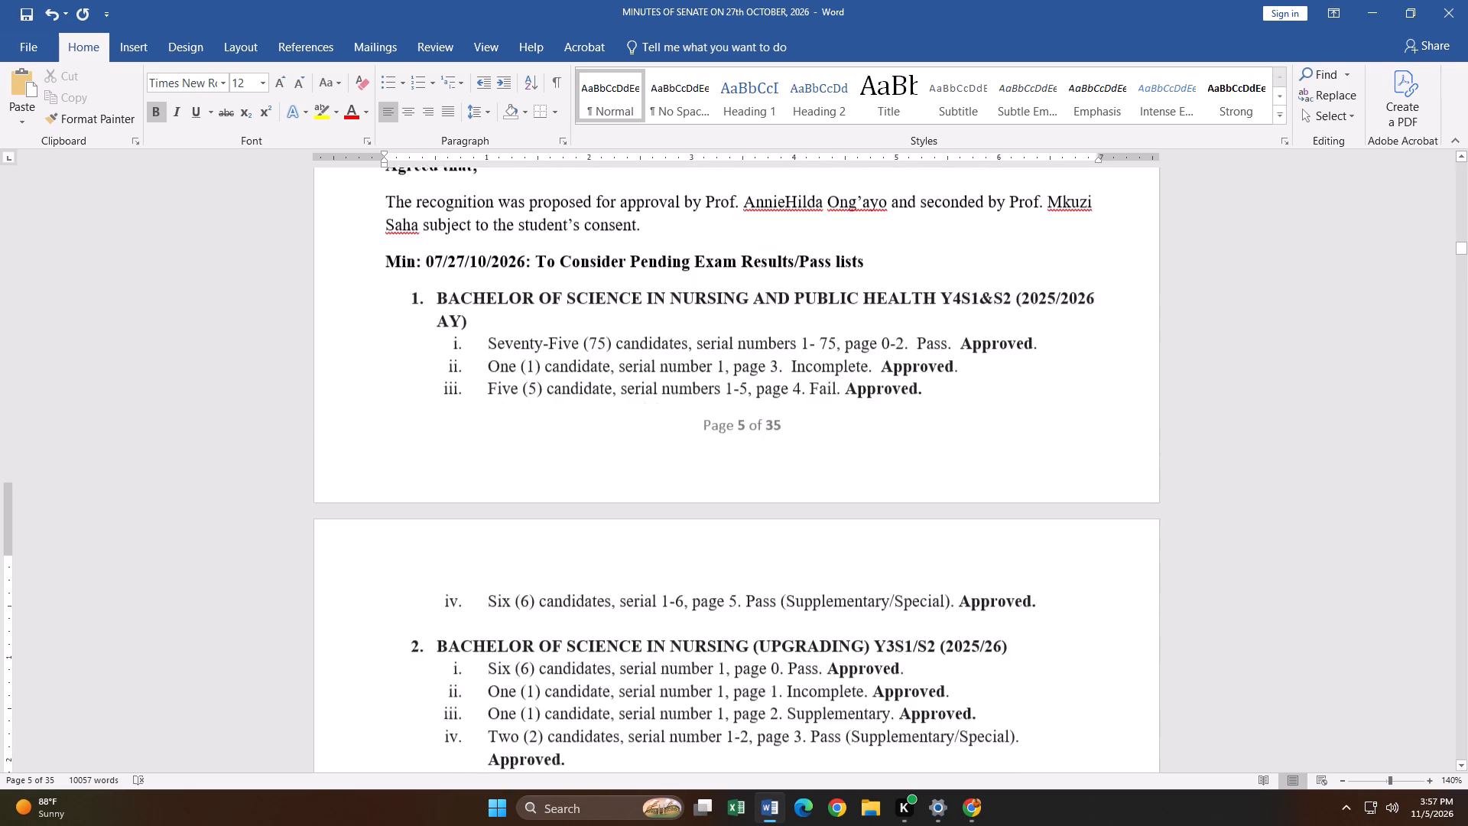
scroll(648, 616, down, 8)
scroll(647, 615, up, 5)
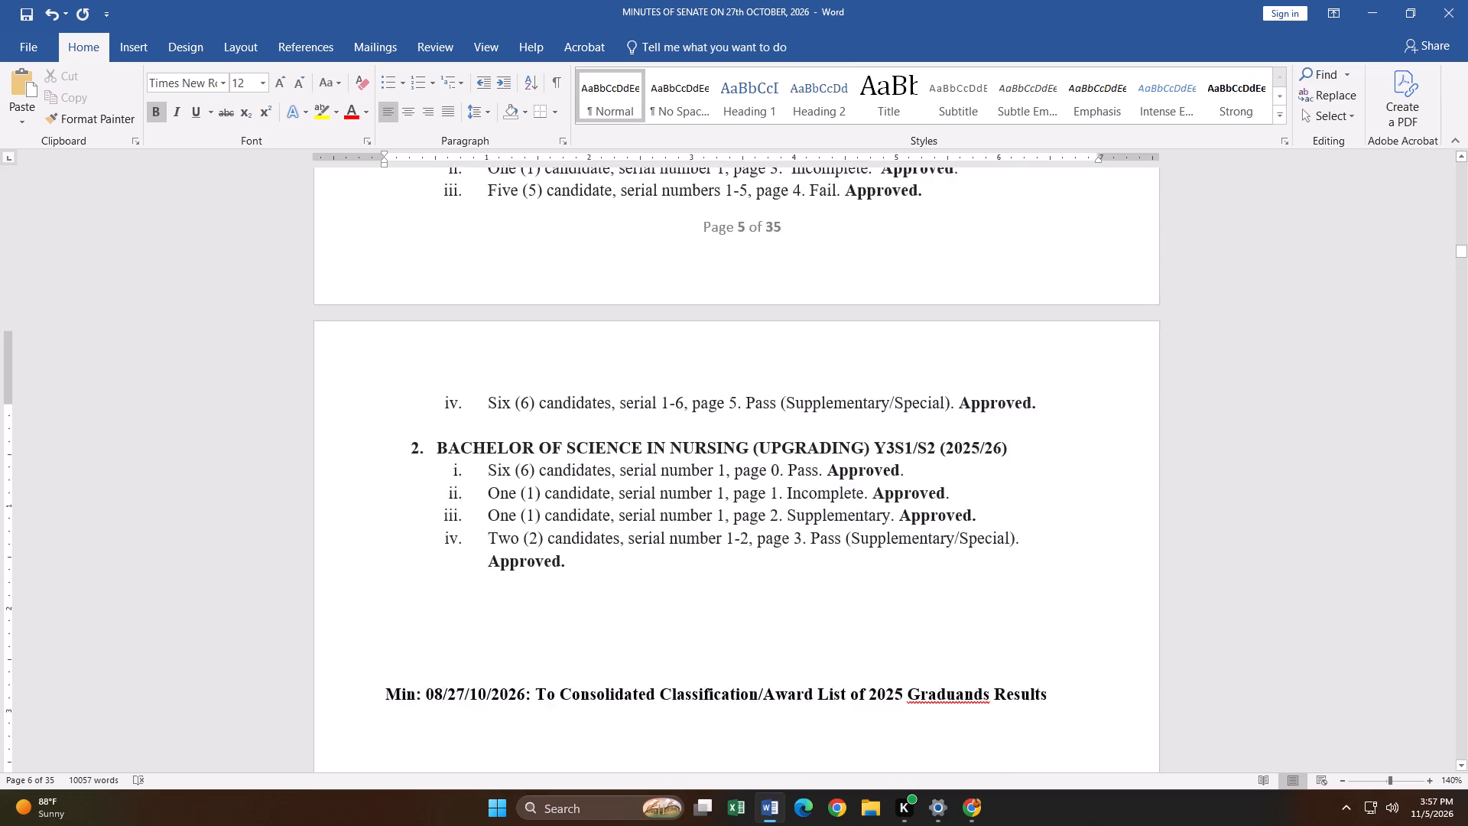
scroll(607, 590, up, 10)
scroll(606, 590, down, 11)
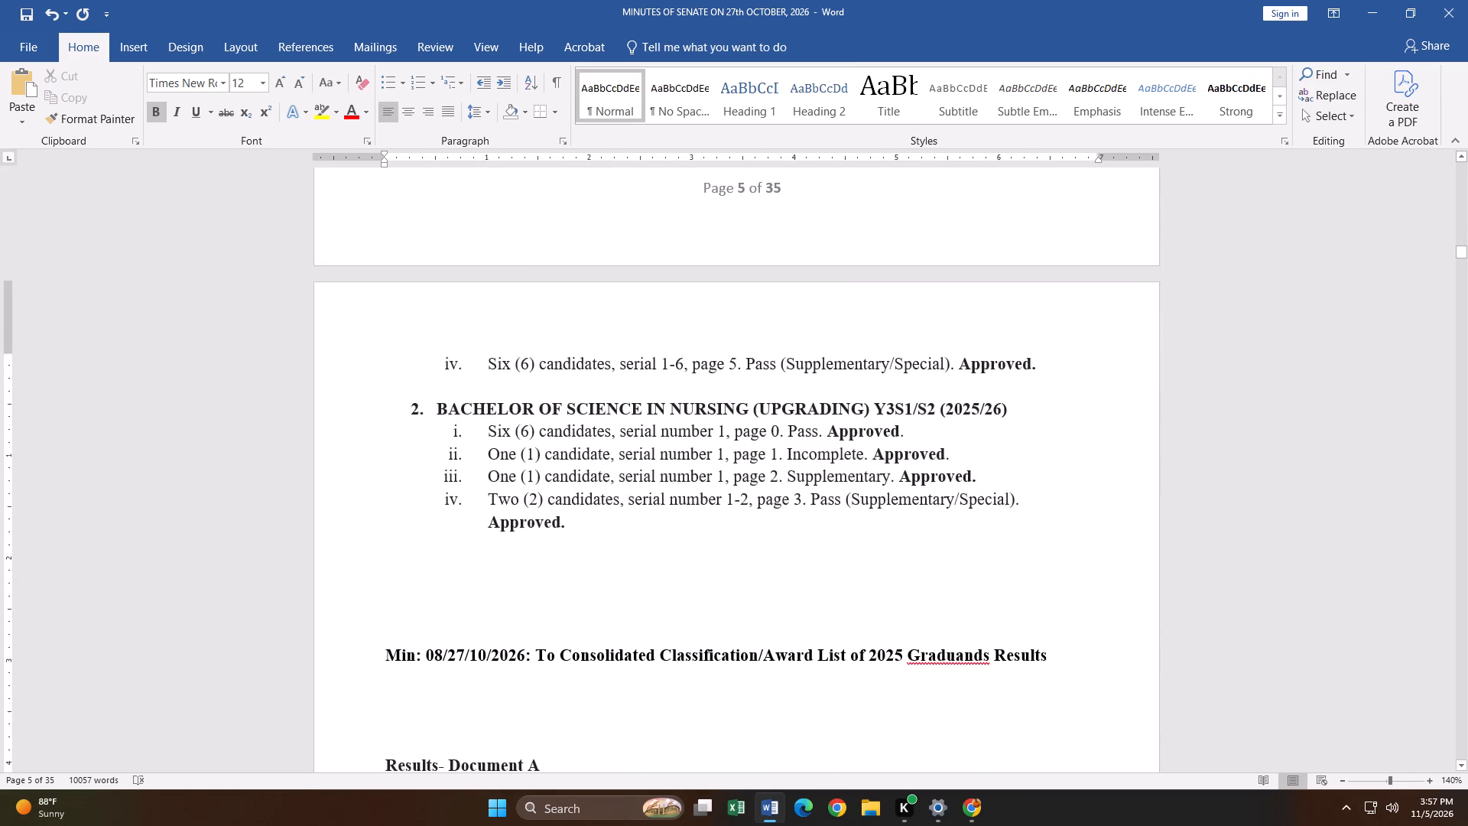
scroll(760, 517, down, 4)
Copy the "SCHOOL OF AGRICULTURAL SCIENCES AND AGRIBUSINESS" heading from Document A onto a new line below the Min: 07/27/10/2026 heading.
drag(956, 599, 632, 599)
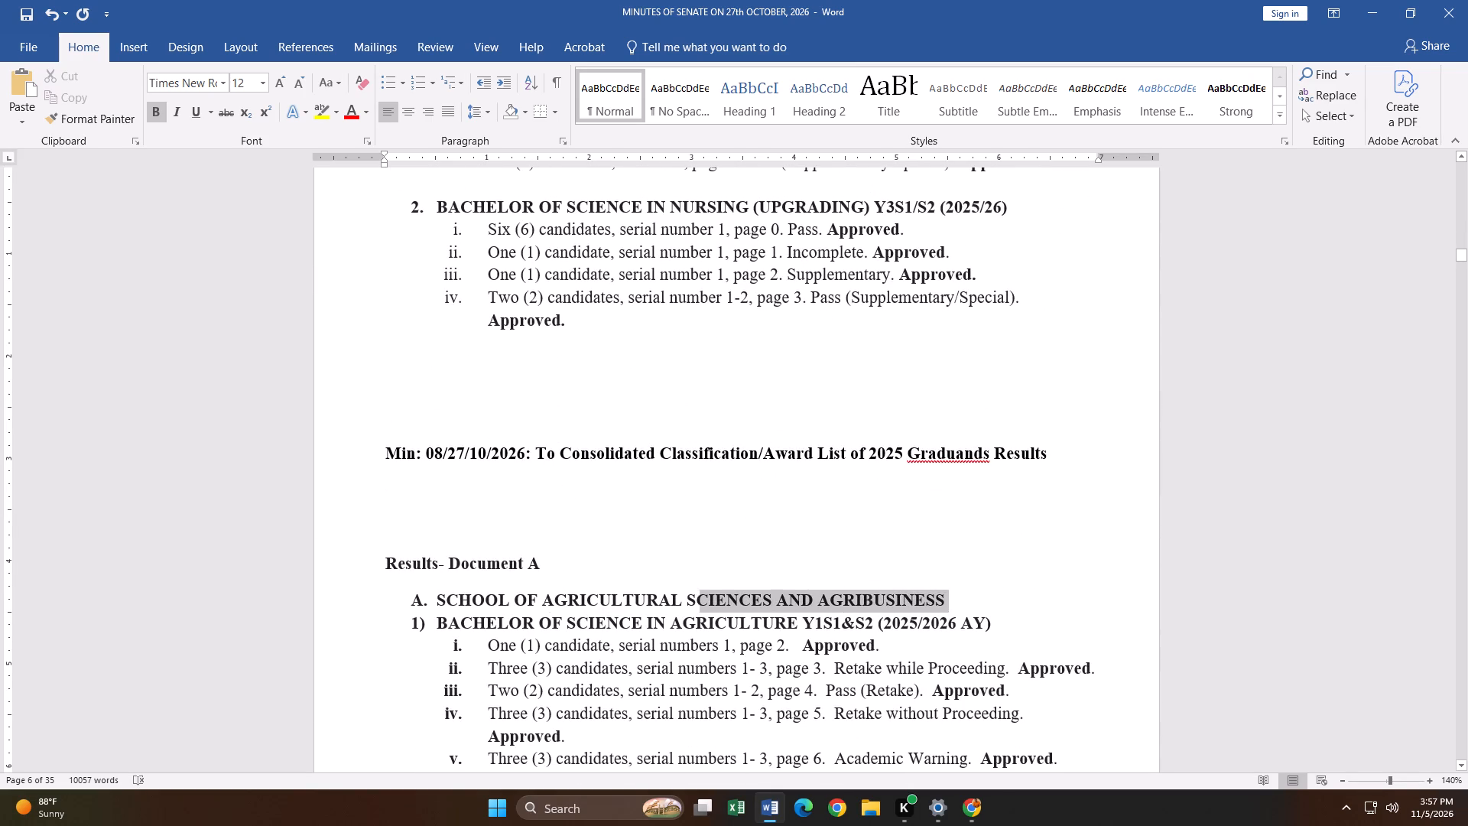
drag(632, 599, 404, 606)
right_click(448, 608)
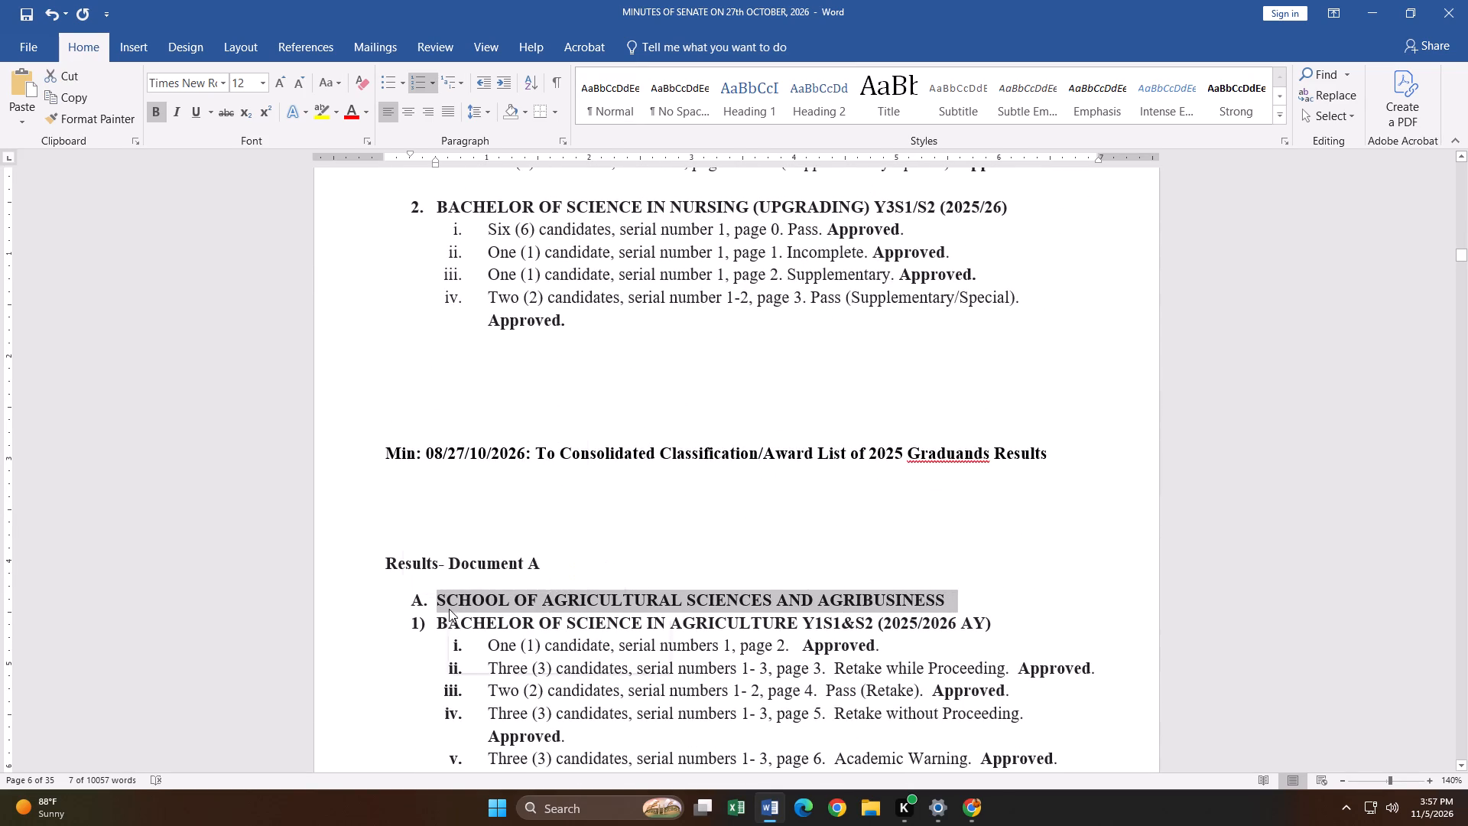
click(504, 370)
scroll(580, 415, up, 11)
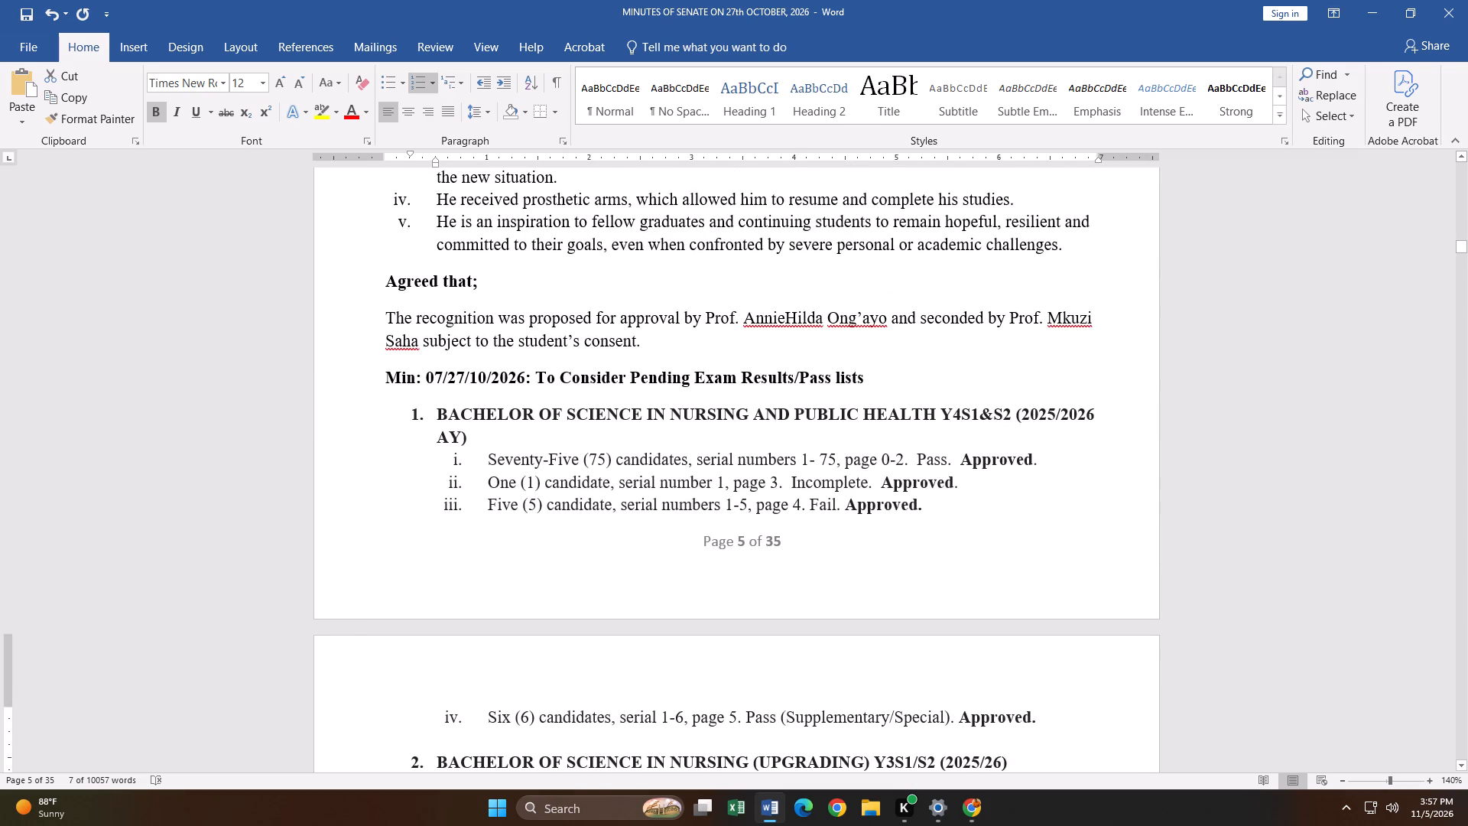
click(872, 382)
key(Return)
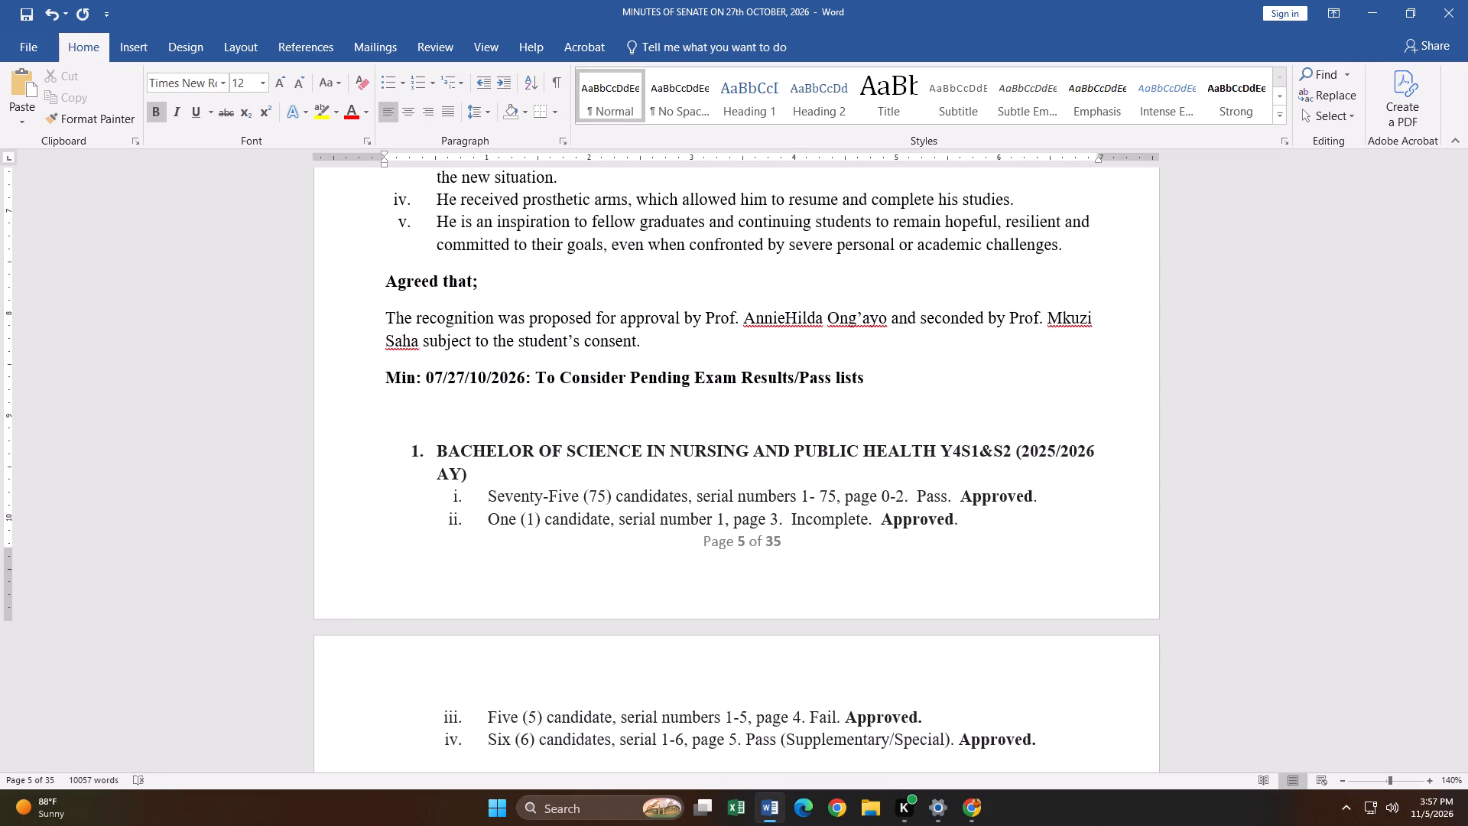
key(ctrl+v)
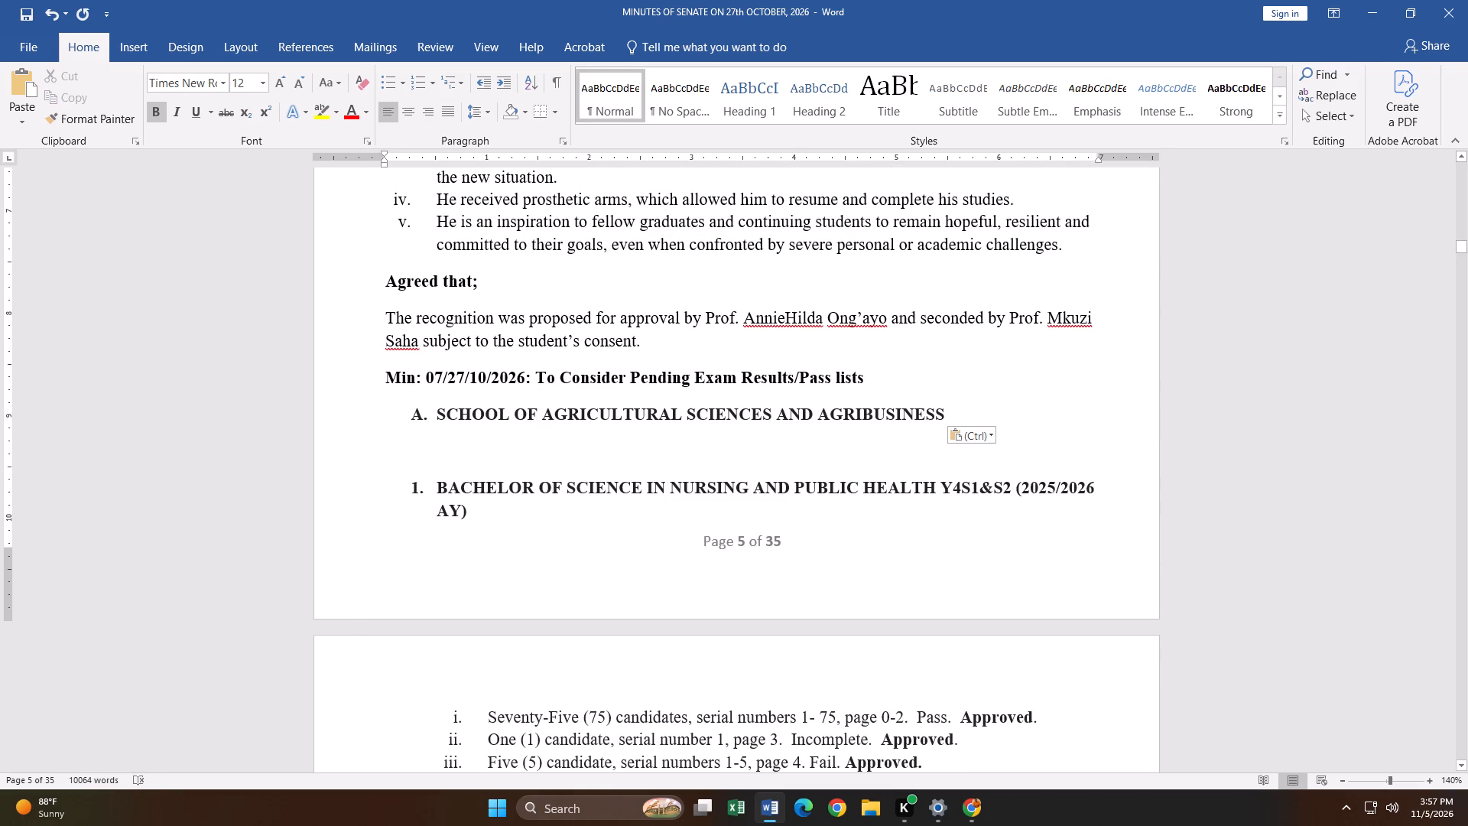
Delete the blank line below the copied school heading and remove the heading's list letter and indent.
click(427, 469)
key(BackSpace)
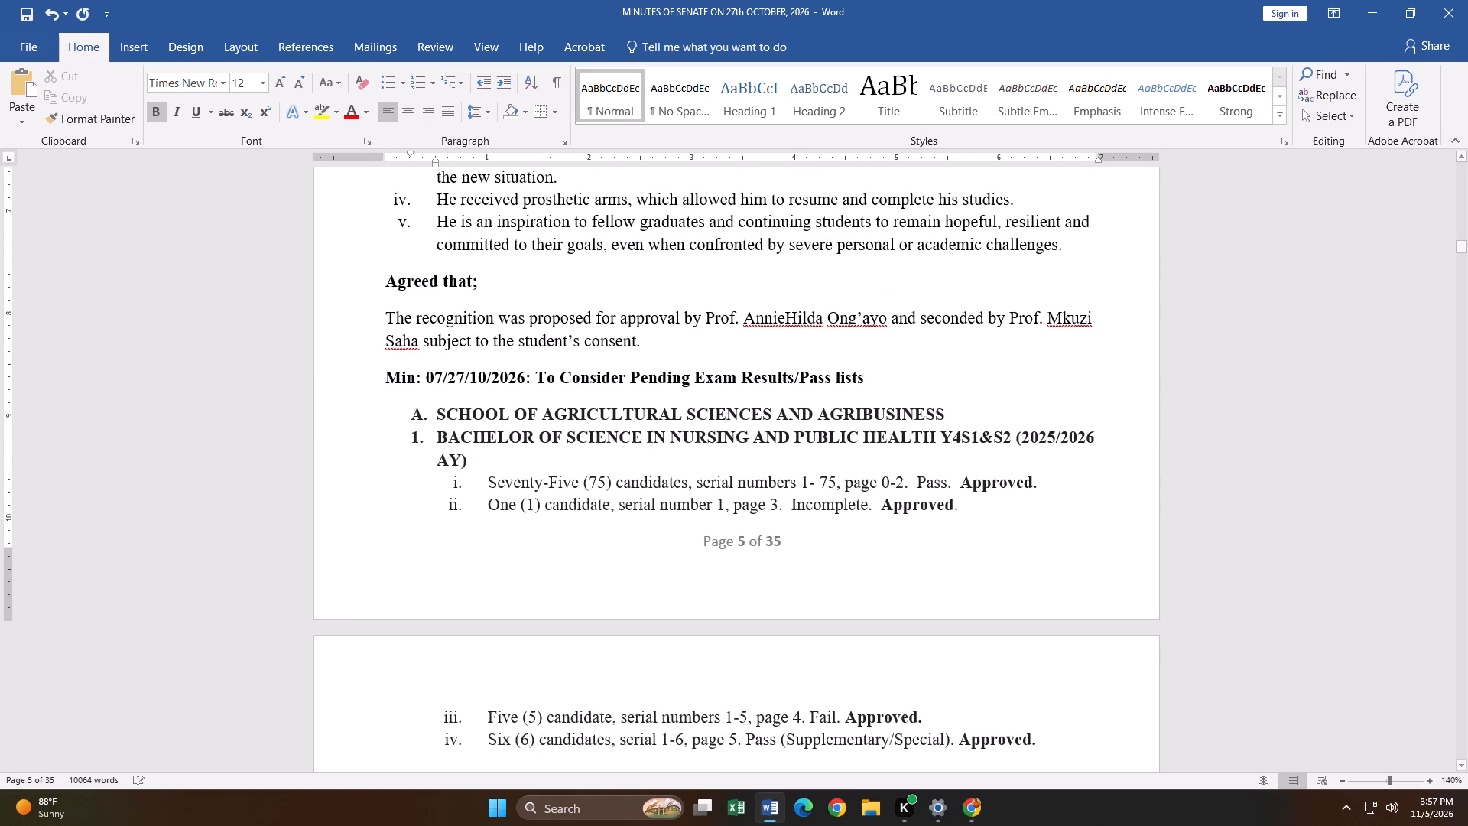
click(439, 419)
key(BackSpace)
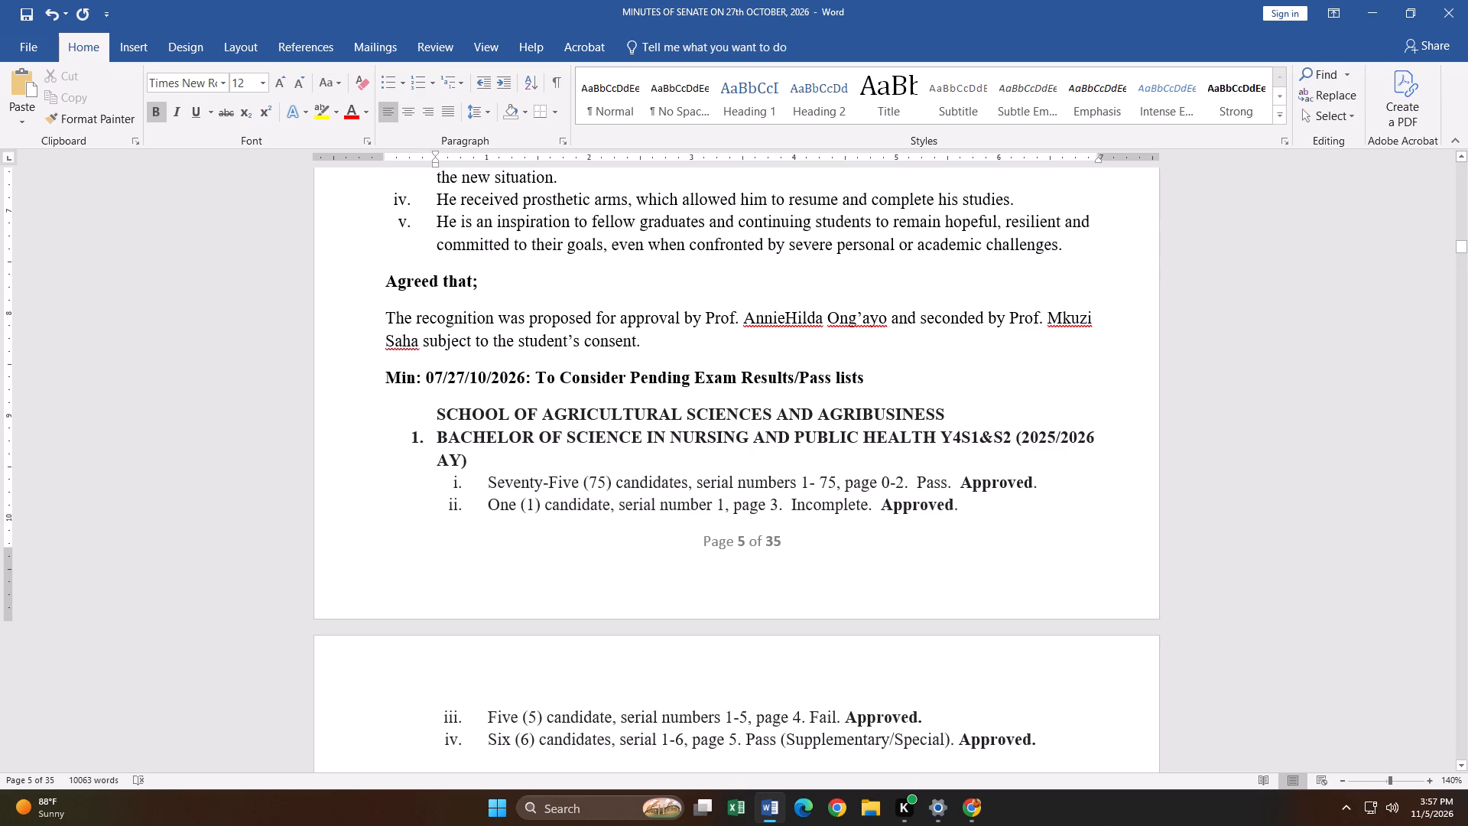
key(BackSpace)
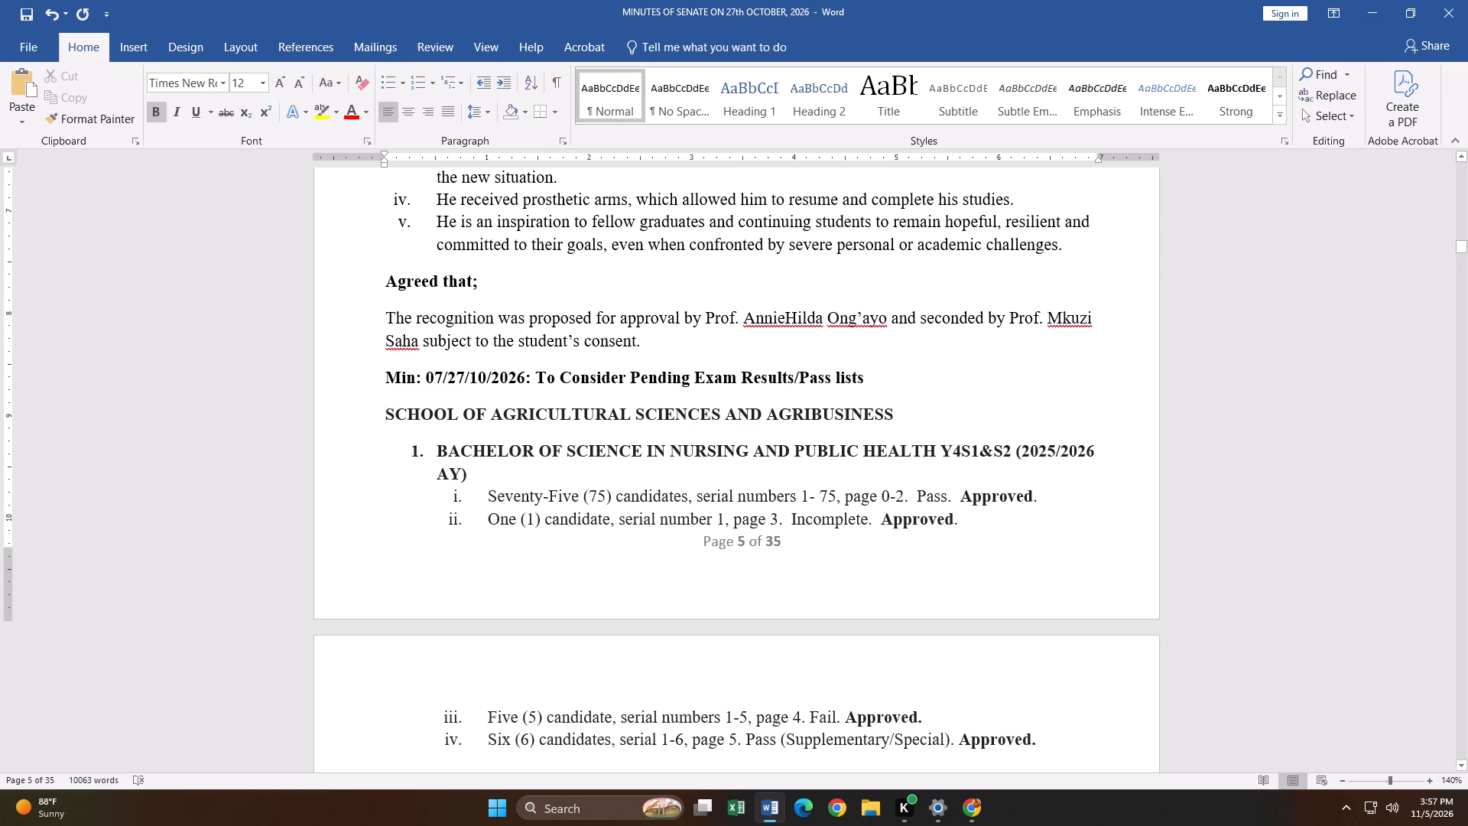
Reword the copied school heading under Min: 07/27/10/2026 as "SCHOOL OF HEALH AND HUMAN SCIENCES".
click(901, 409)
key(BackSpace)
key(BackSpace)
key(BackSpace)
key(BackSpace)
key(BackSpace)
key(BackSpace)
key(BackSpace)
key(BackSpace)
key(BackSpace)
key(BackSpace)
key(BackSpace)
key(BackSpace)
key(BackSpace)
key(BackSpace)
key(BackSpace)
key(BackSpace)
key(BackSpace)
key(BackSpace)
key(BackSpace)
key(BackSpace)
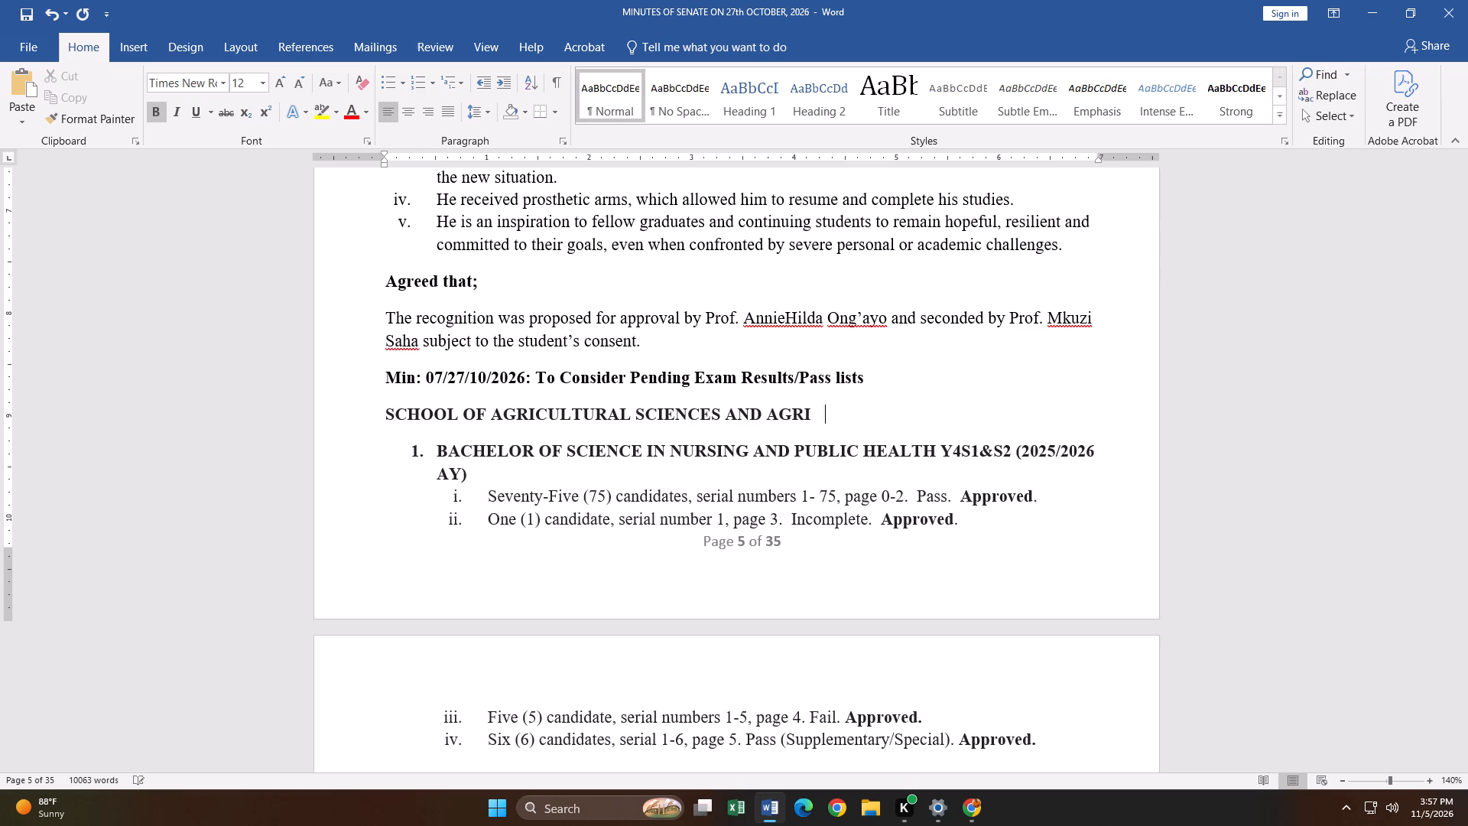
key(BackSpace)
key(BackSpace)
key(BackSpace)
key(BackSpace)
key(BackSpace)
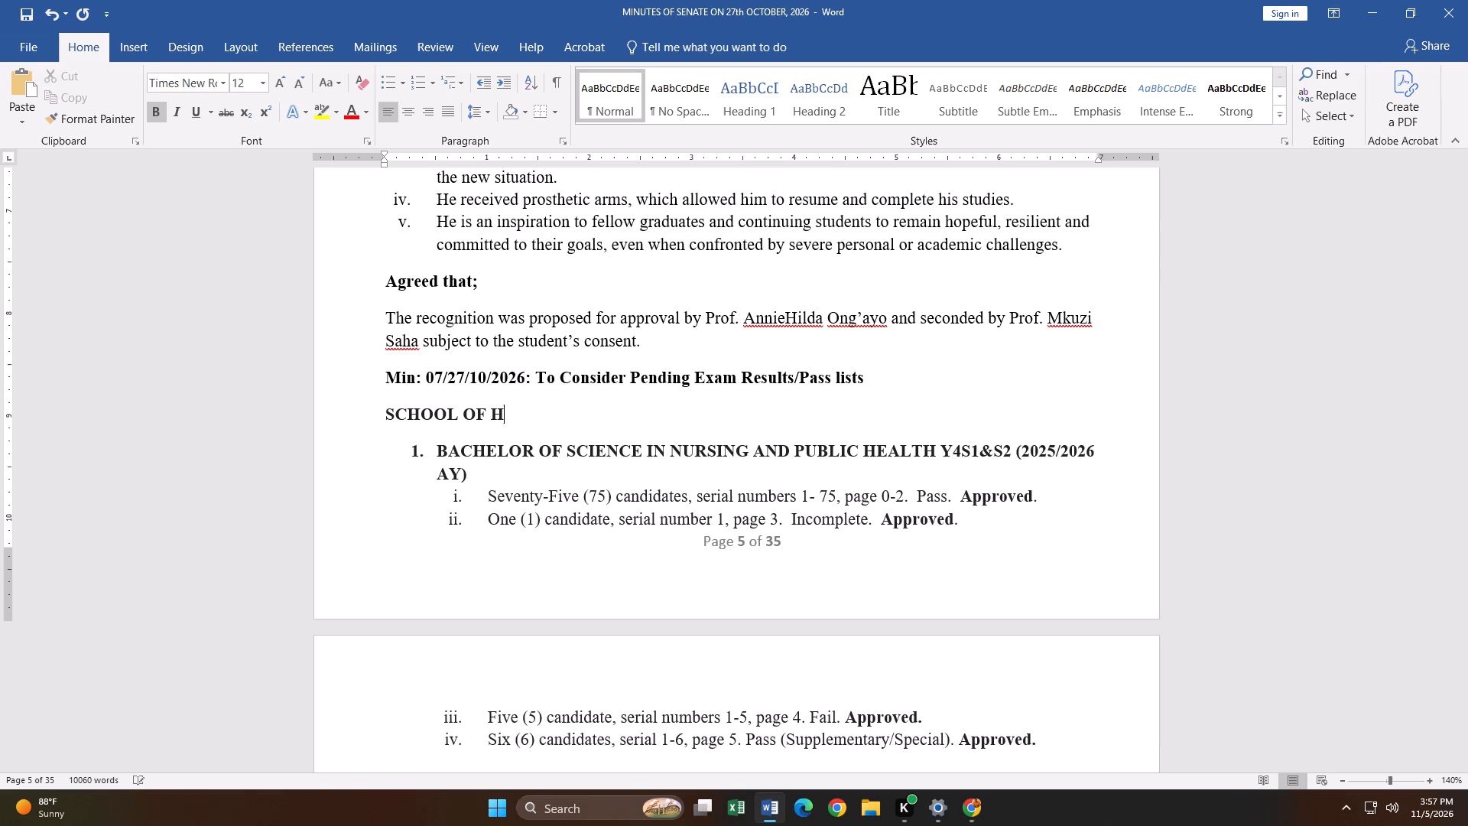
text(EALH)
key(space)
text(AND HUMAN SCIENCES)
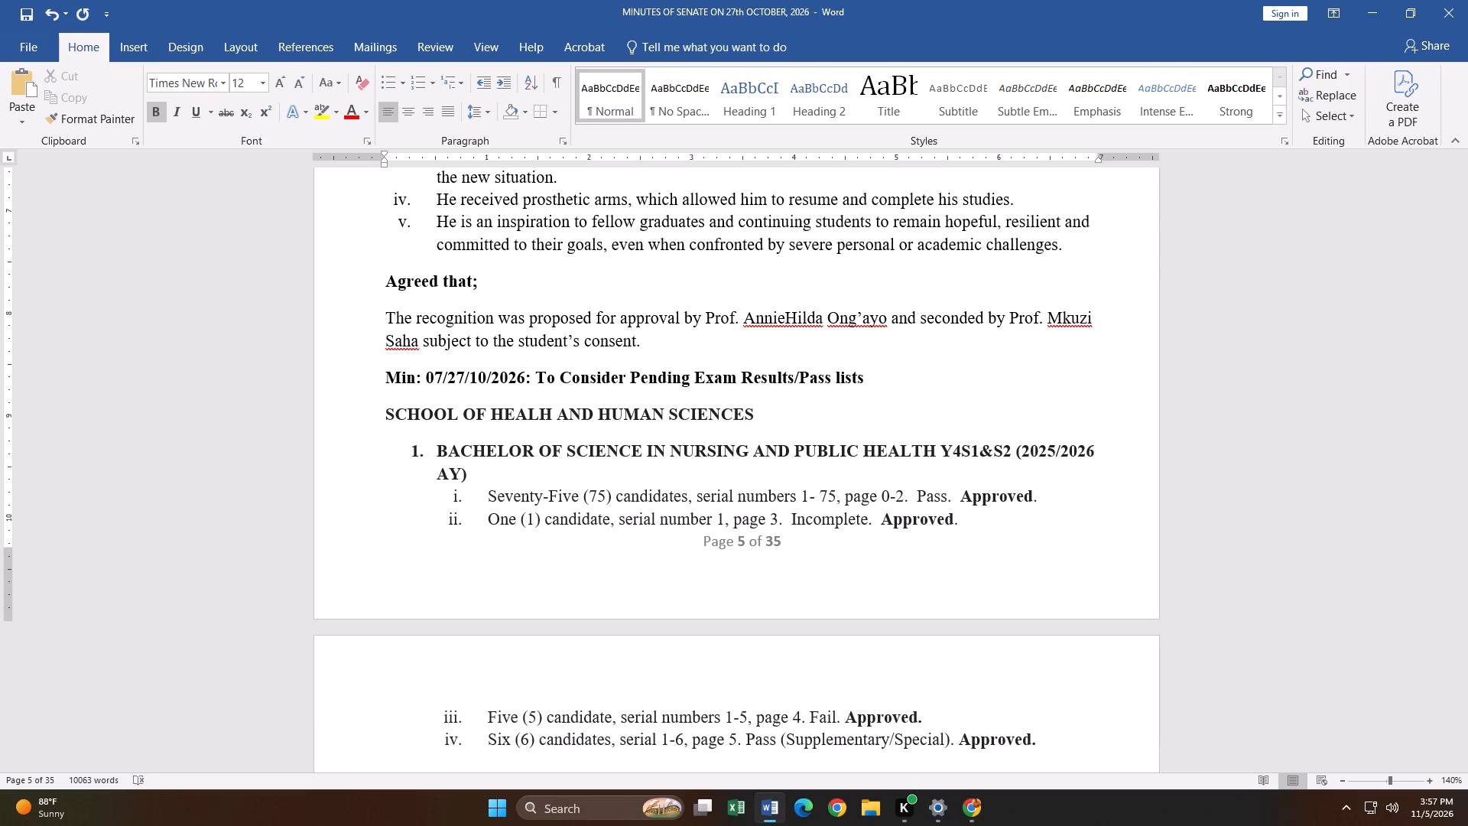
Append the abbreviation "(SHHS)" to the end of the school heading.
key(space)
text(())
key(Left)
text(SHSS)
key(BackSpace)
key(BackSpace)
text(HS)
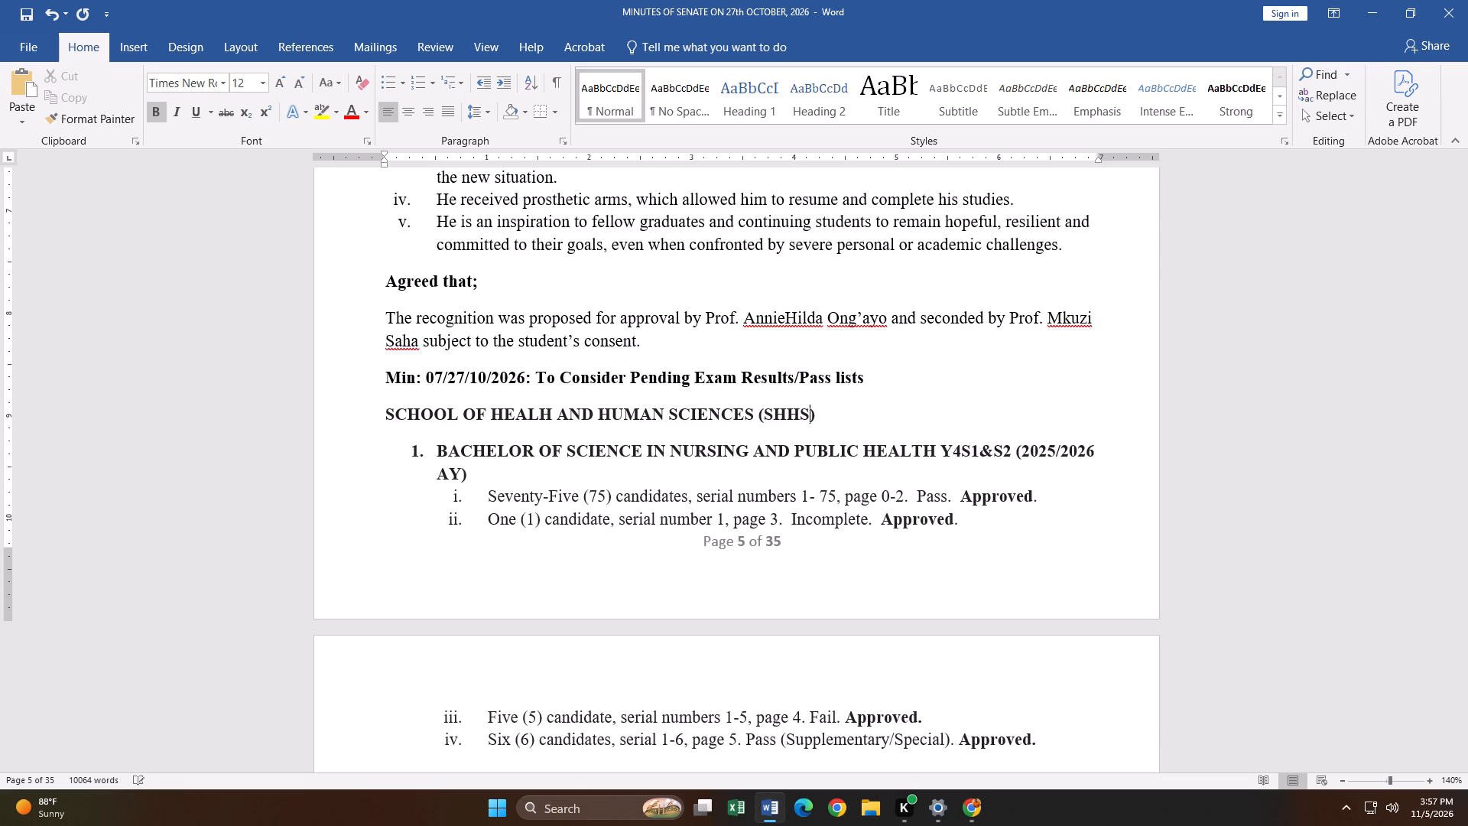
click(902, 409)
Save the Senate minutes document.
click(23, 10)
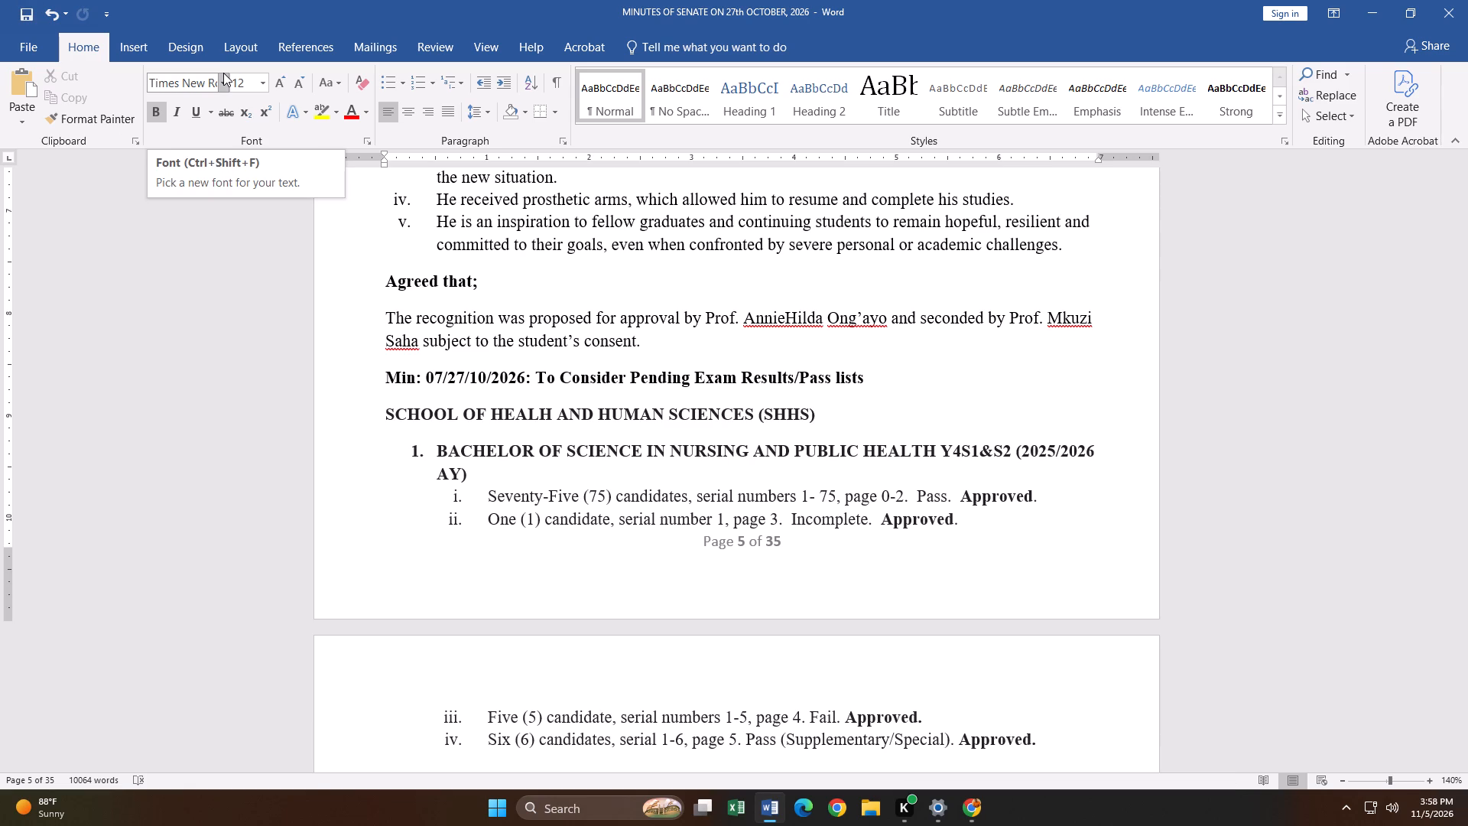
Switch to Chrome and reload the Exness Personal Area accounts page.
click(967, 813)
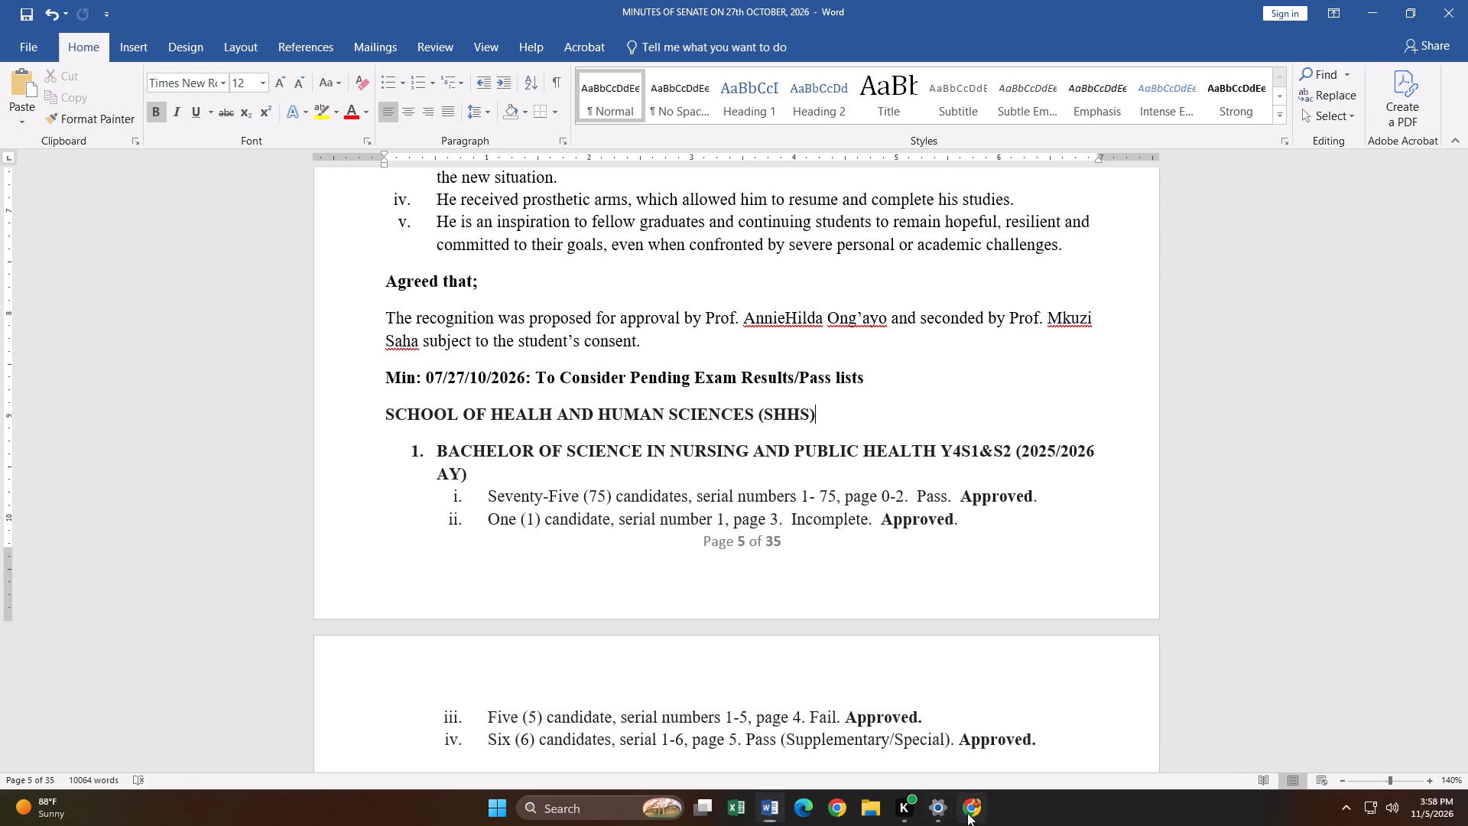
click(530, 13)
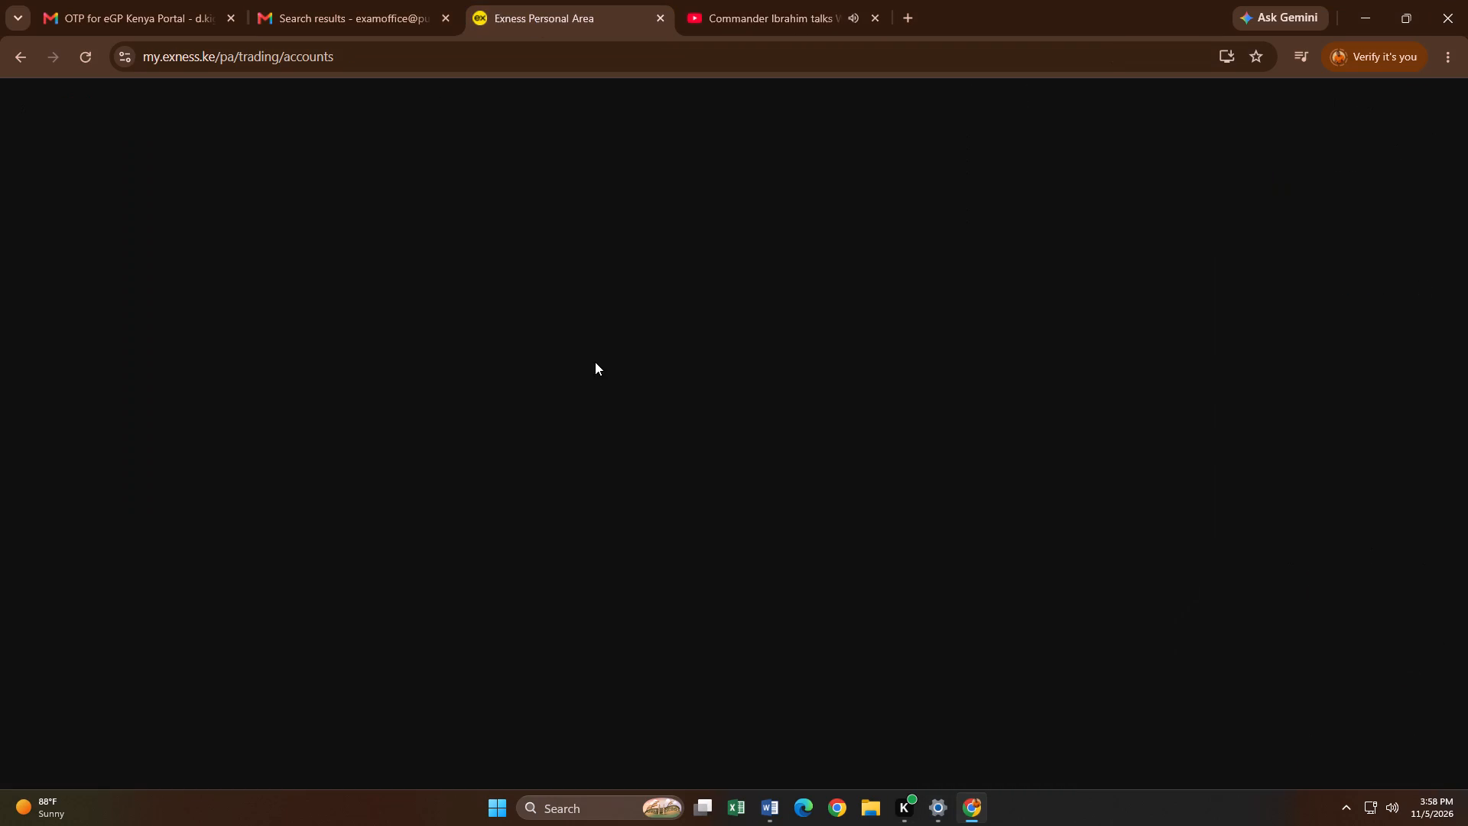
click(88, 50)
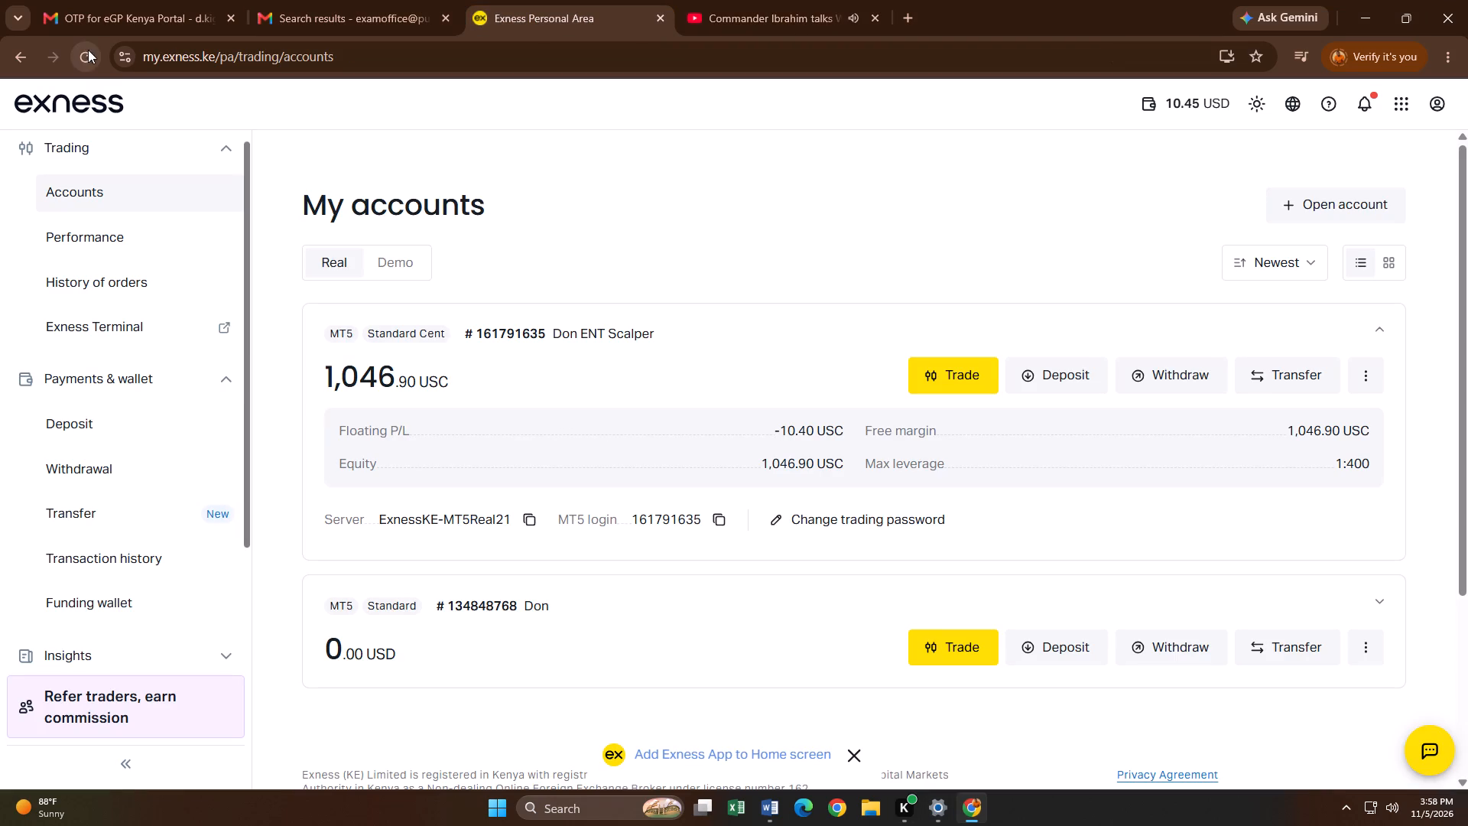